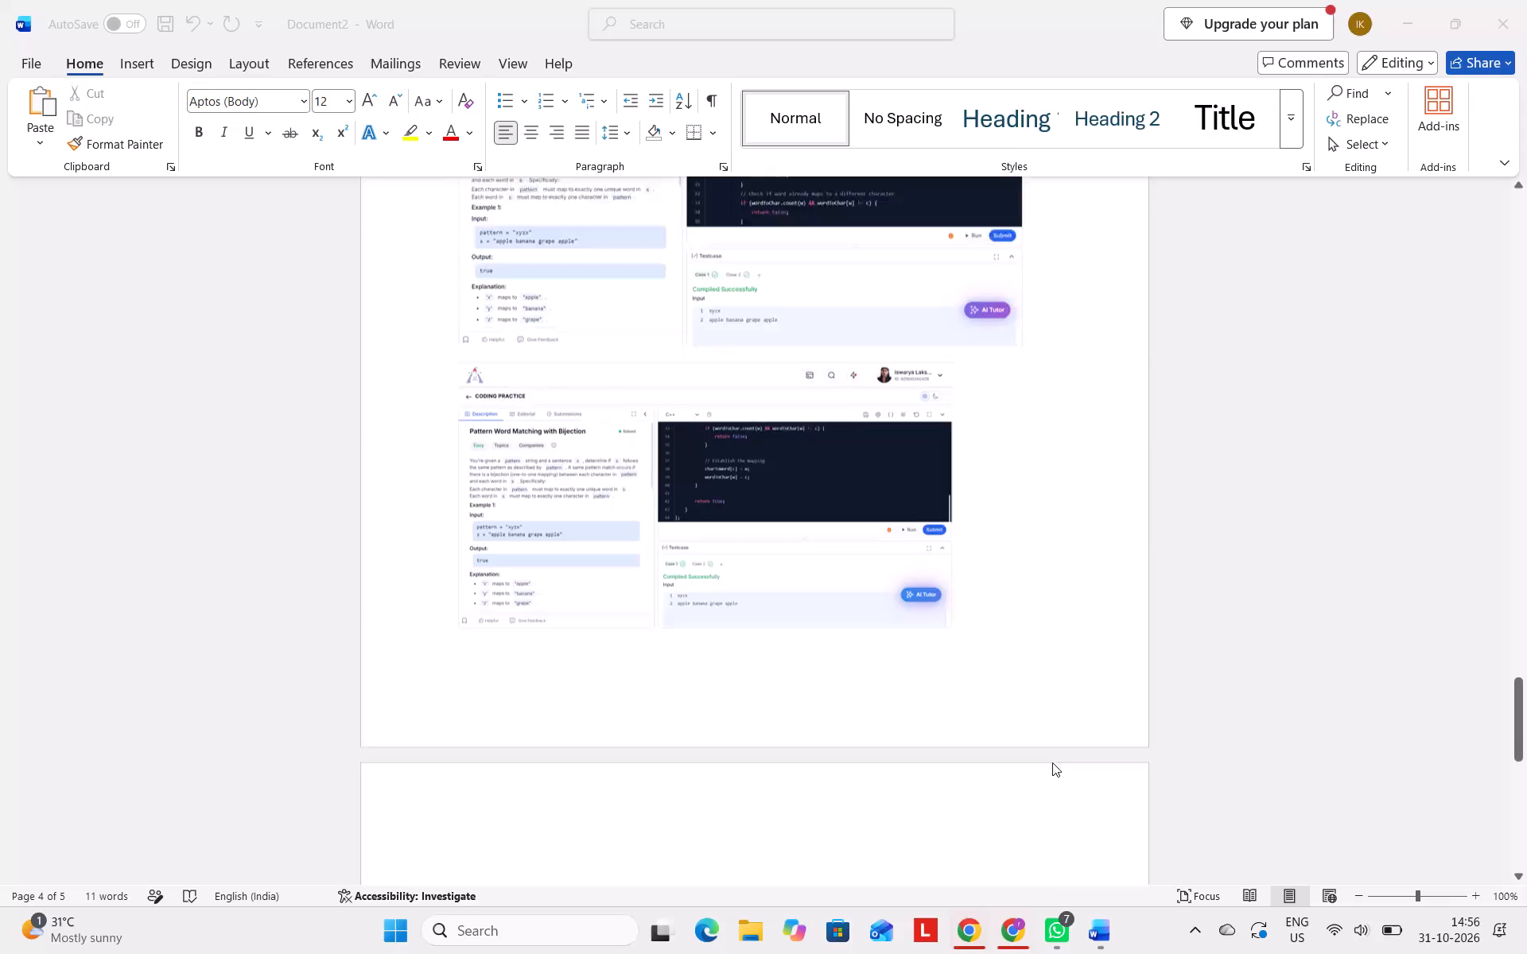
Add the heading "Coding question 5:" on the page following the last question 3 screenshot, with a new line beneath it.
left_click(629, 707)
key("BackSpace")
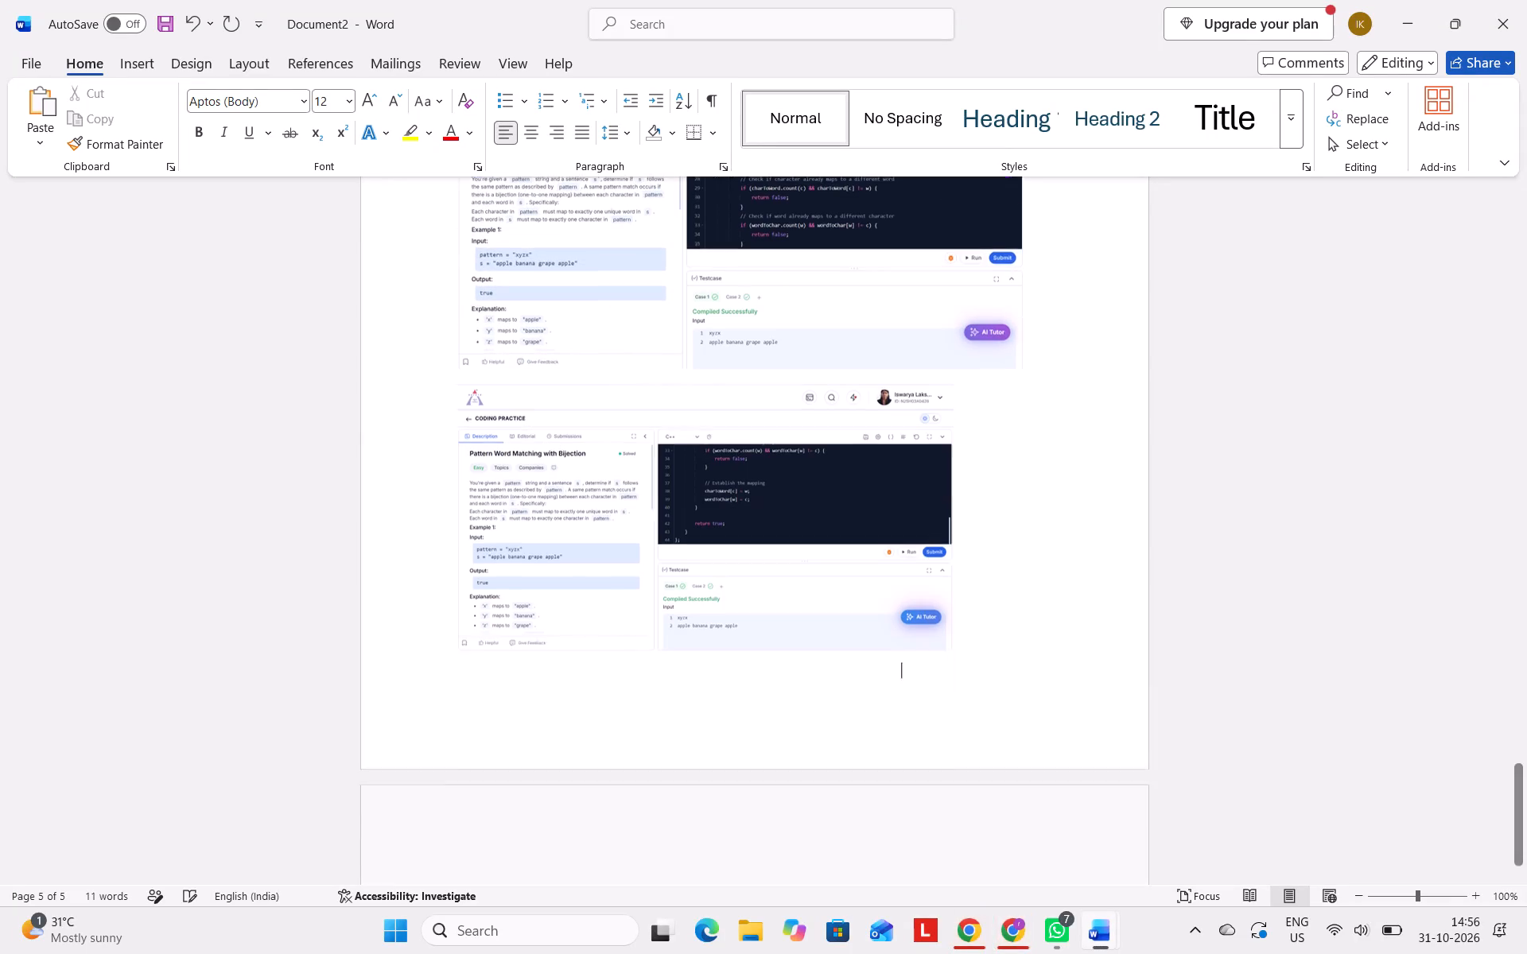
key("Return")
type("coding")
key("space")
type("question 5:")
key("Return")
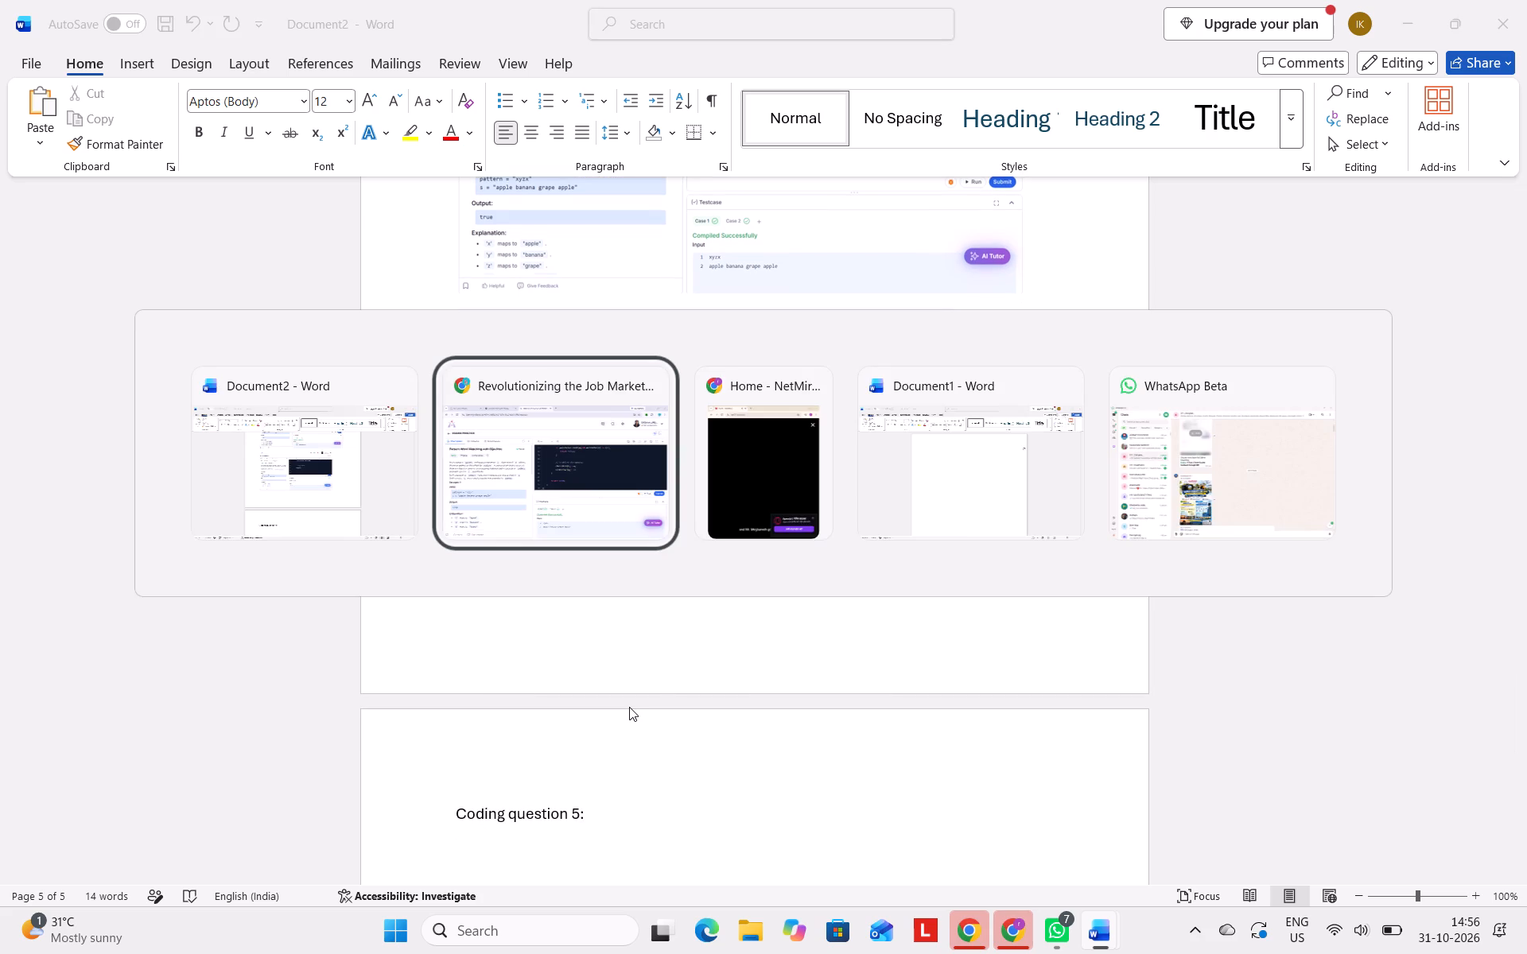
Switch to Chrome, leave the current problem and open Minimum Number of Balls in the Box from the Coding Practice list.
left_click(33, 191)
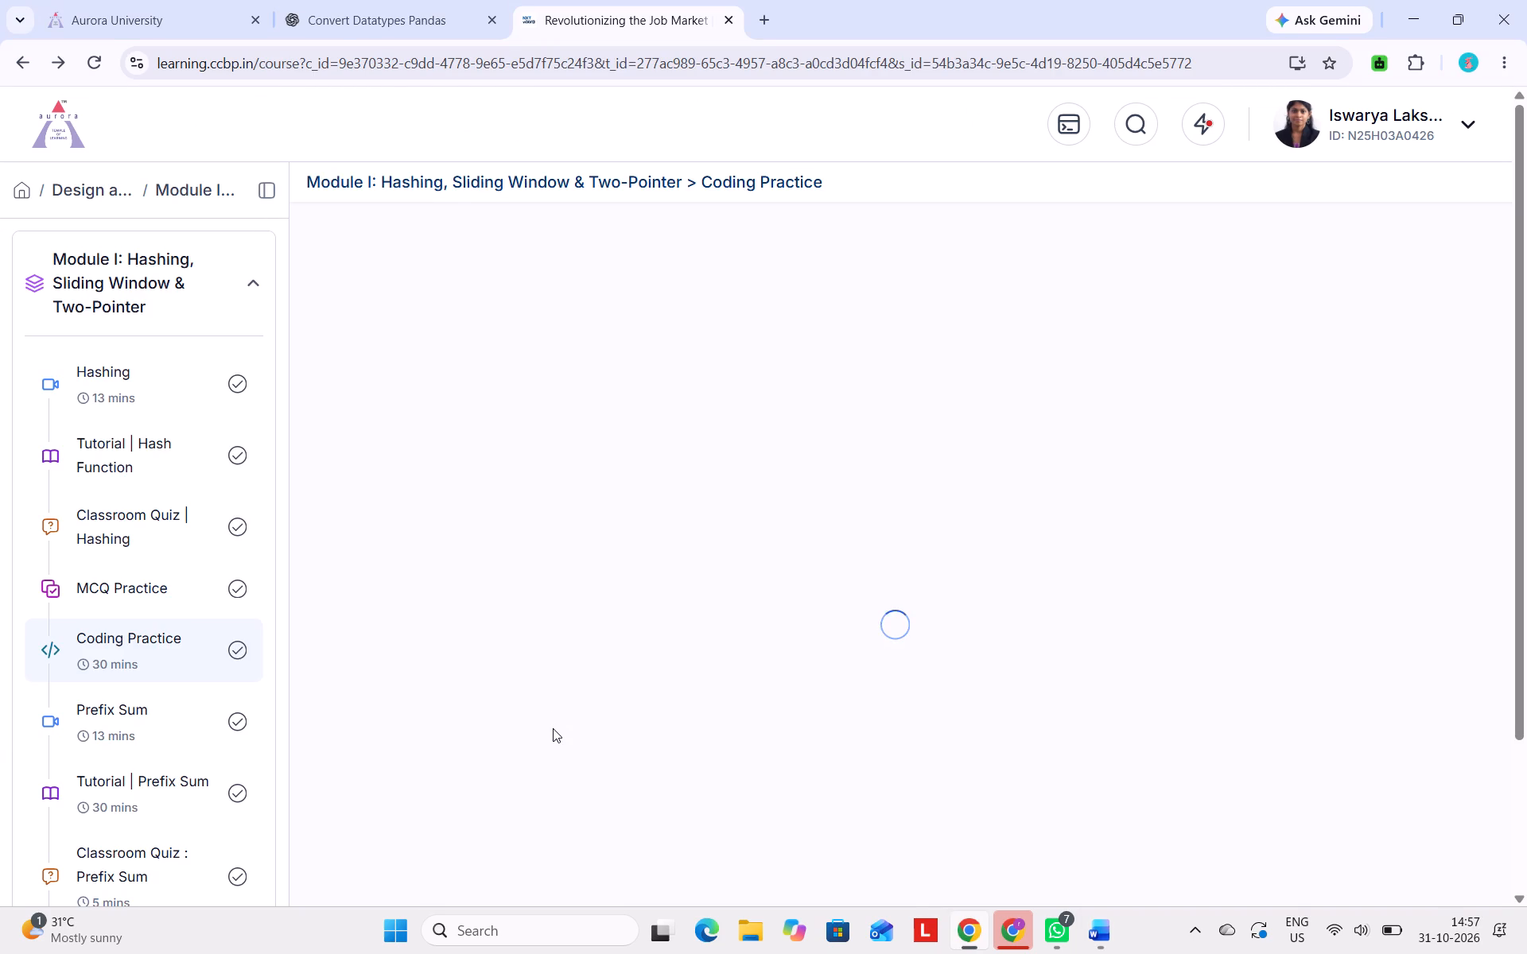
left_click(572, 781)
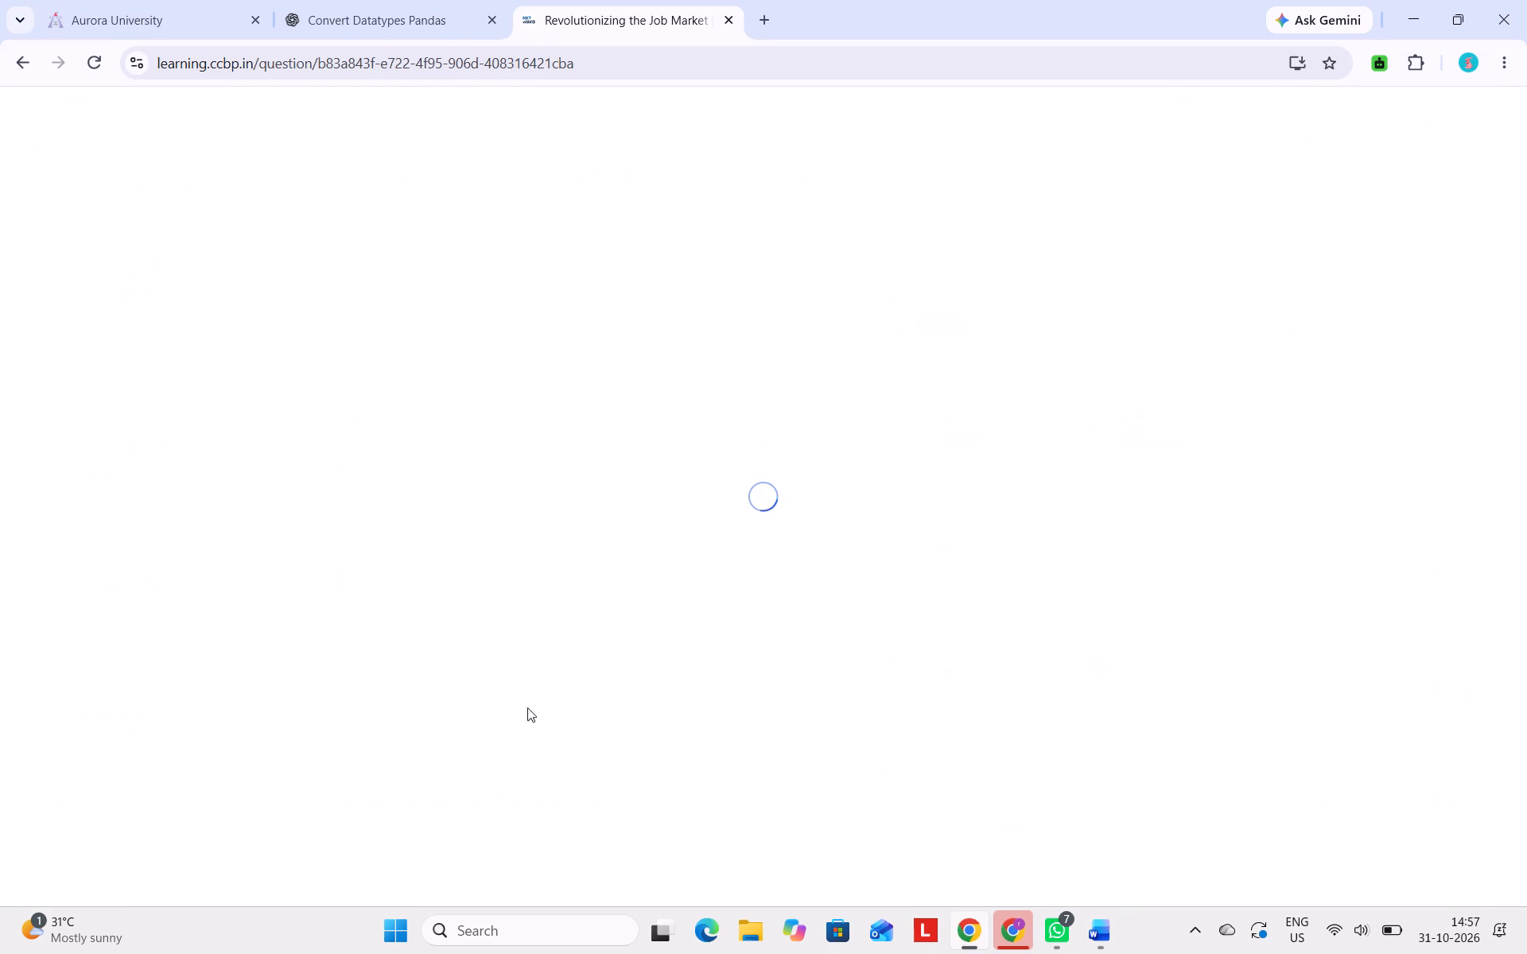
Switch to the Word document and review the coding question sections and screenshots already added above the new heading.
scroll(499, 657, "up", 2)
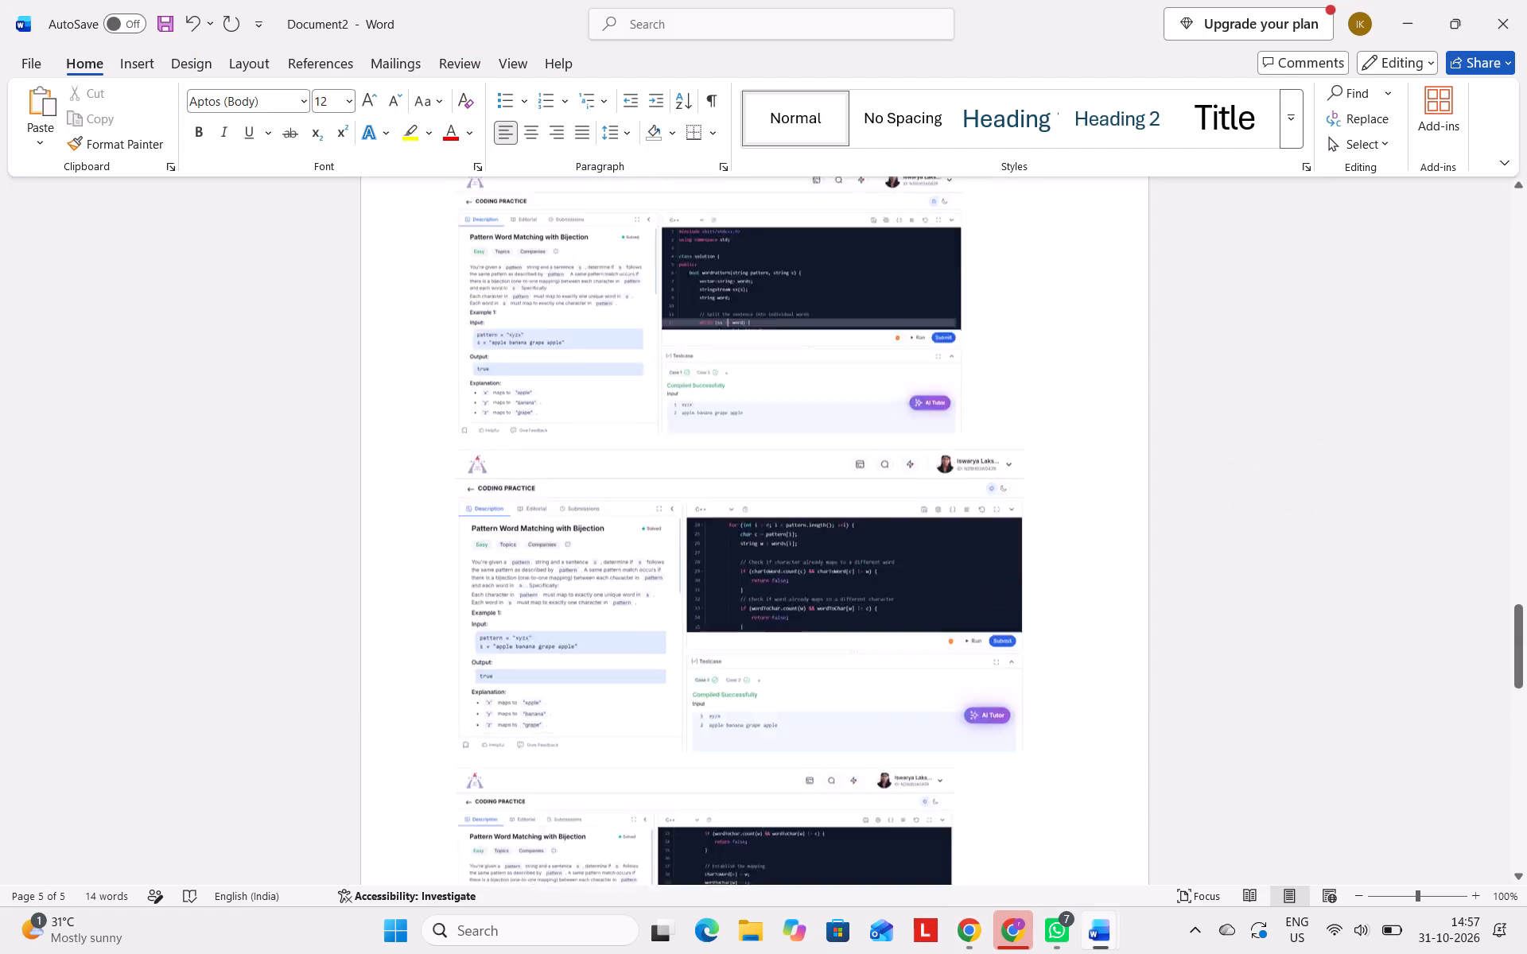
scroll(499, 657, "up", 5)
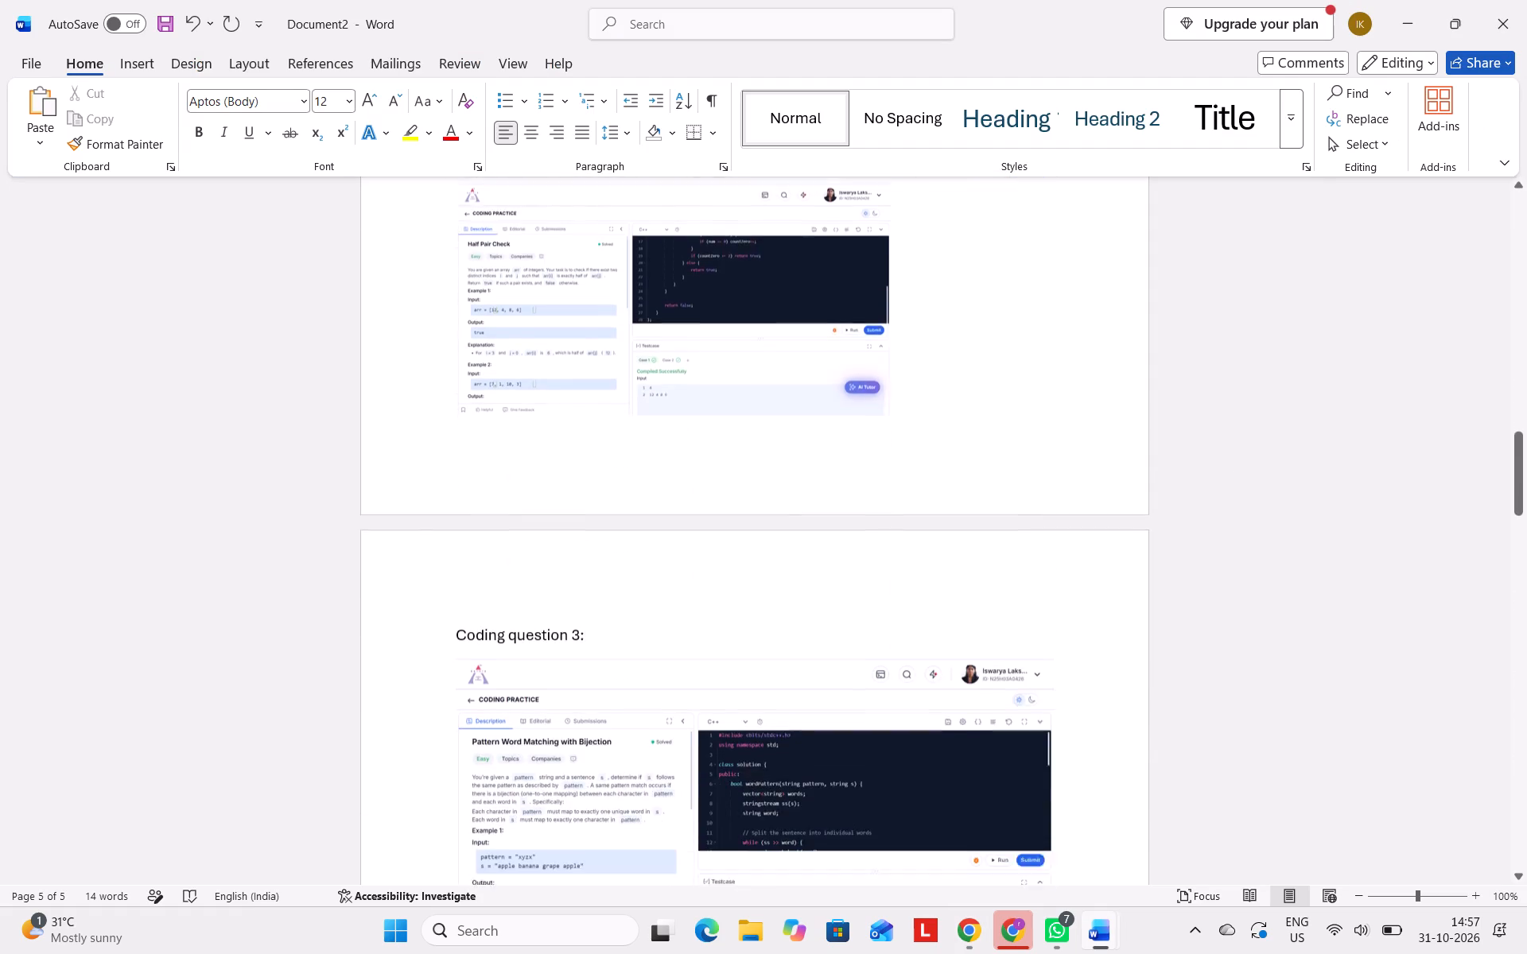
scroll(499, 657, "up", 1)
scroll(499, 657, "down", 7)
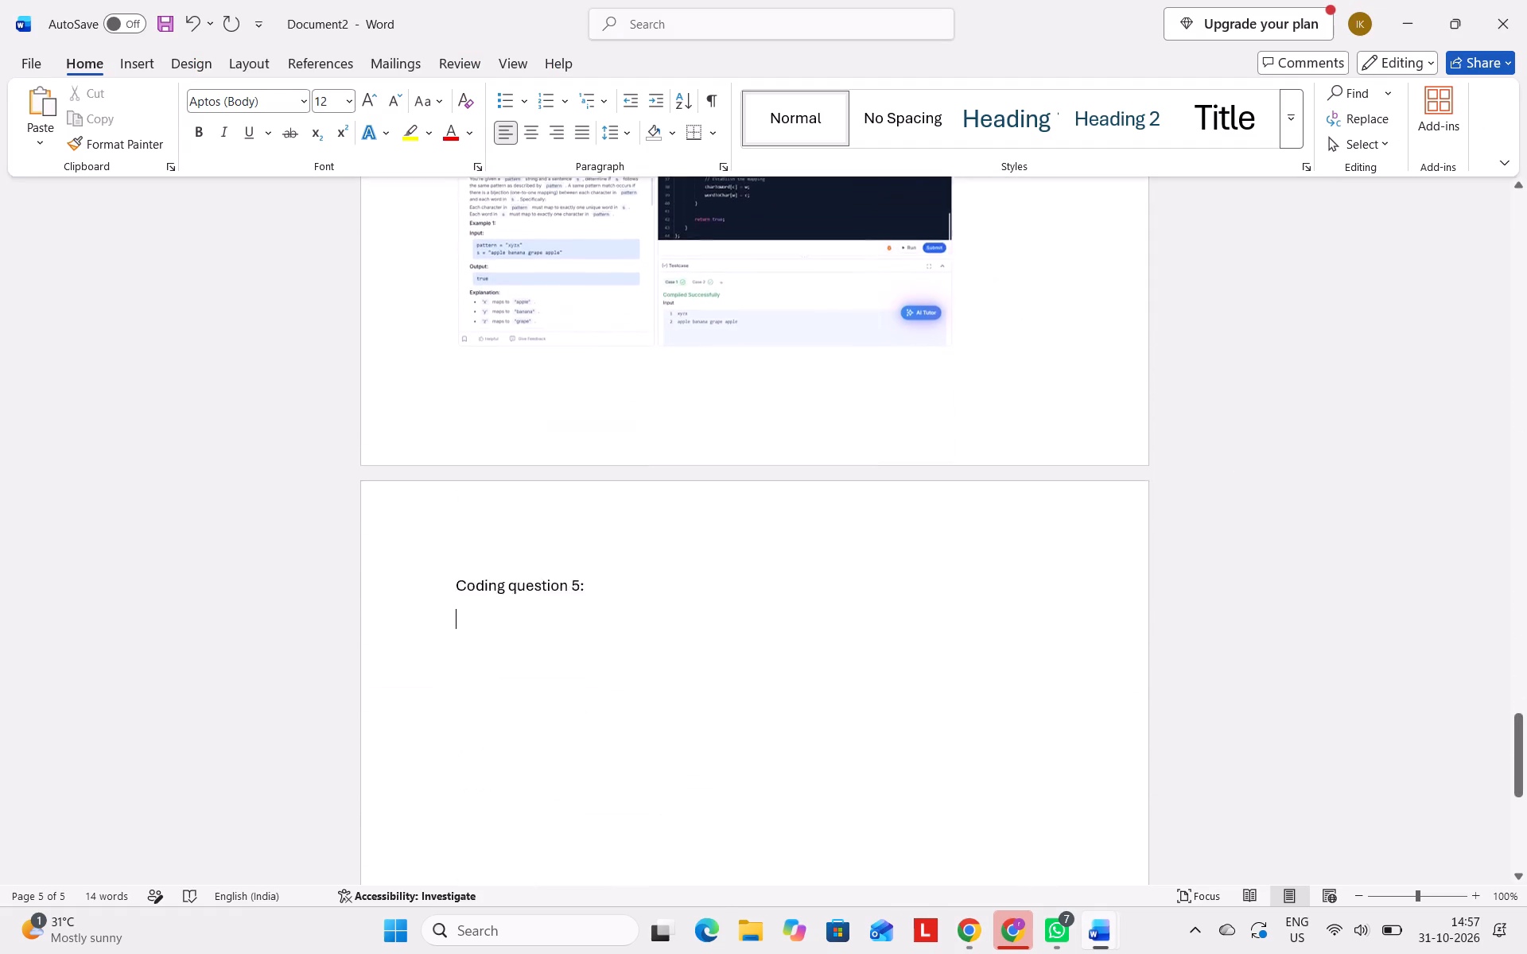
scroll(499, 657, "down", 1)
Switch to Chrome and run the C++ solution for Minimum Number of Balls in the Box against its test cases.
left_click(798, 467)
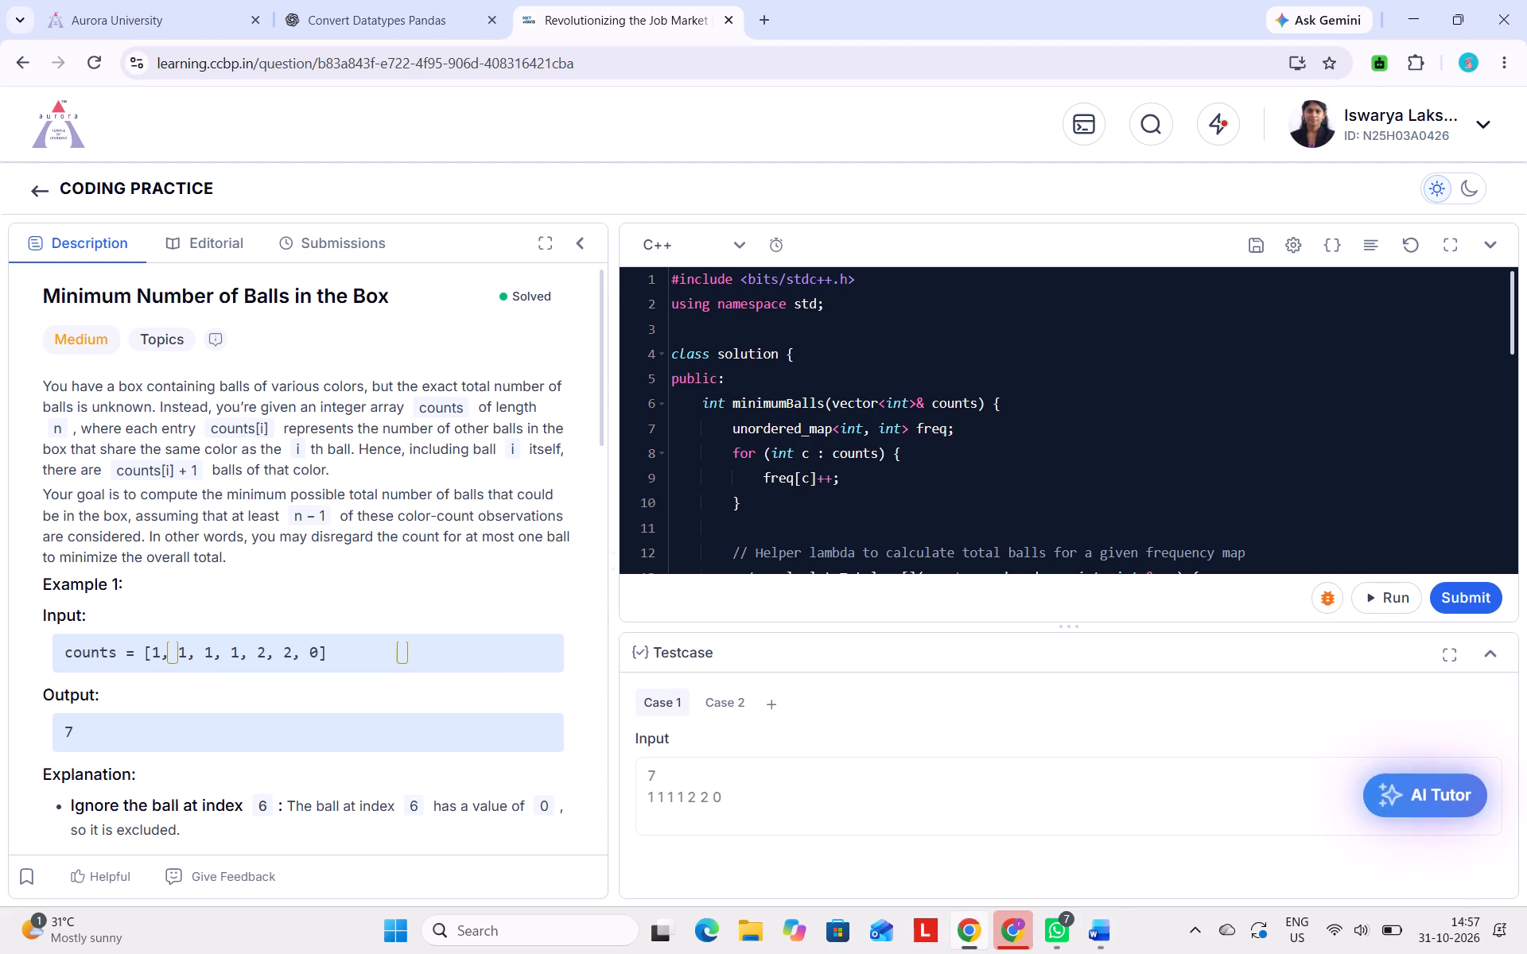
left_click(1370, 595)
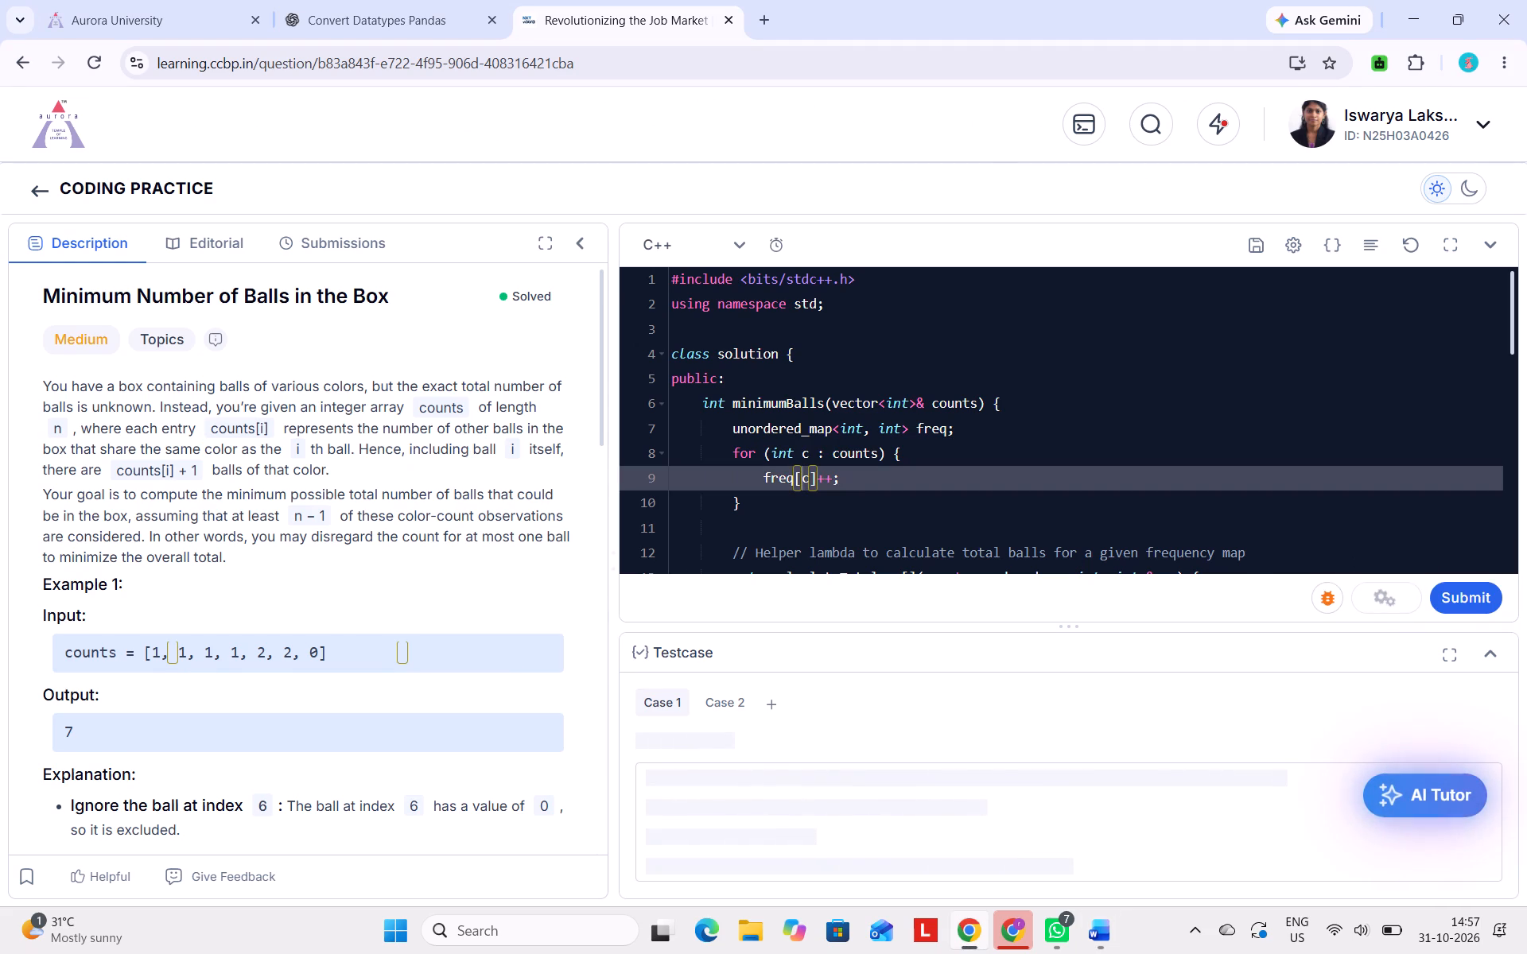
Capture the problem page with the beginning of the code and the test results, and paste it under "Coding question 5:" in Word.
key("shift+super+s")
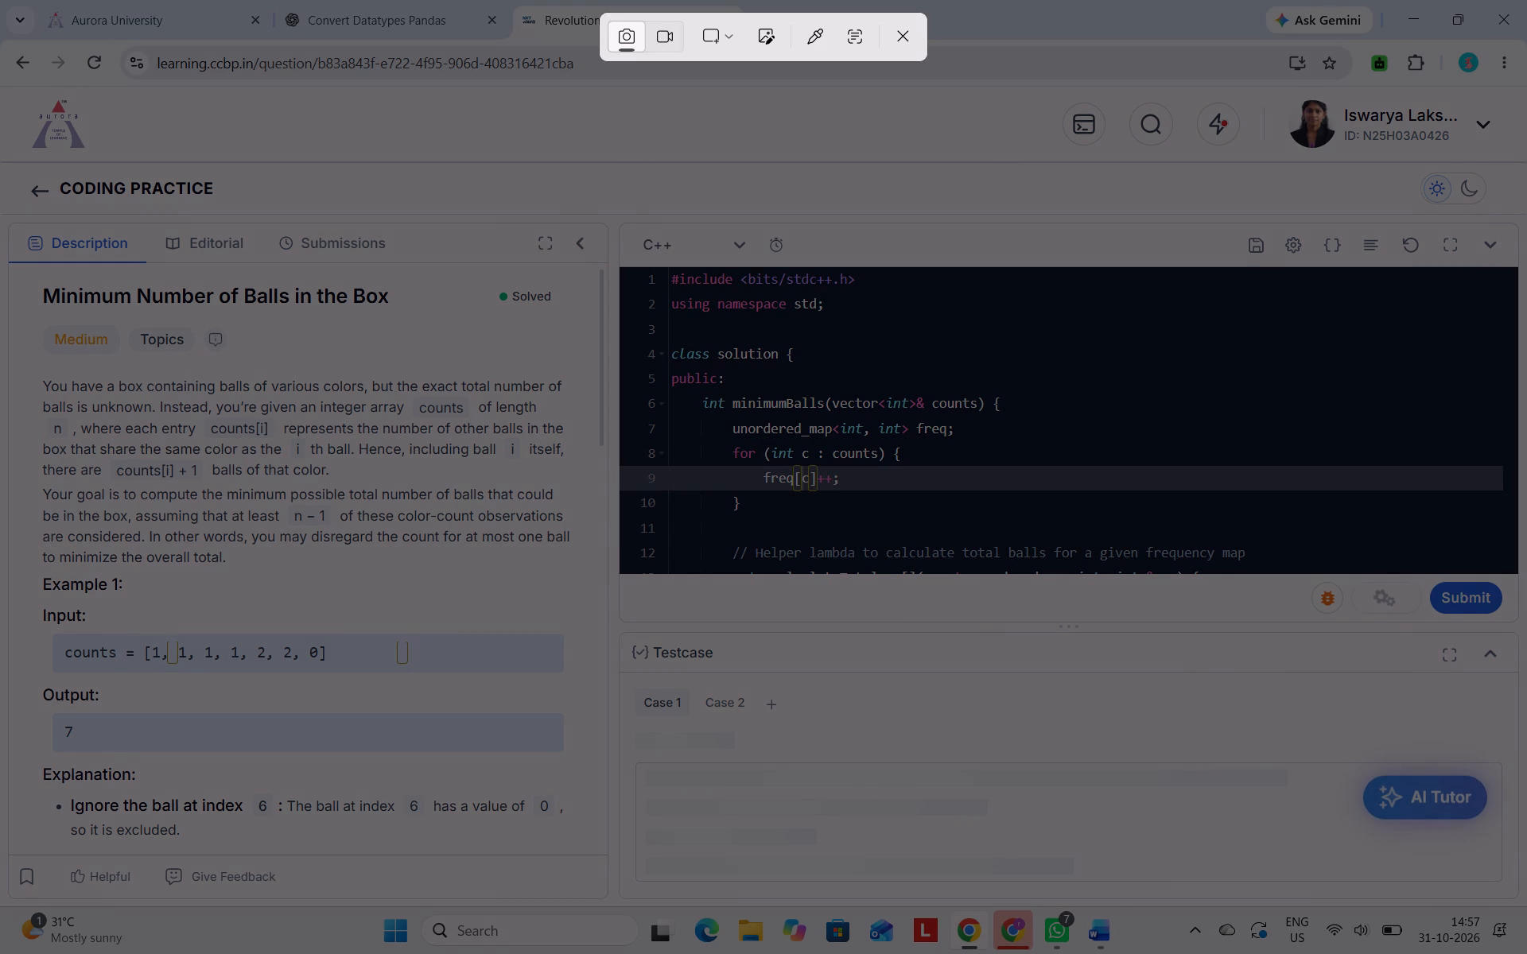
key("Escape")
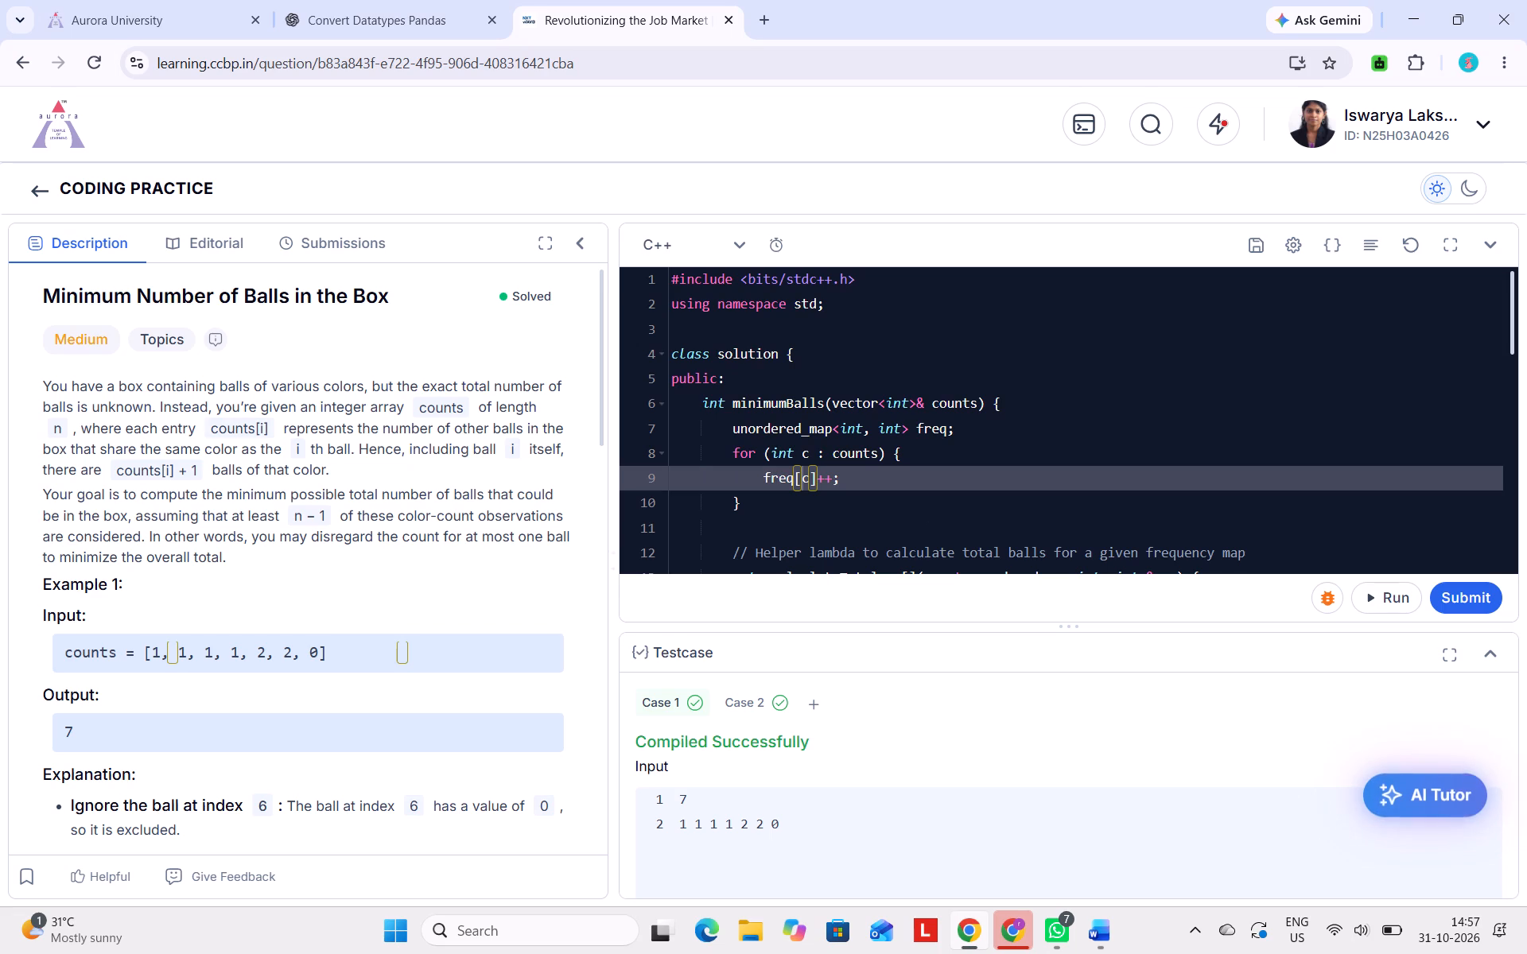
key("shift+super+s")
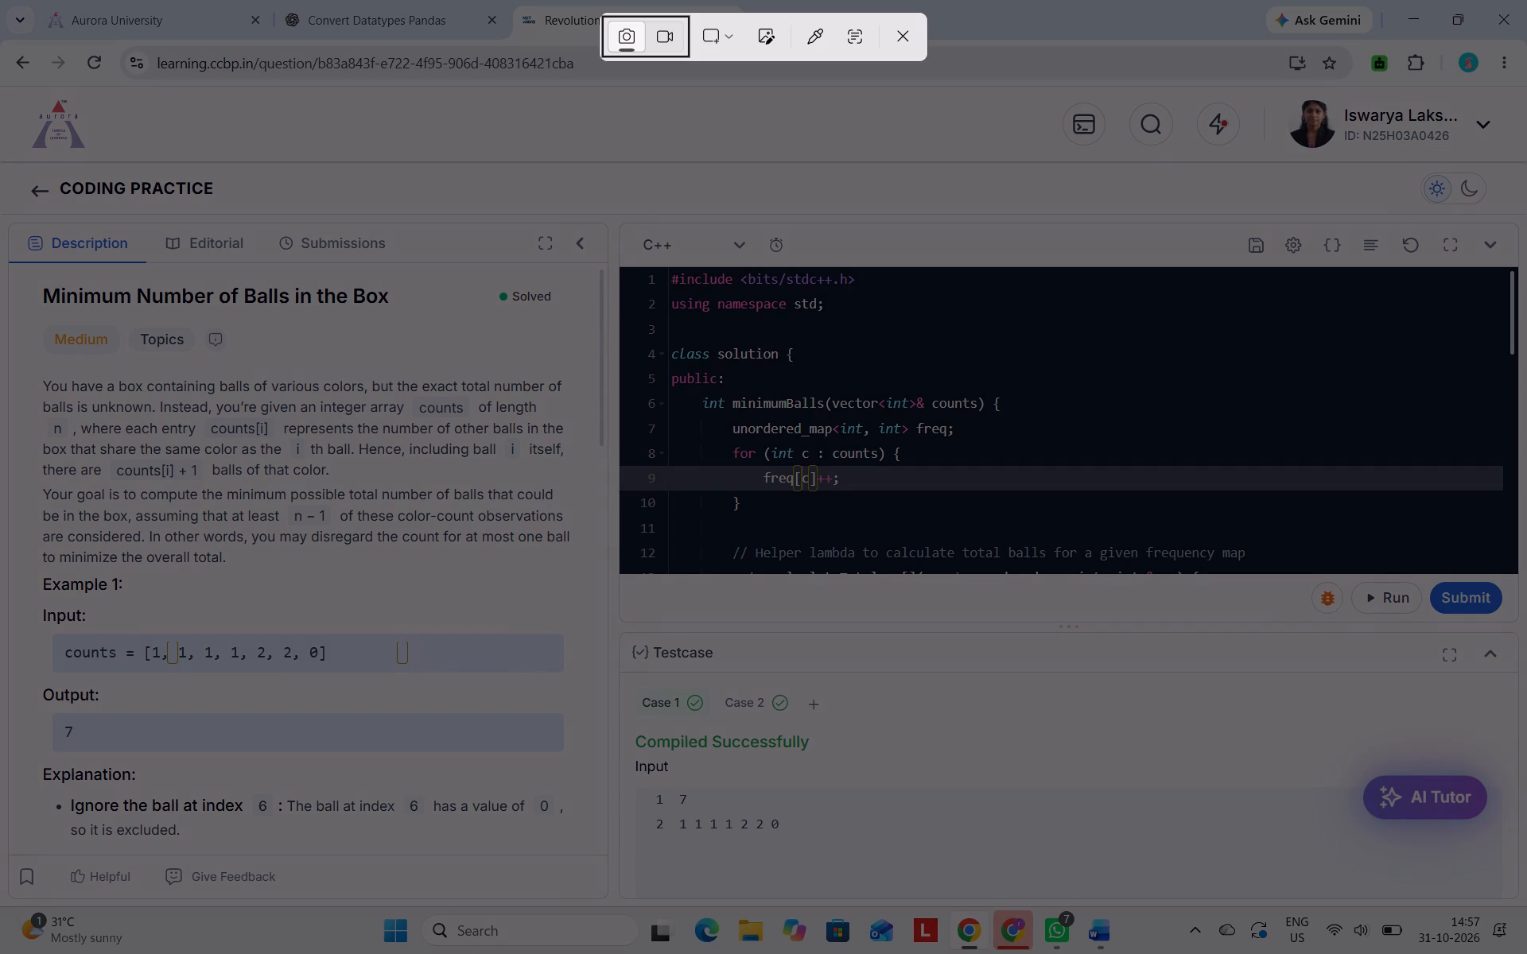
left_click_drag(0, 87, 1526, 904)
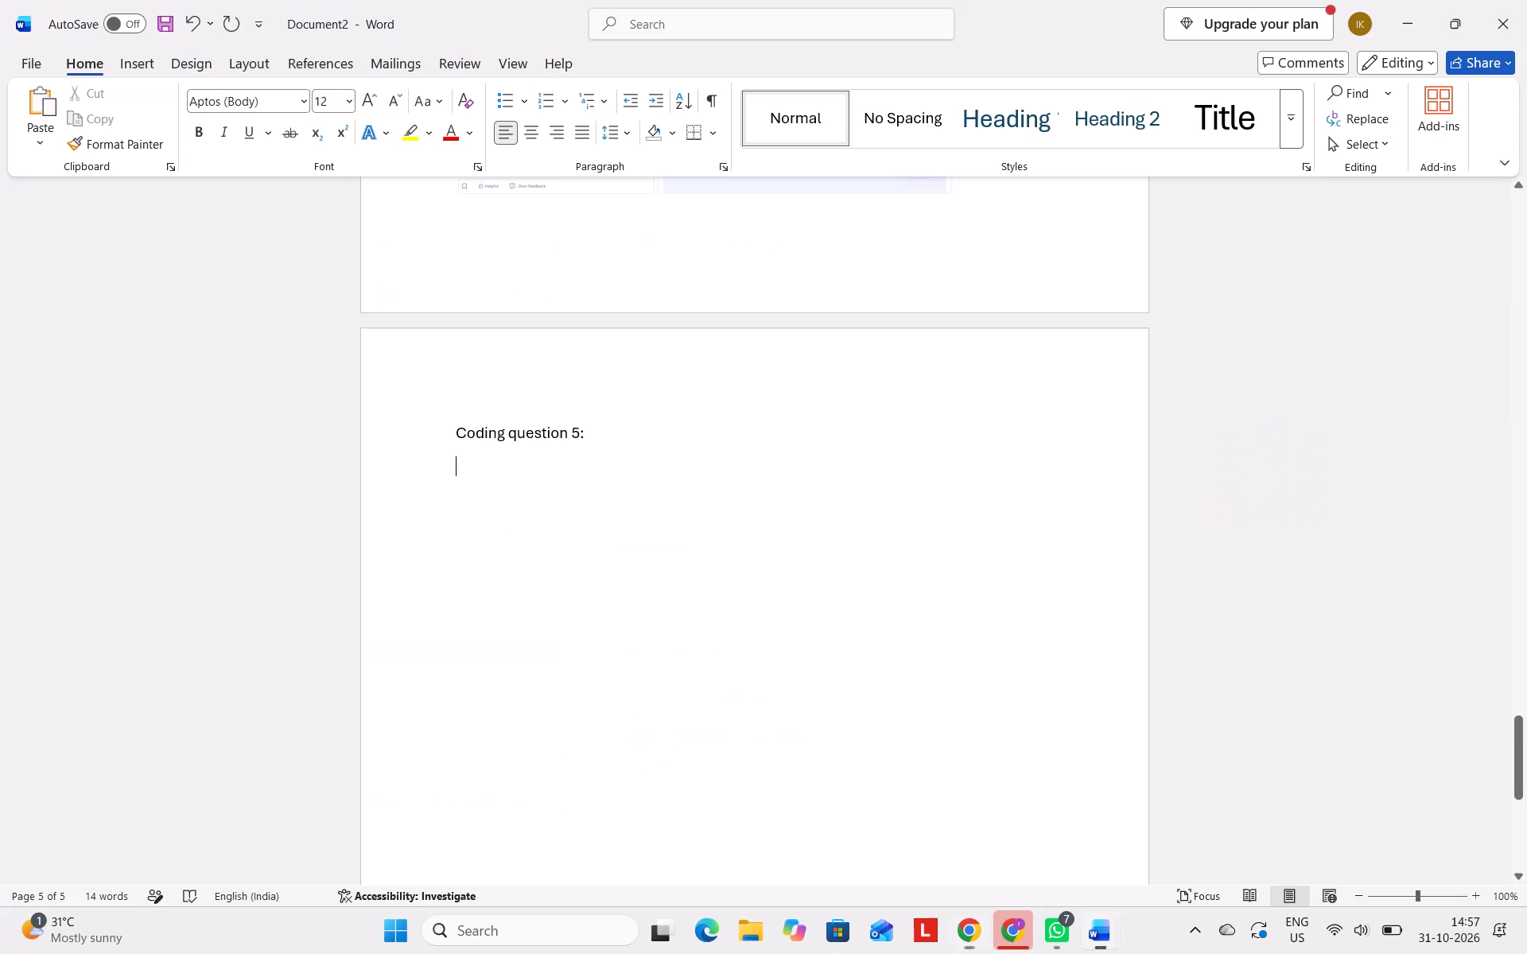
key("ctrl+v")
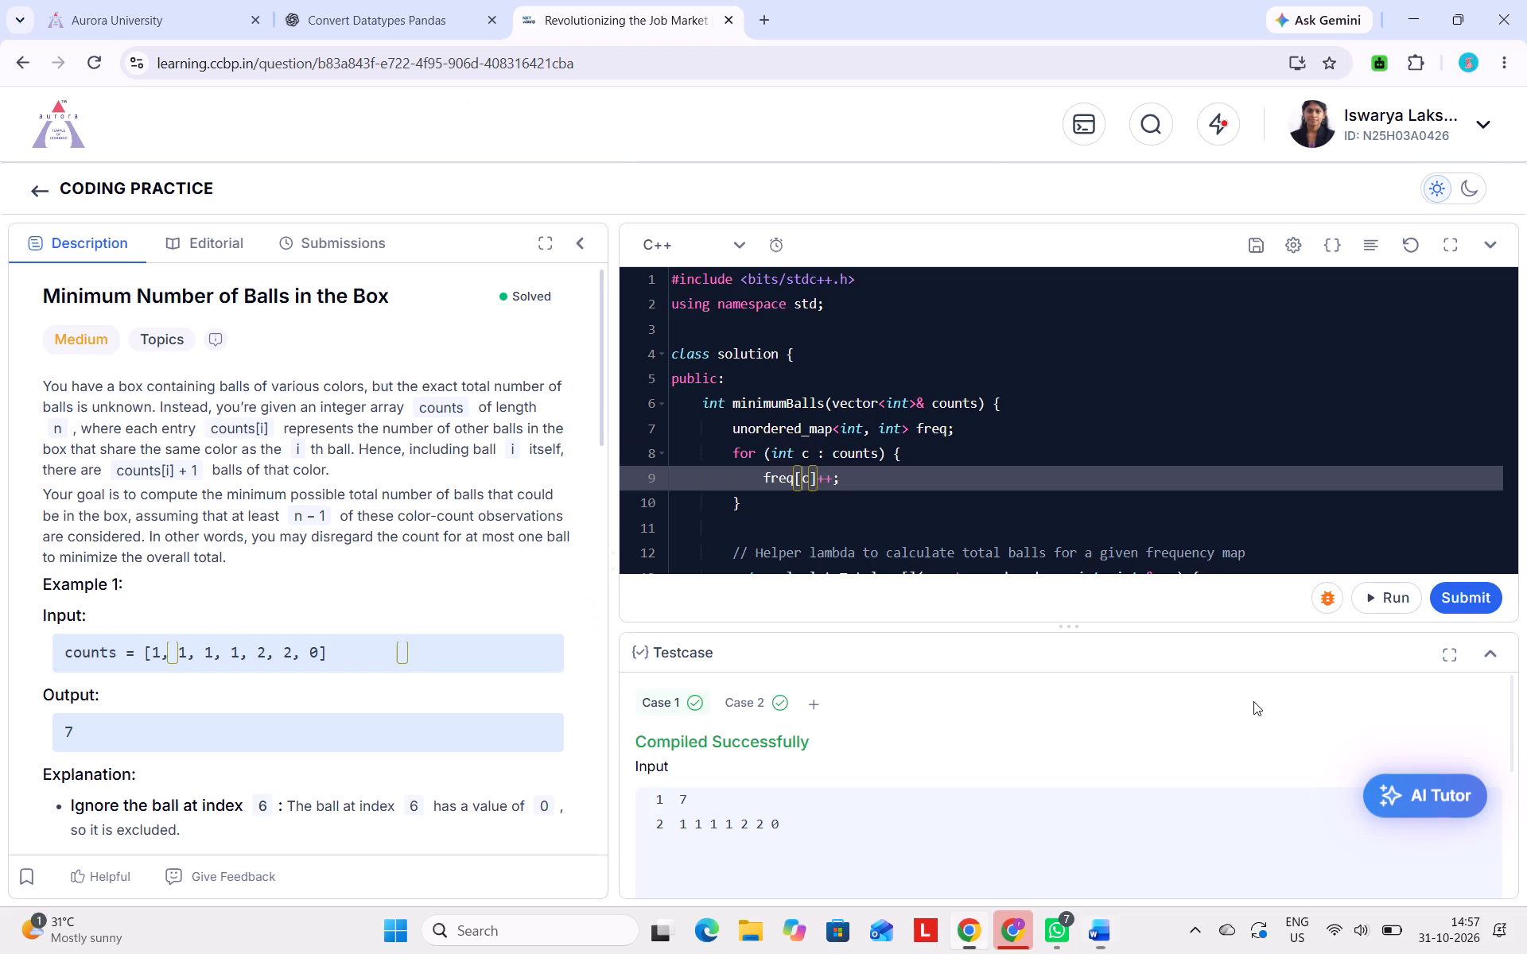
Capture the problem page showing code lines 15 to 25 and paste it below the first question 5 screenshot in Word.
scroll(1157, 501, "down", 3)
scroll(1157, 501, "up", 1)
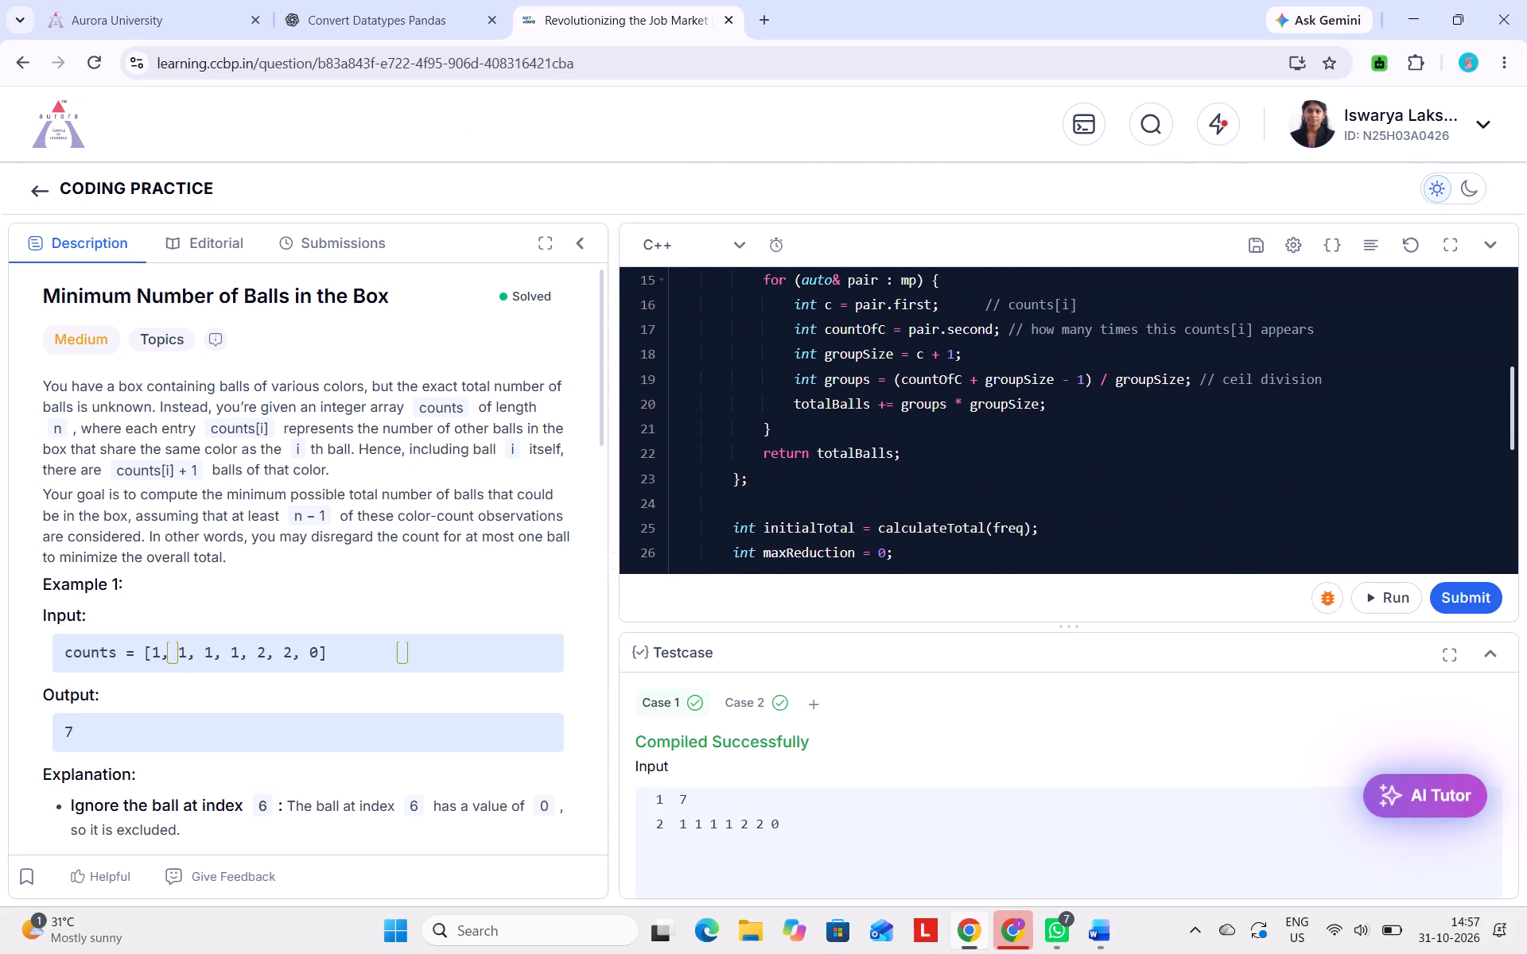
scroll(1166, 537, "up", 2)
key("shift+super+s")
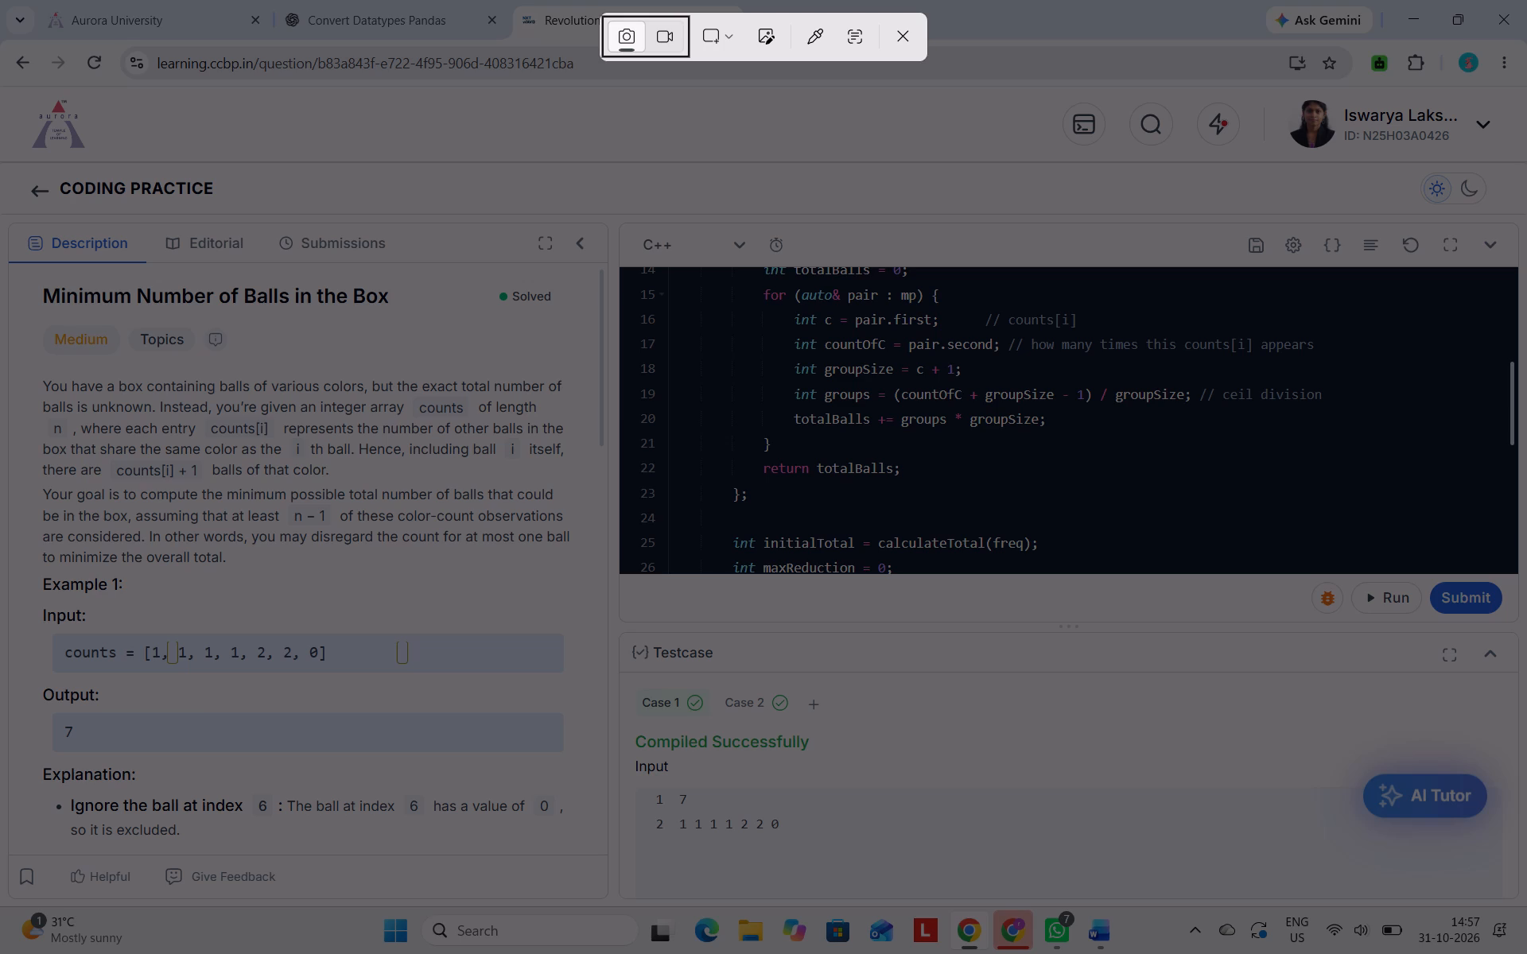
left_click_drag(0, 72, 1327, 832)
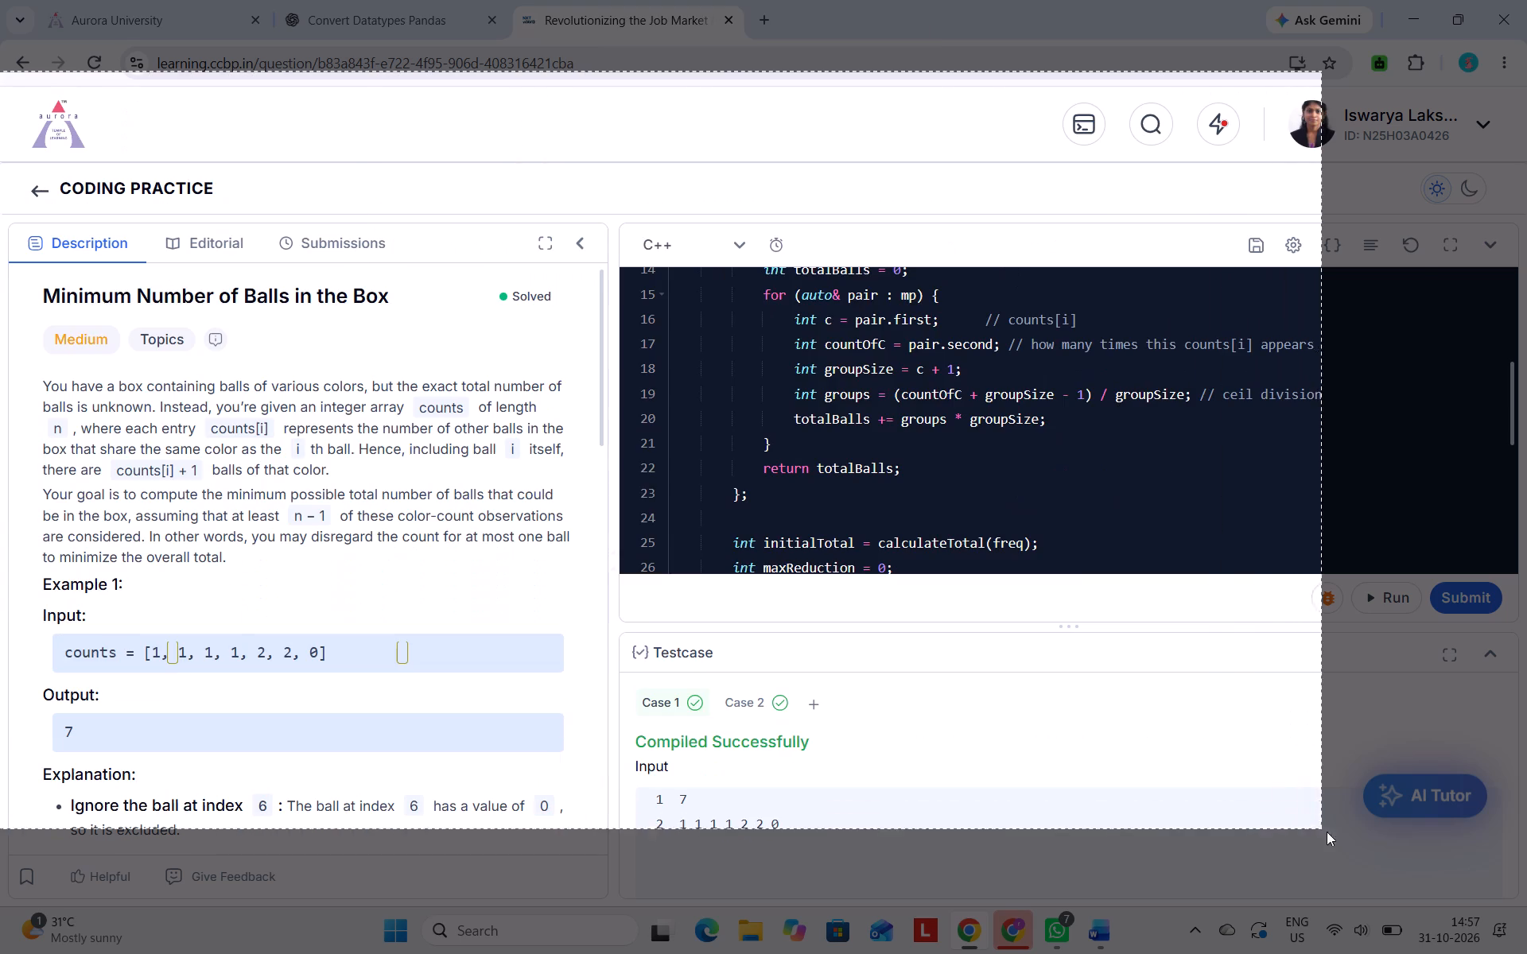
left_click_drag(1327, 832, 1526, 900)
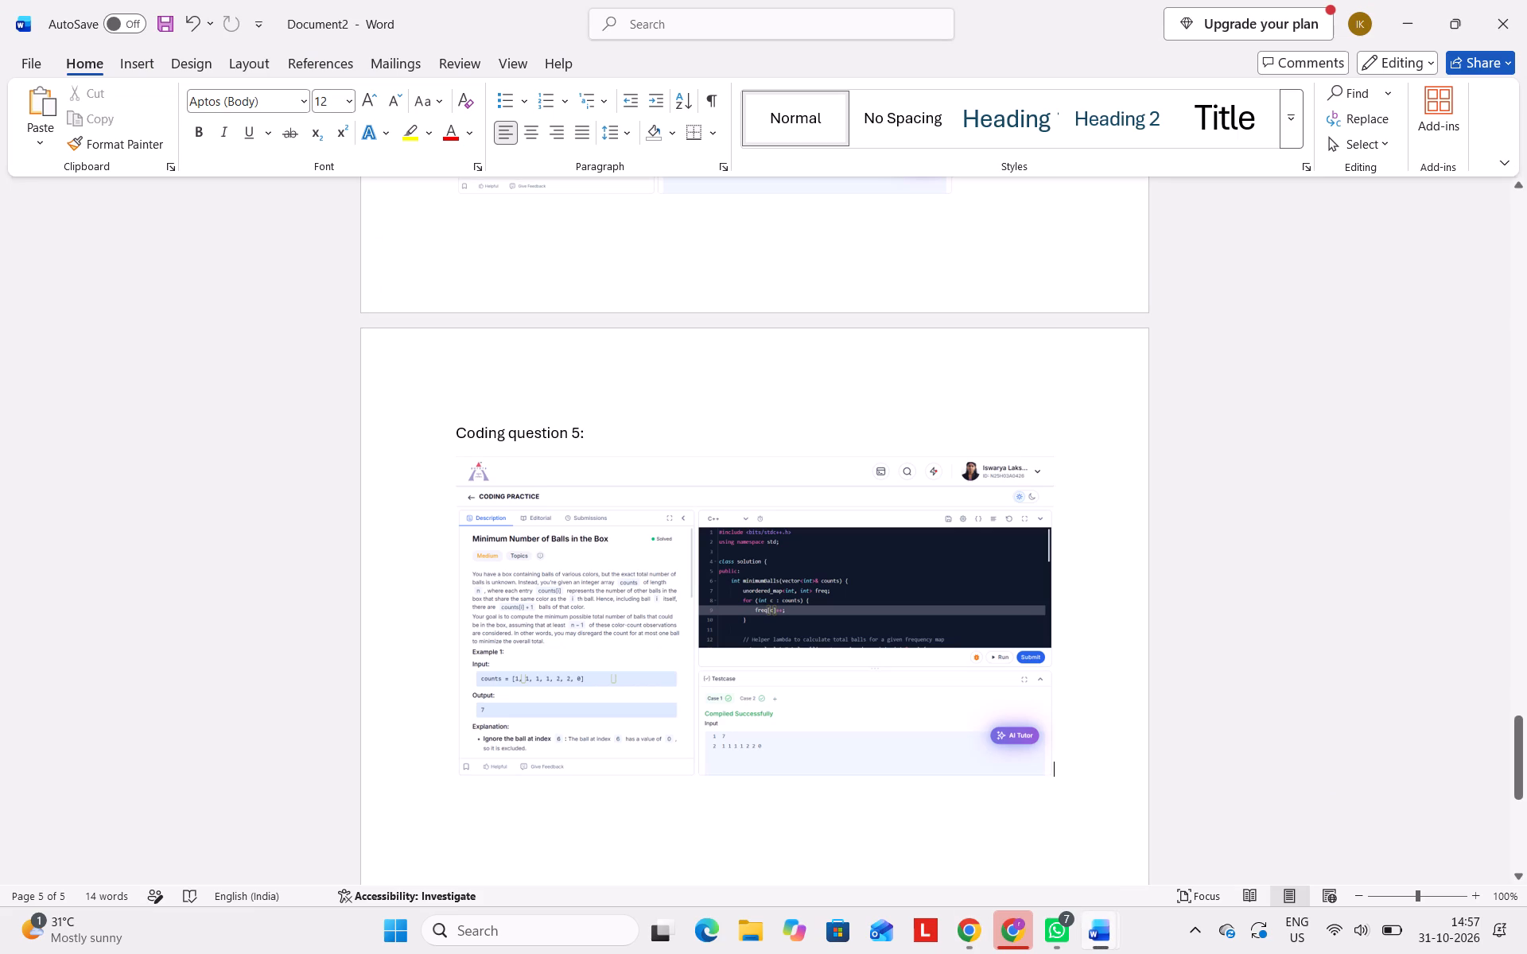
key("Return")
key("ctrl+v")
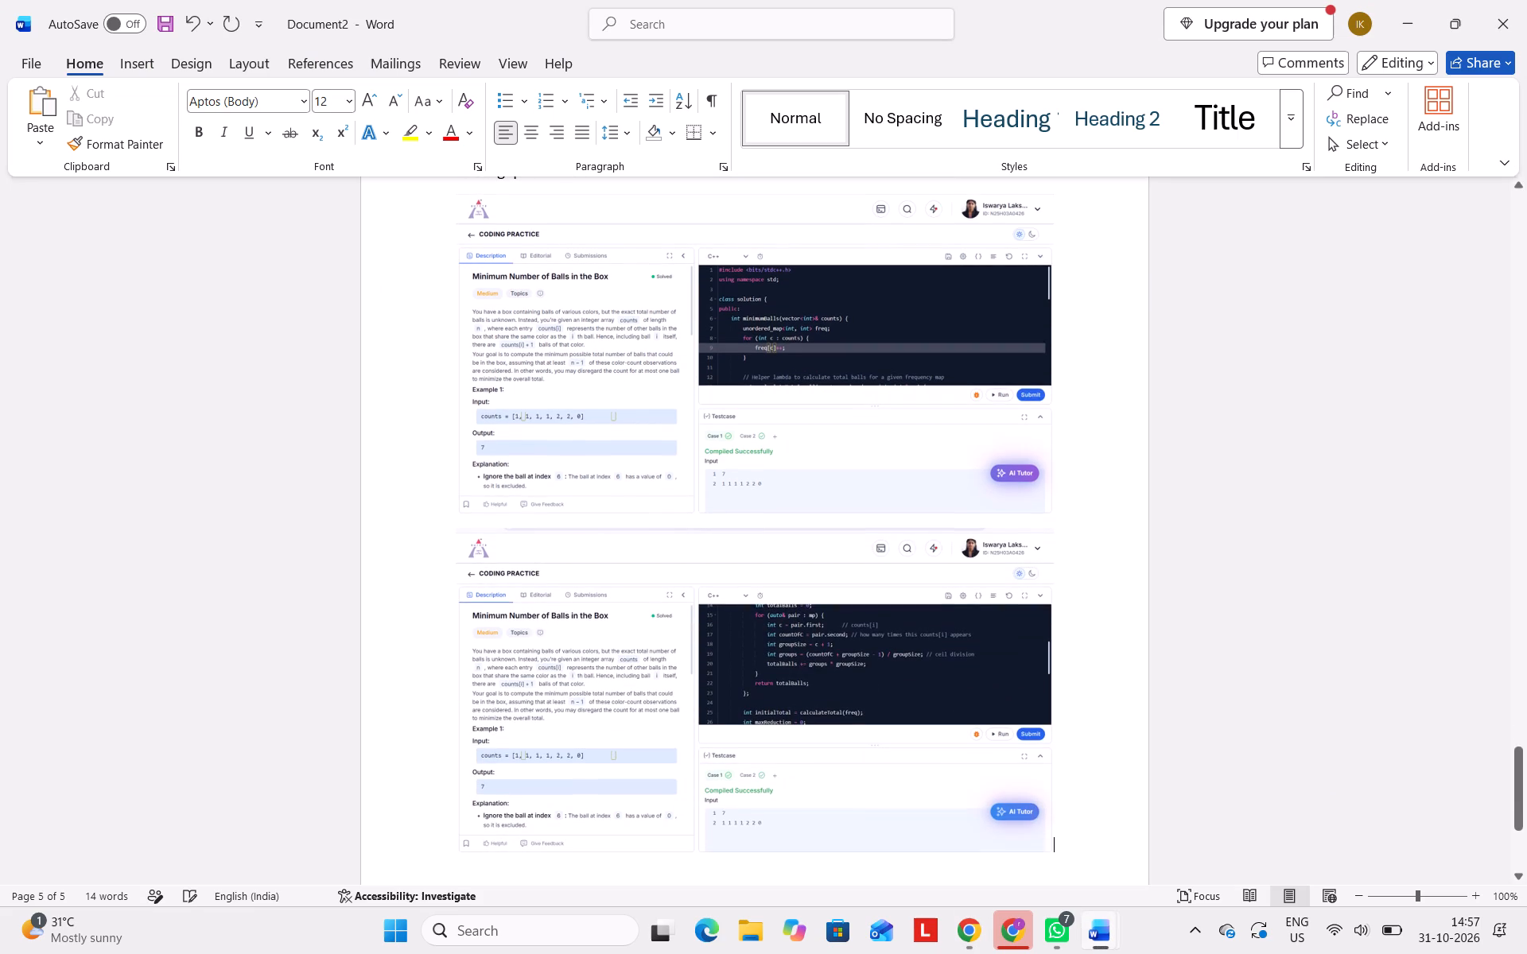
Shrink both question 5 screenshots proportionally so they take up less of the page.
left_click(808, 696)
left_click_drag(455, 525, 522, 594)
left_click(555, 484)
scroll(555, 484, "up", 1)
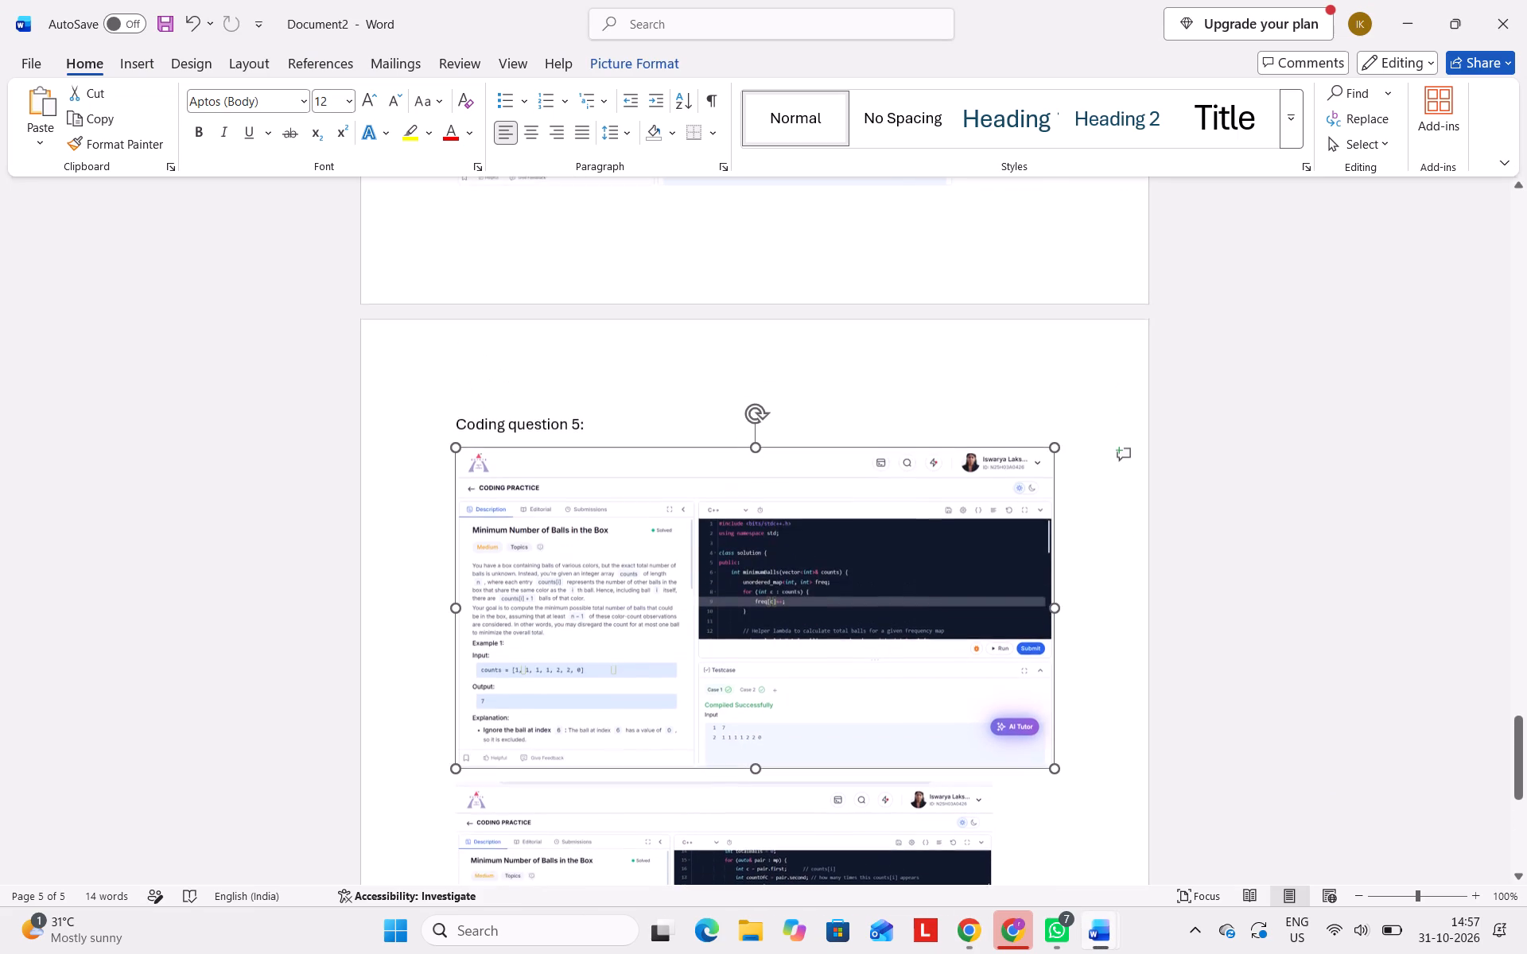
left_click_drag(457, 457, 526, 512)
scroll(526, 512, "down", 1)
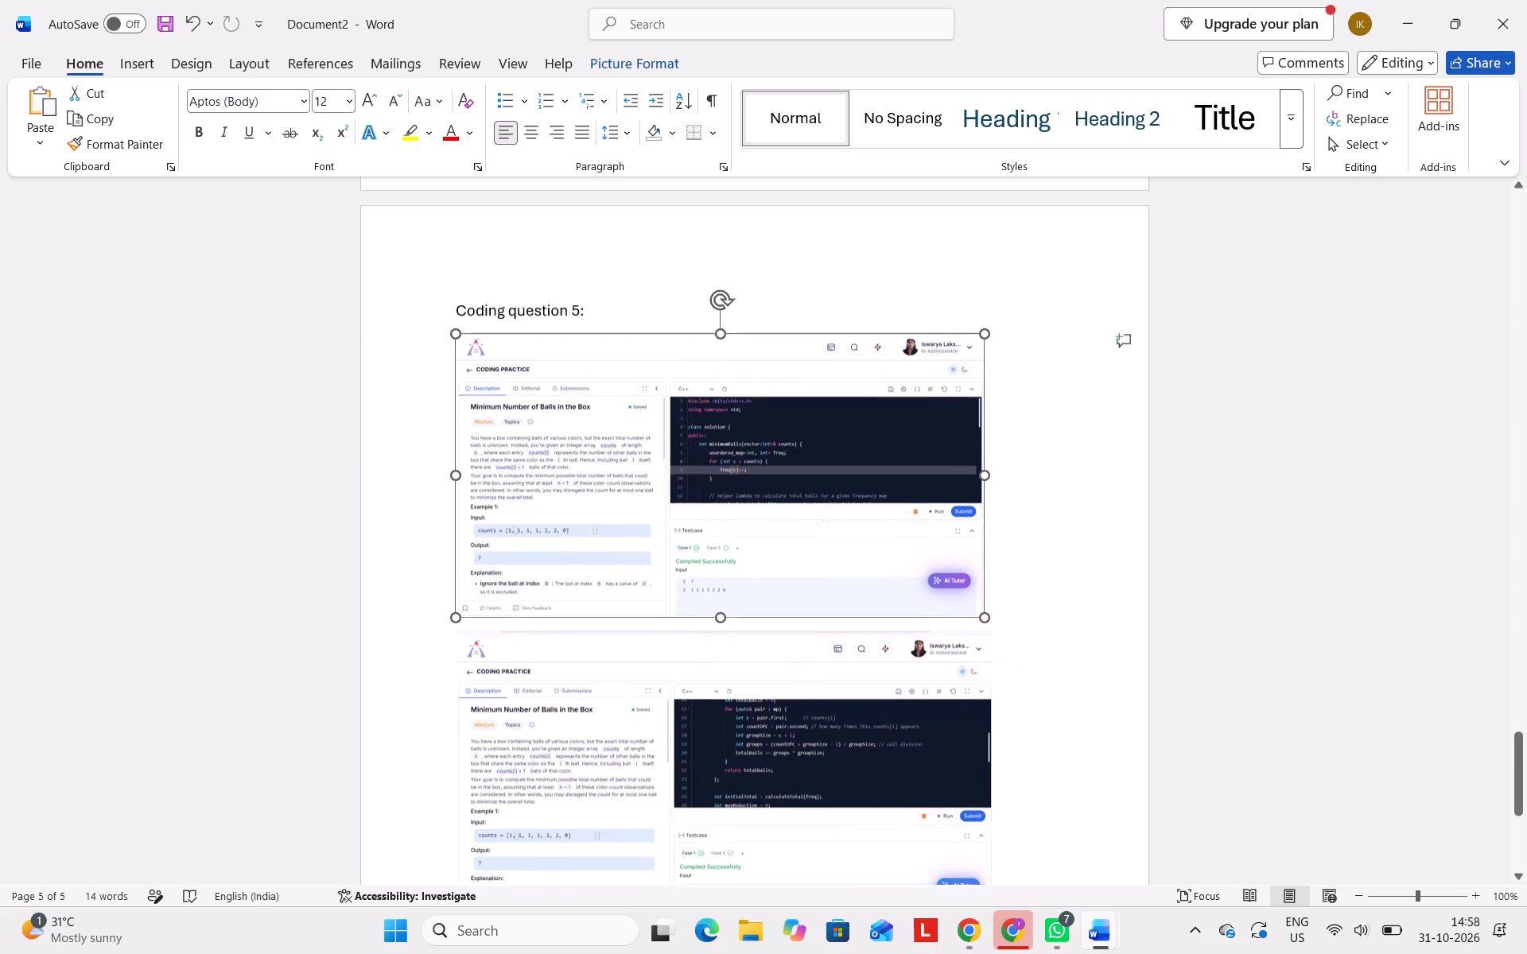
scroll(526, 512, "down", 2)
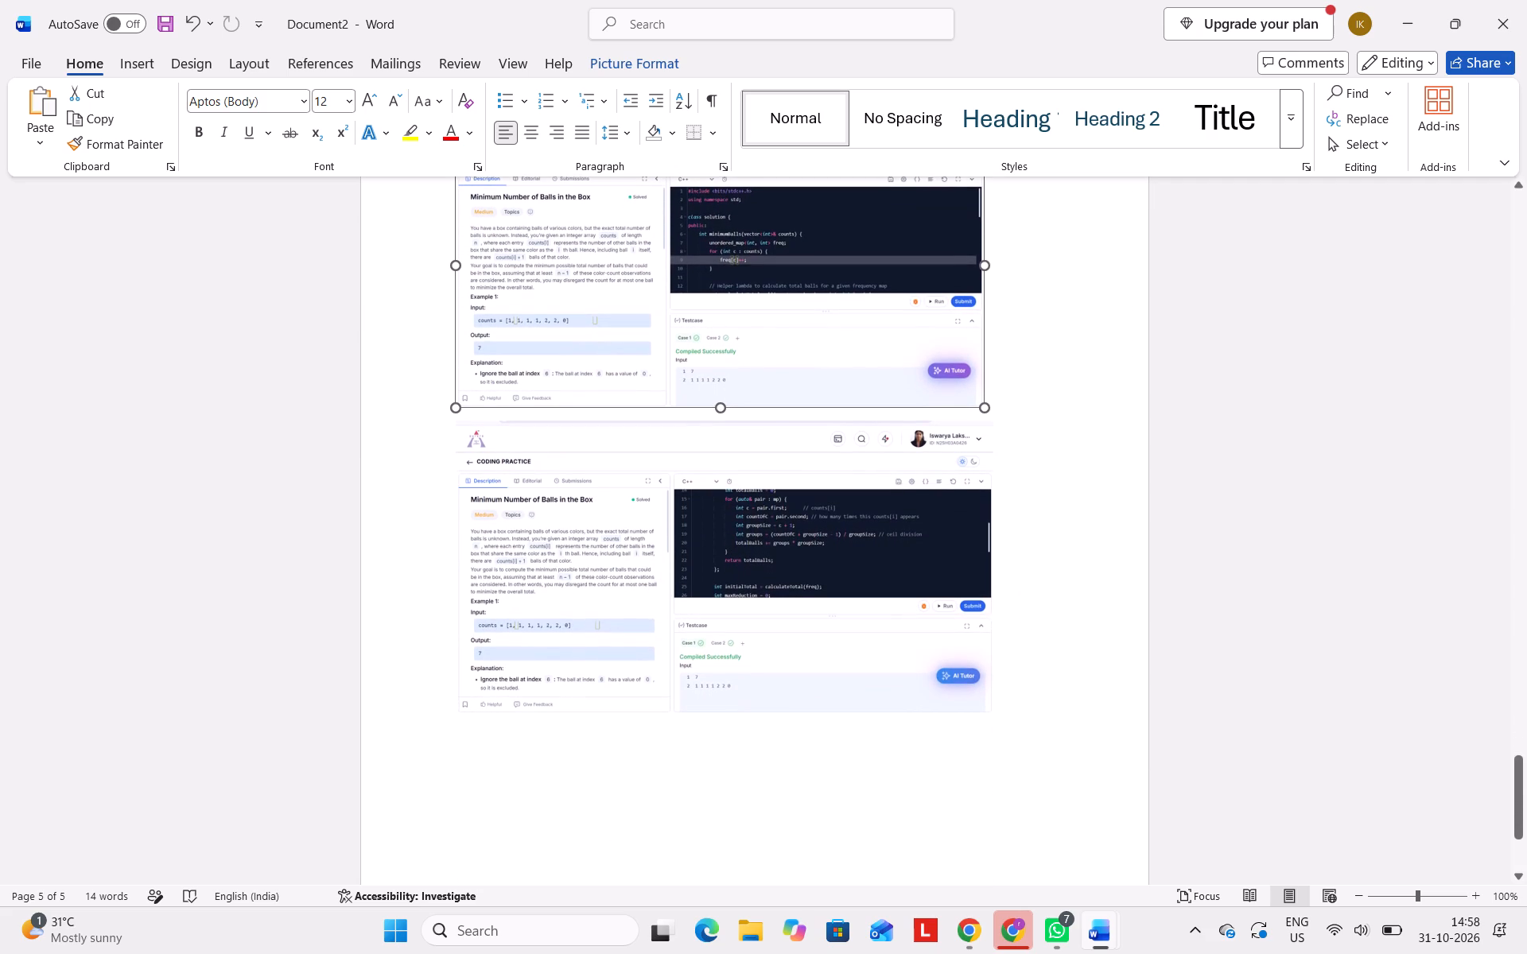
Start a line below the second screenshot and capture the problem page with the code pane enlarged to show lines 31 to 45.
left_click(1015, 701)
key("Return")
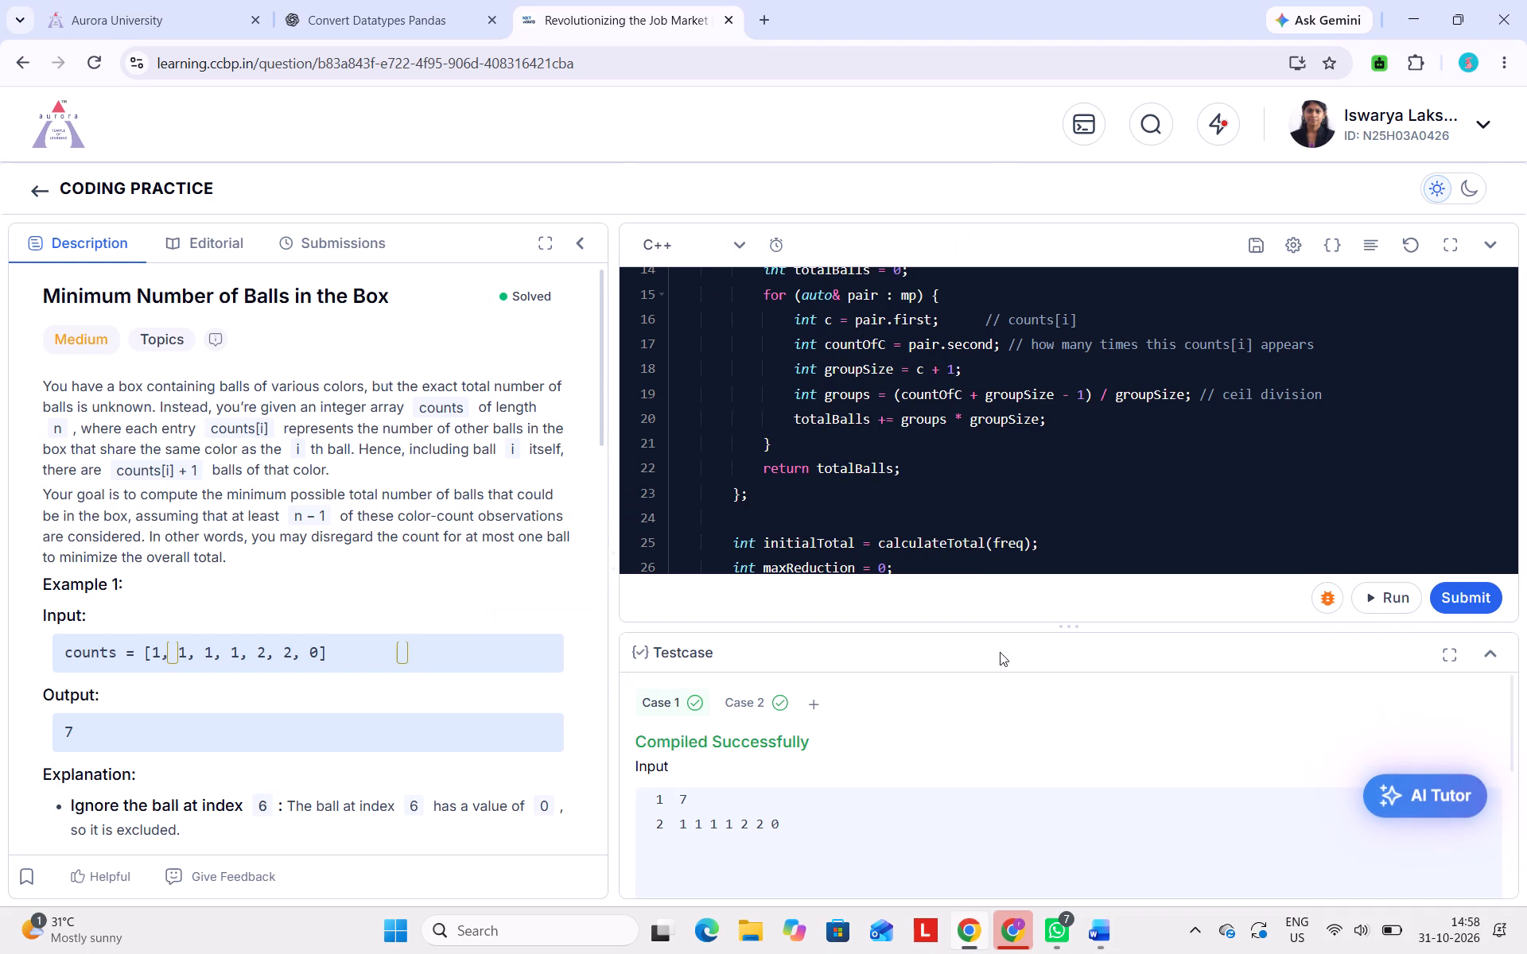
scroll(926, 506, "down", 5)
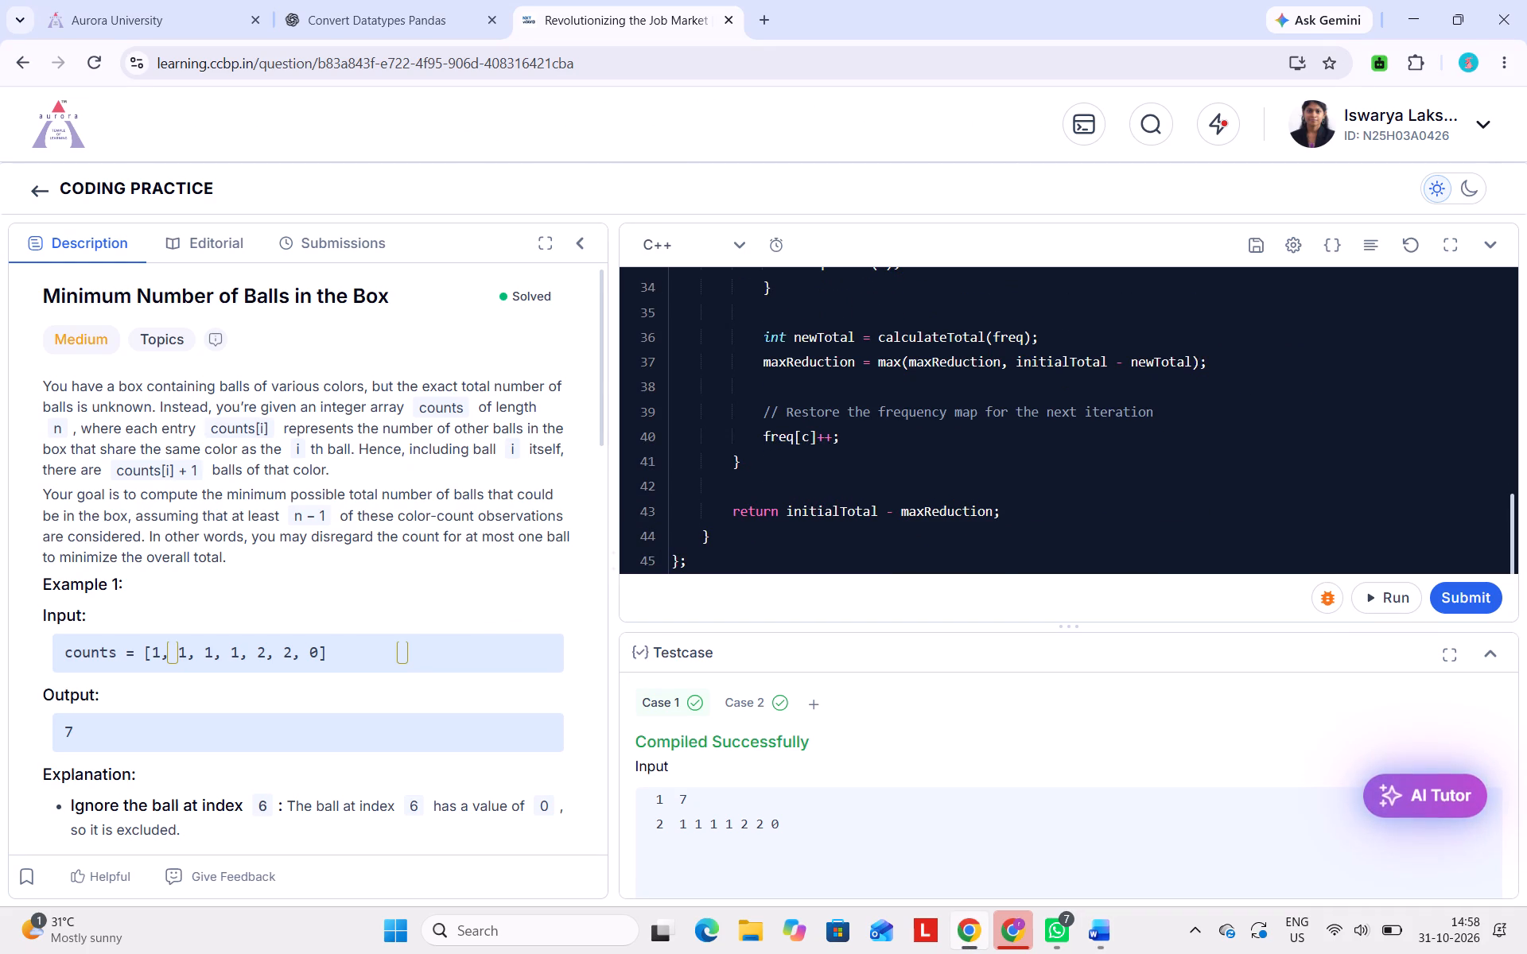
scroll(926, 506, "up", 1)
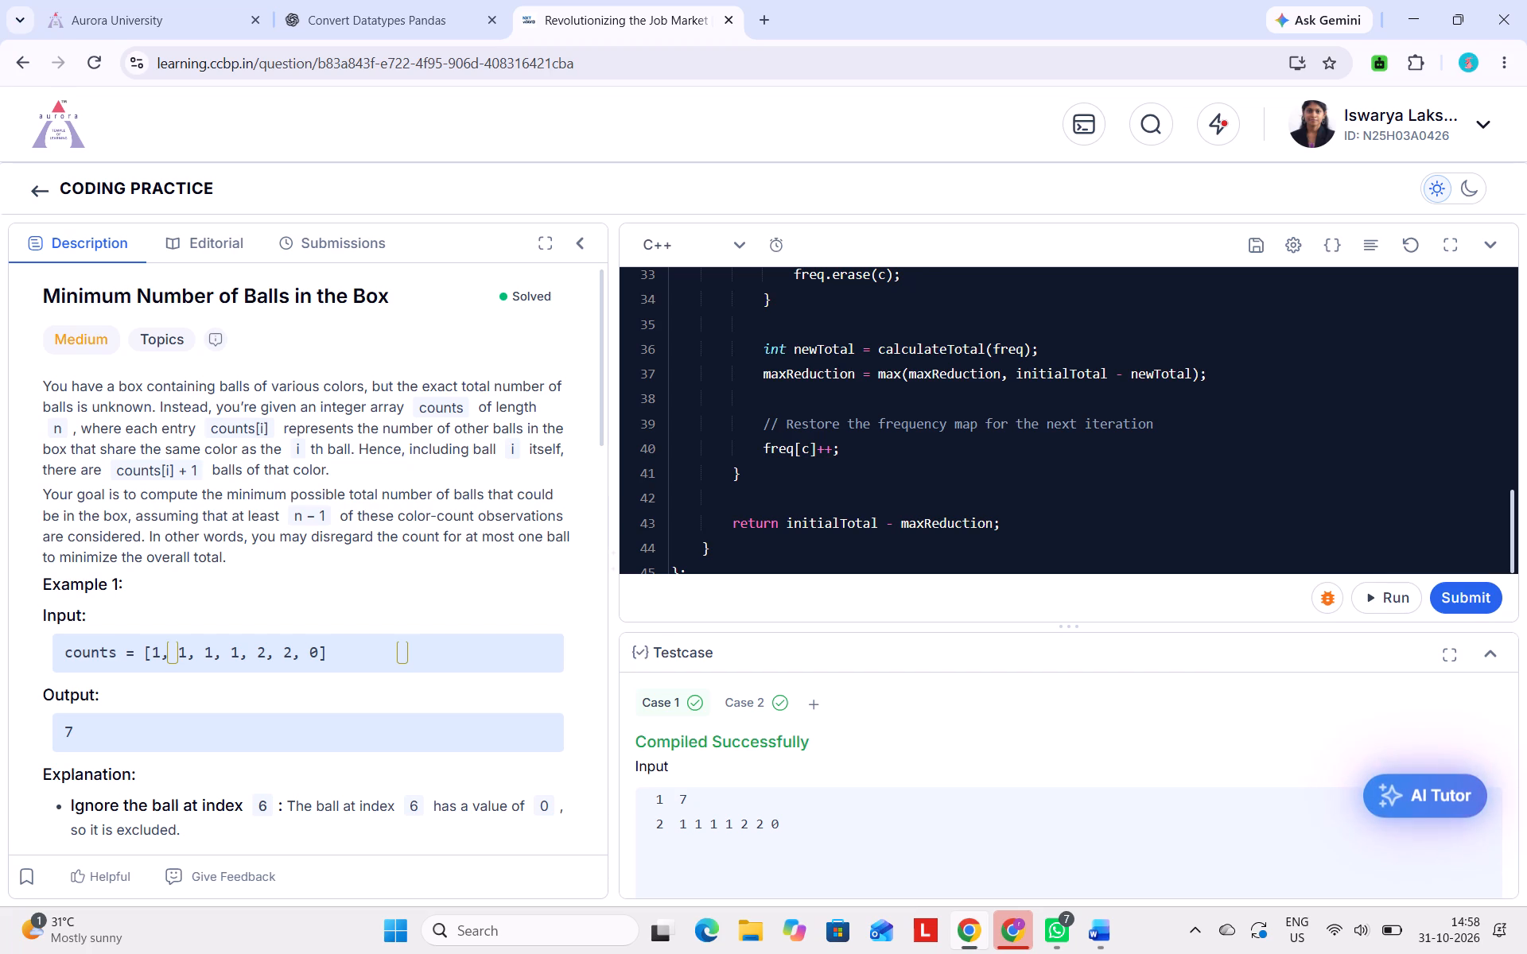
left_click_drag(1070, 625, 1078, 690)
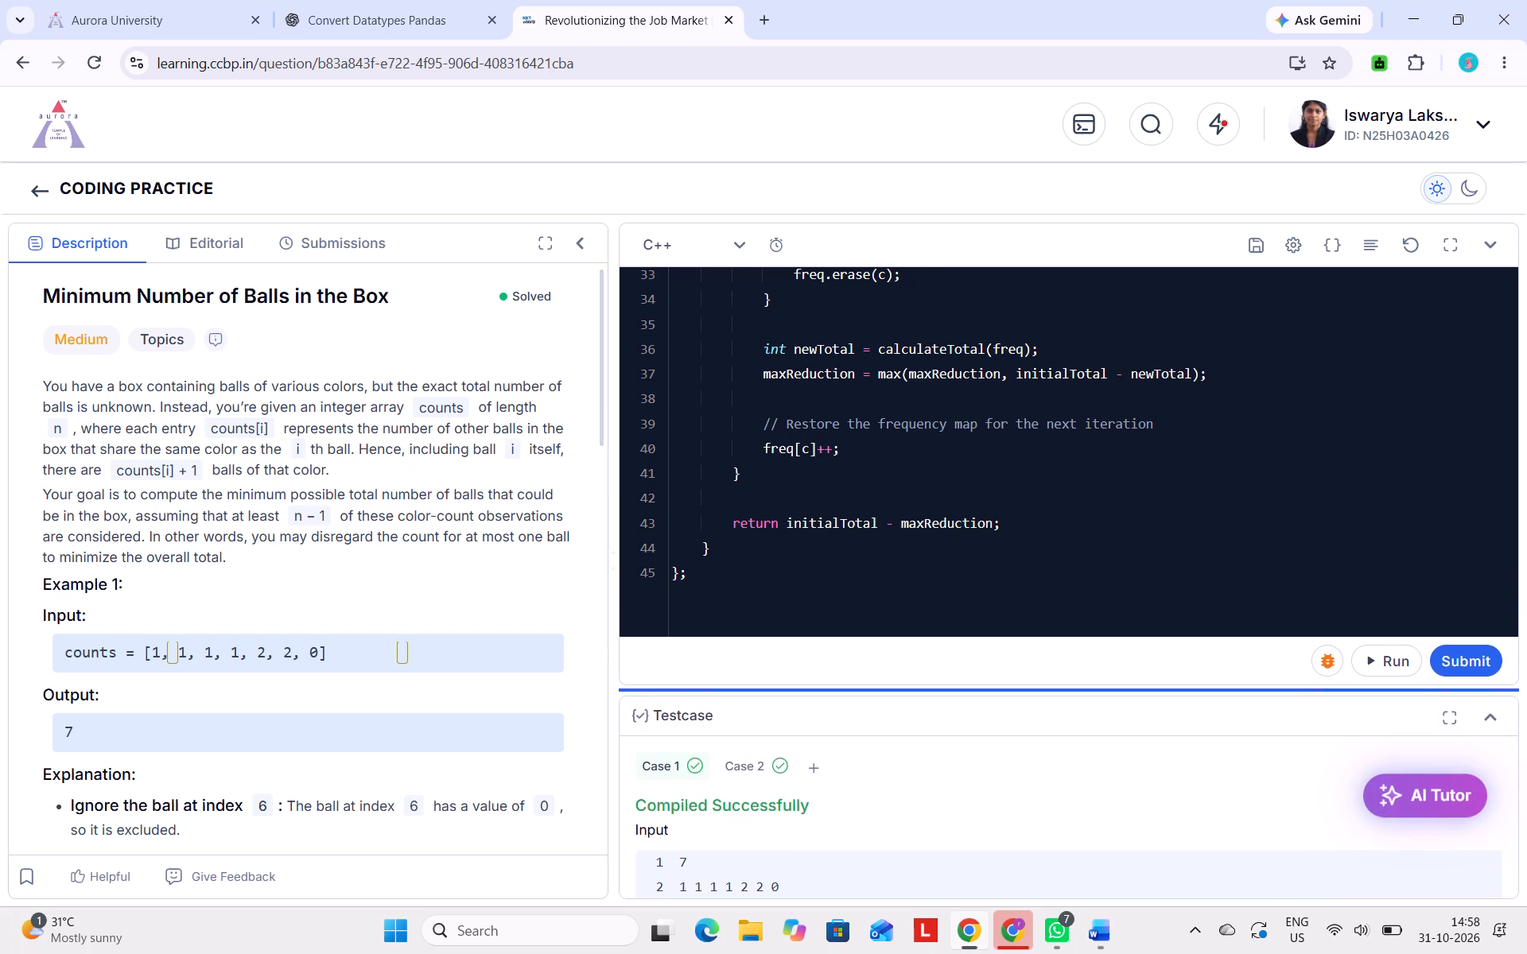
left_click_drag(1078, 690, 1077, 692)
scroll(1040, 539, "down", 5)
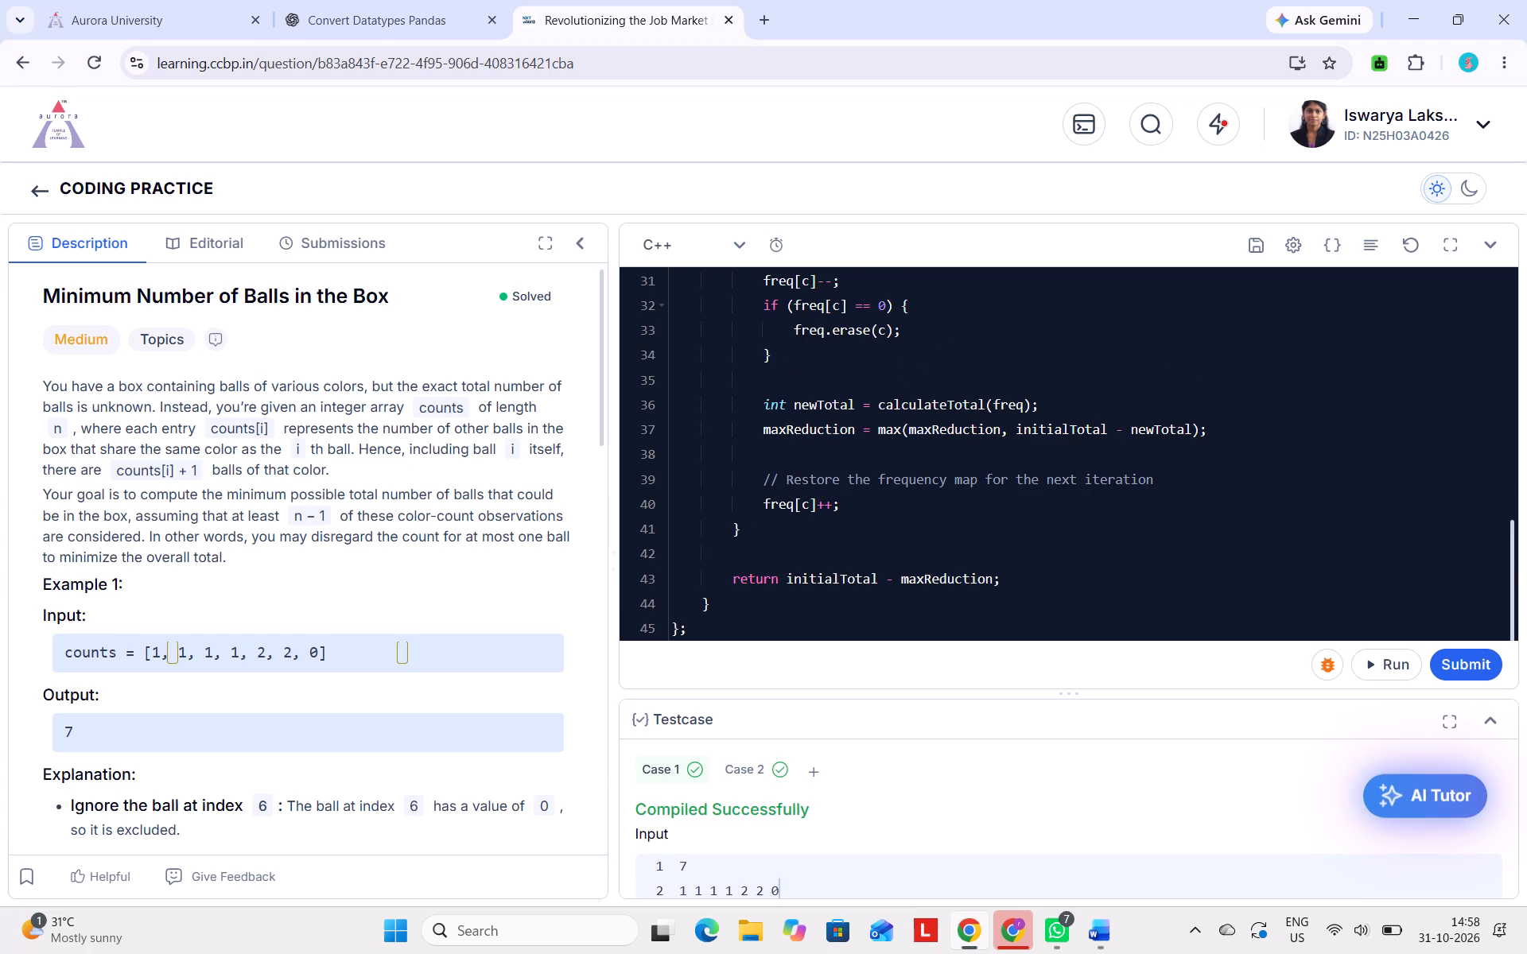
key("shift+super+s")
left_click_drag(0, 86, 383, 298)
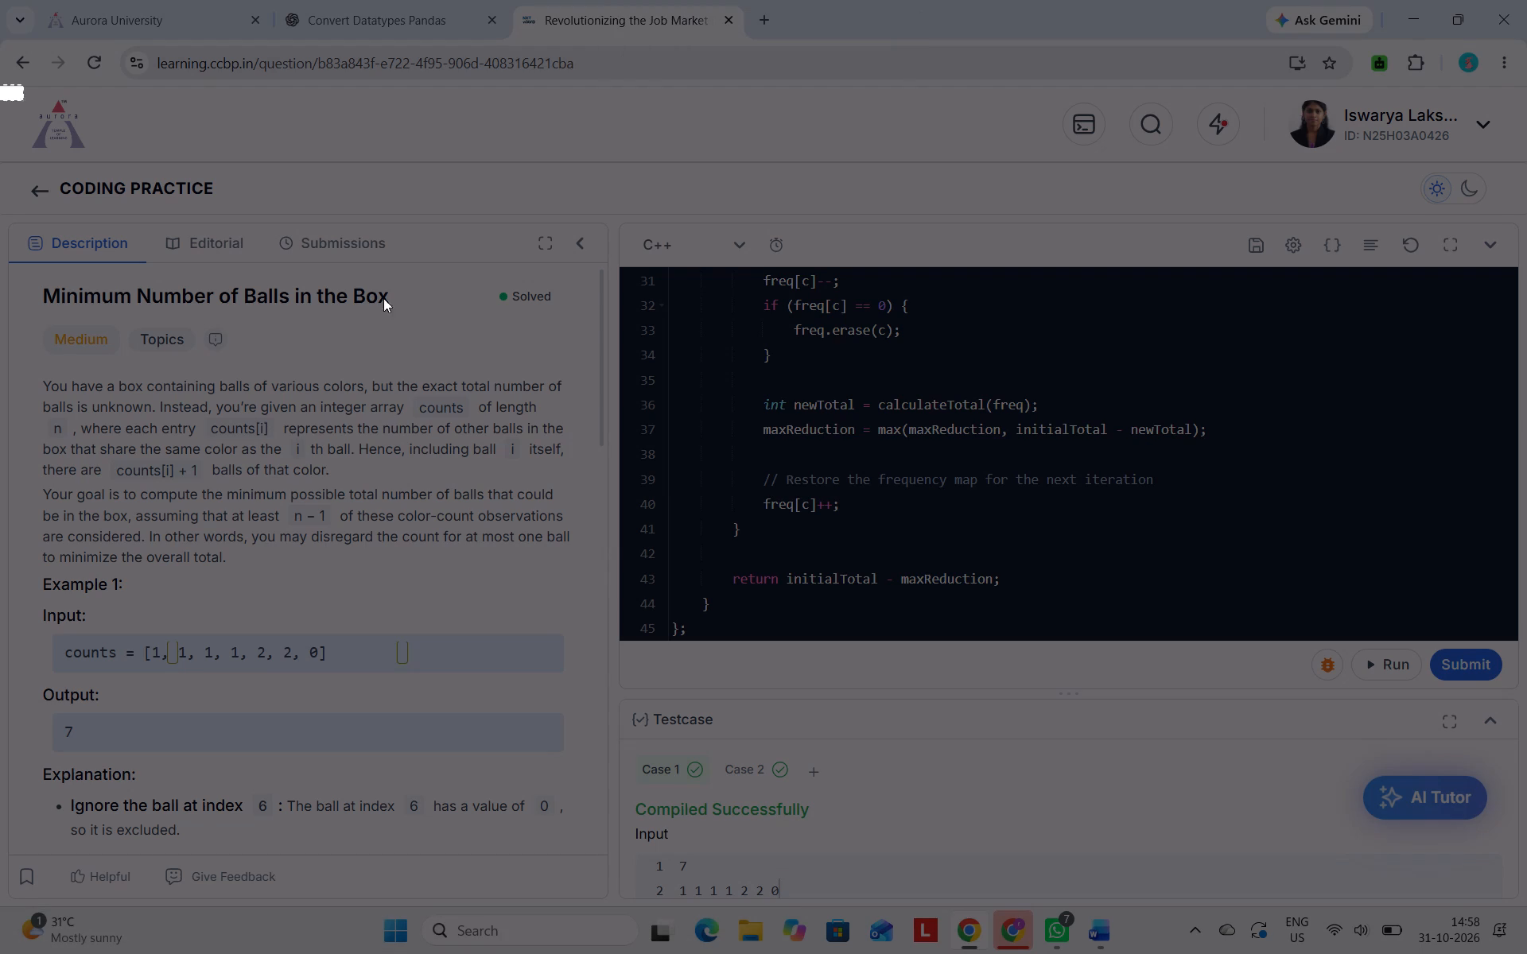
left_click_drag(383, 298, 1525, 953)
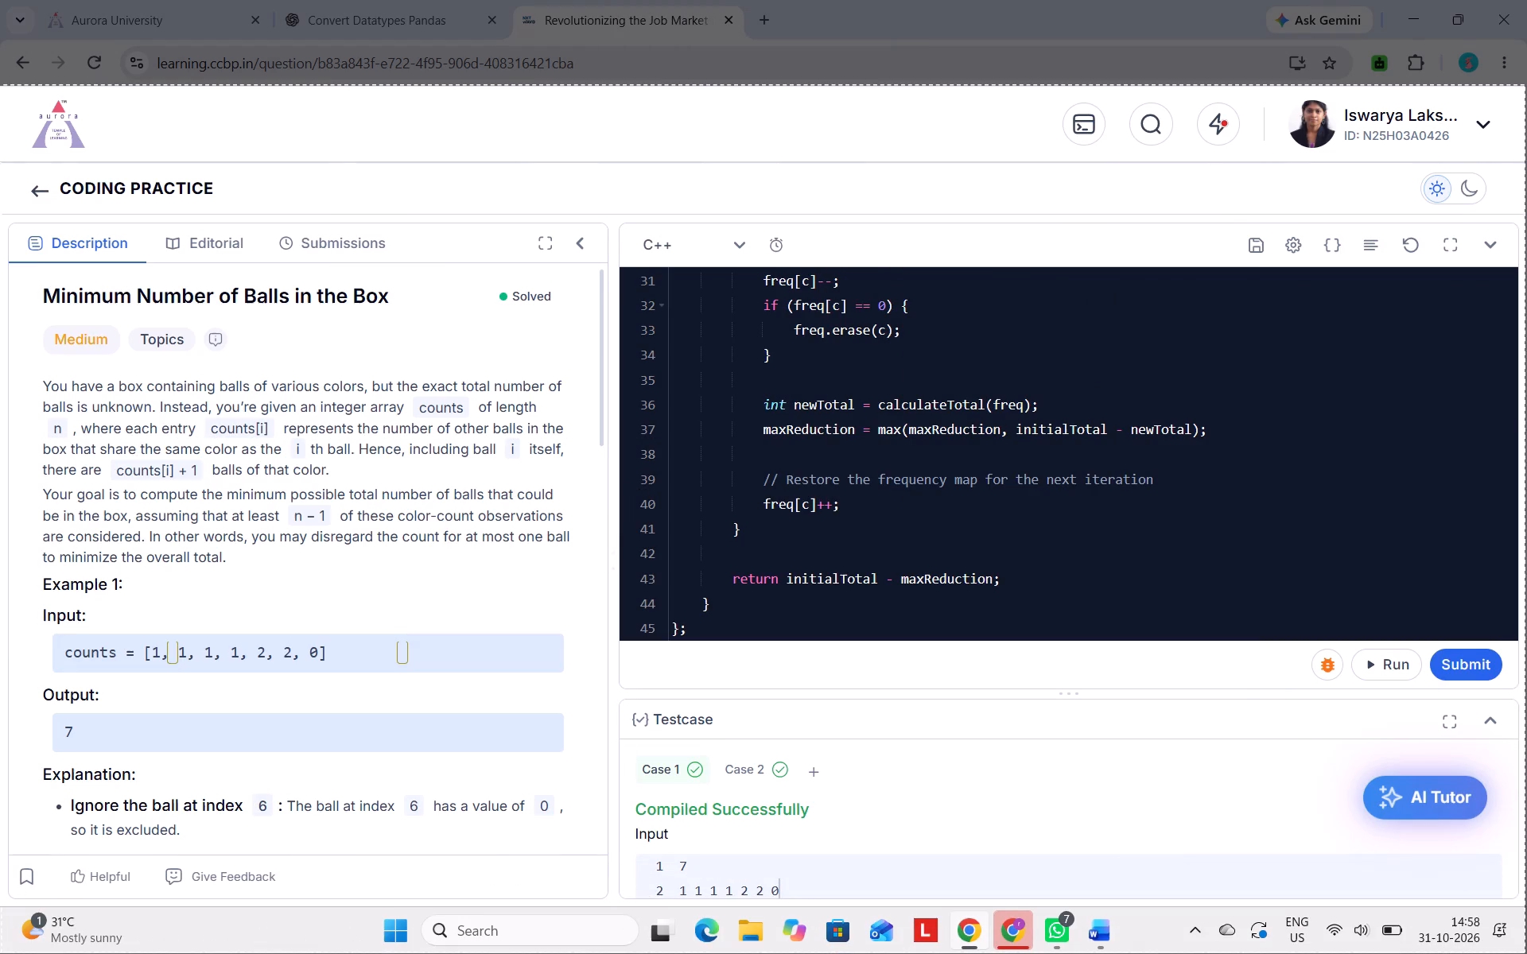
left_click_drag(1525, 953, 1514, 953)
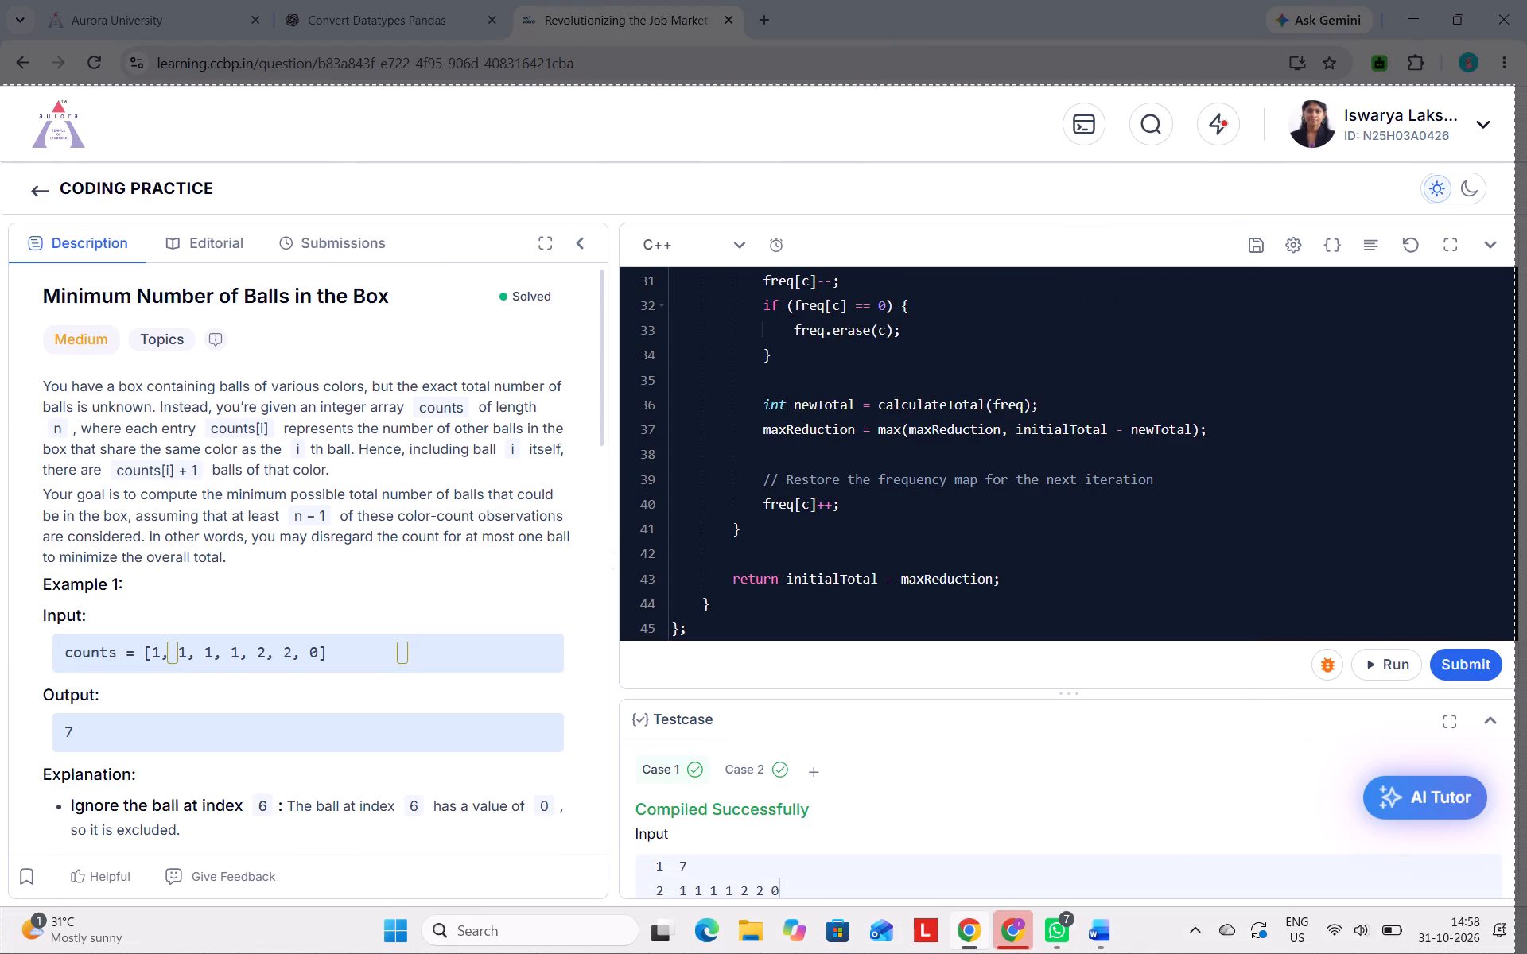
left_click_drag(1514, 953, 1521, 953)
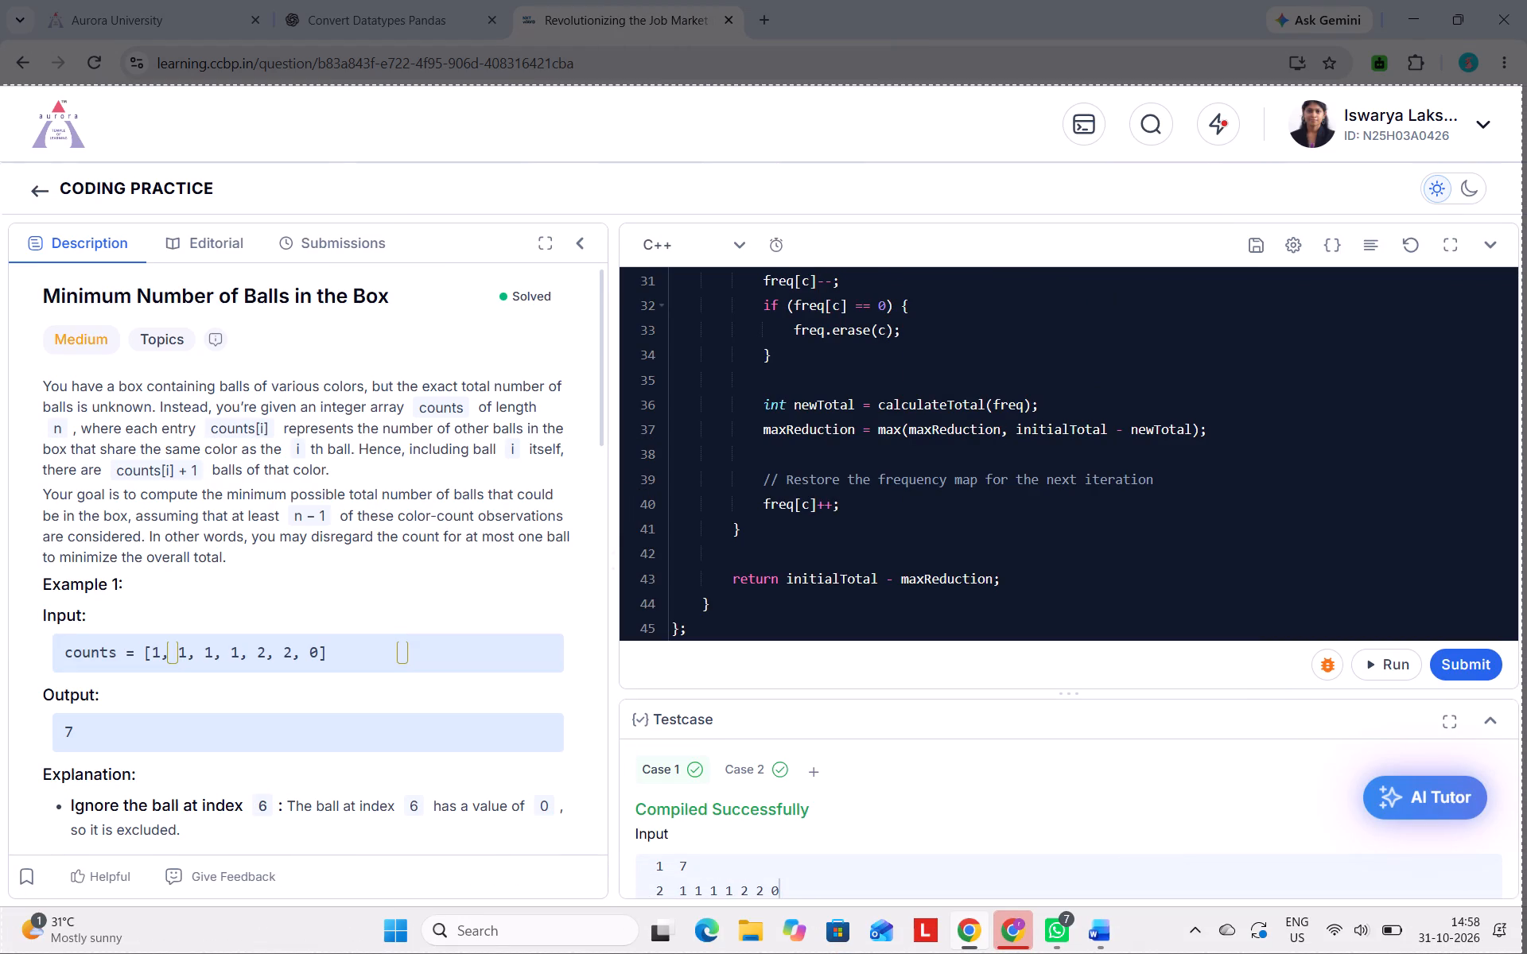
left_click_drag(1521, 953, 1517, 953)
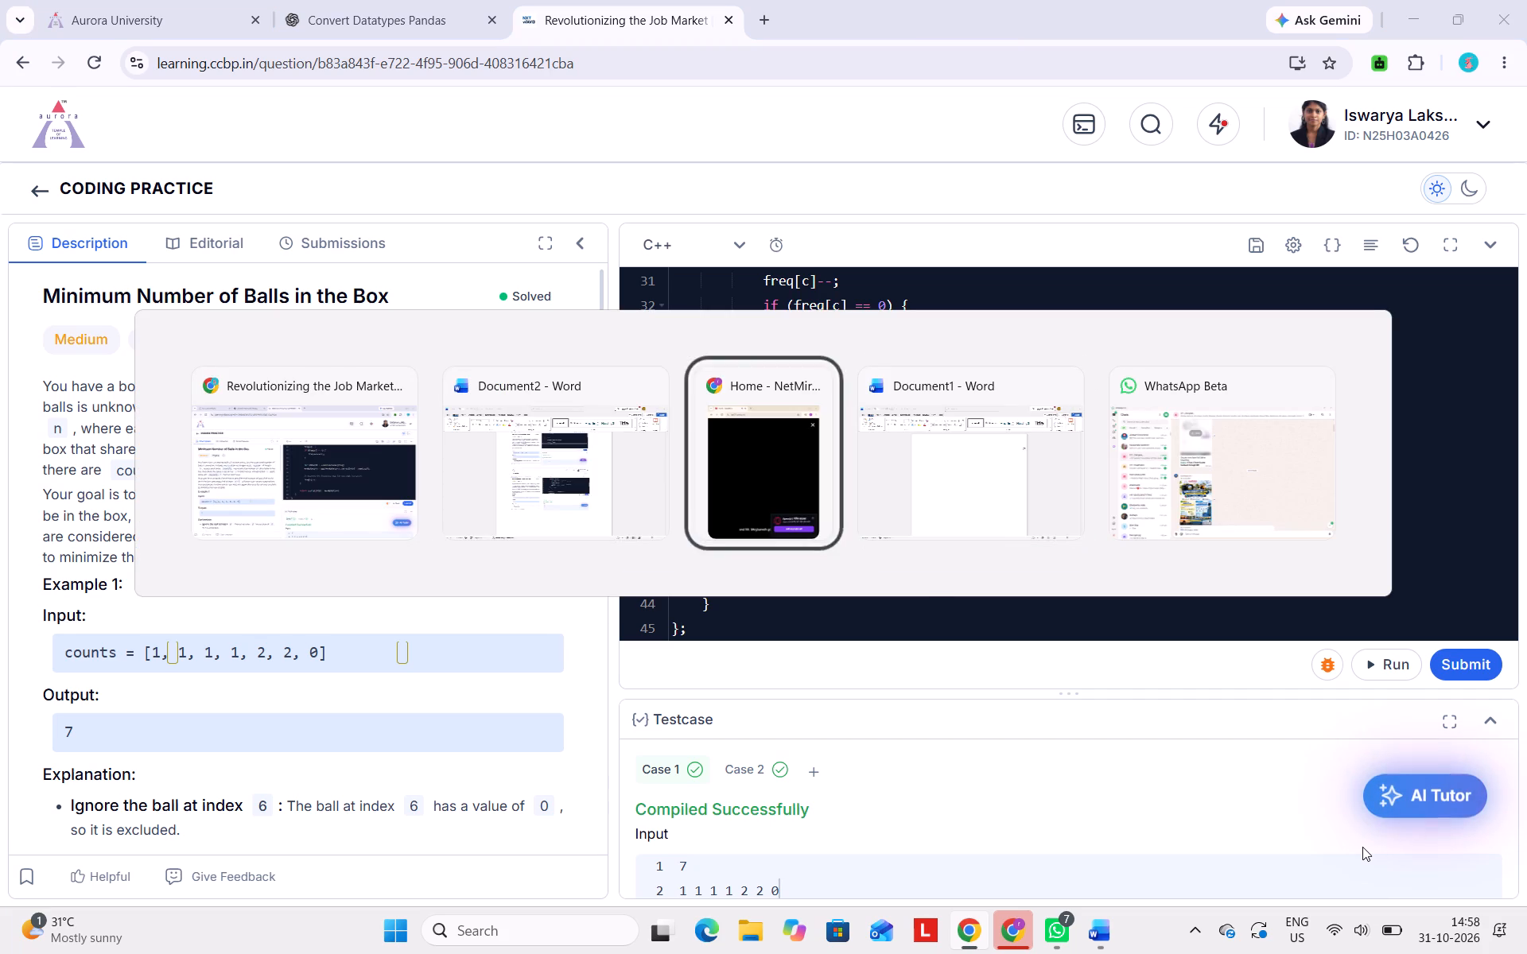
Shrink the two question 5 screenshots in Word further to free space for a third one on the page.
left_click(926, 698)
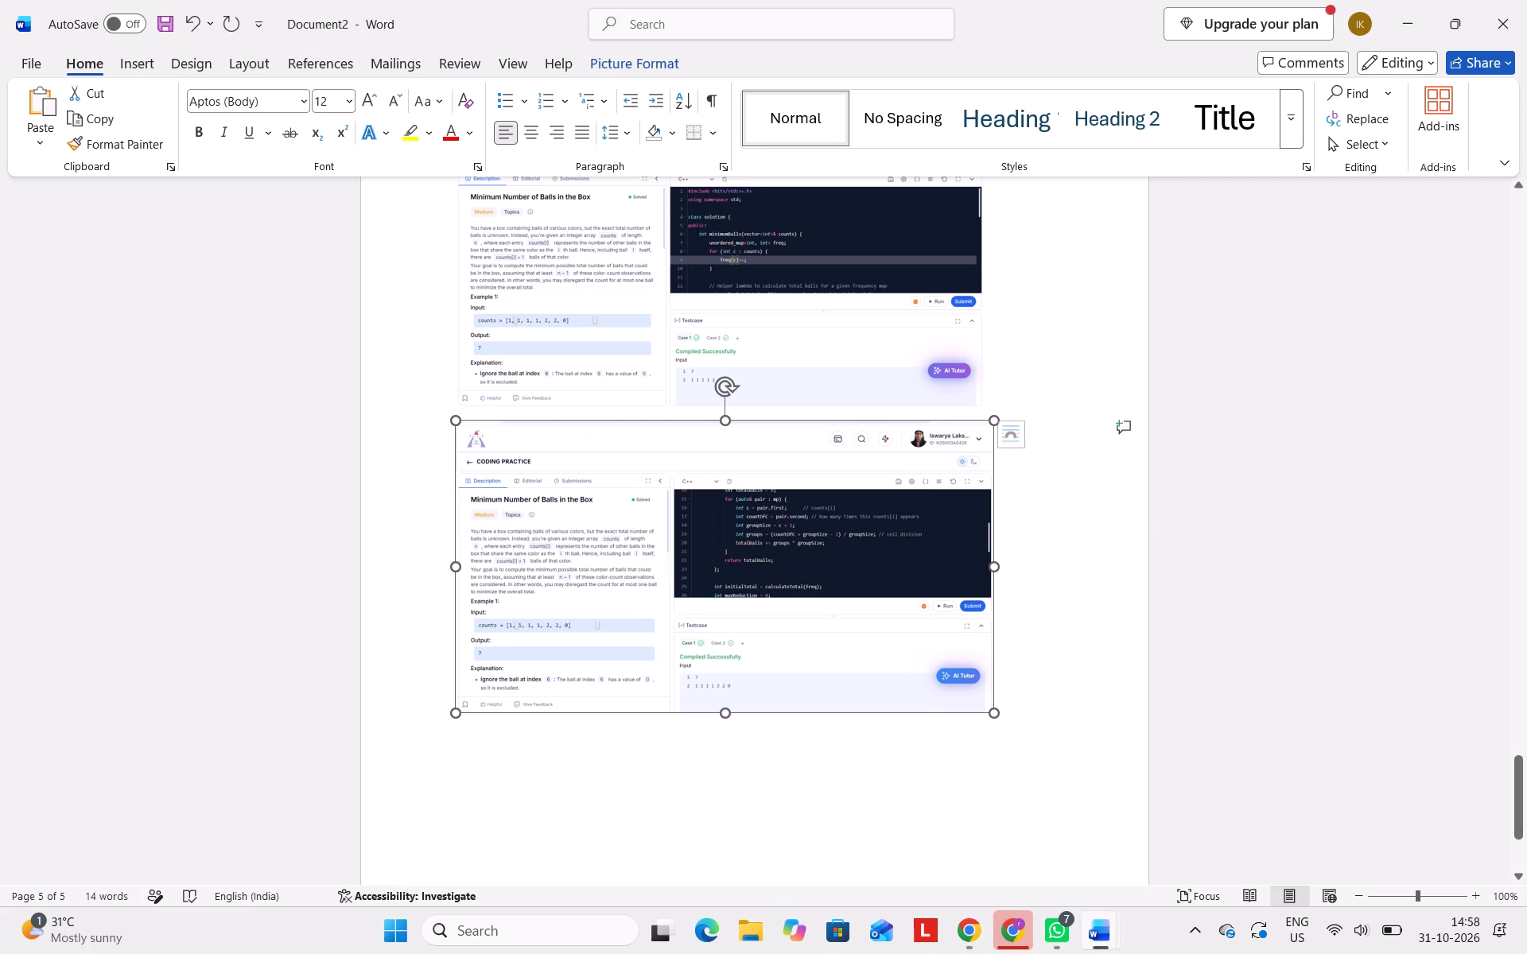
left_click_drag(453, 421, 519, 468)
scroll(519, 468, "up", 1)
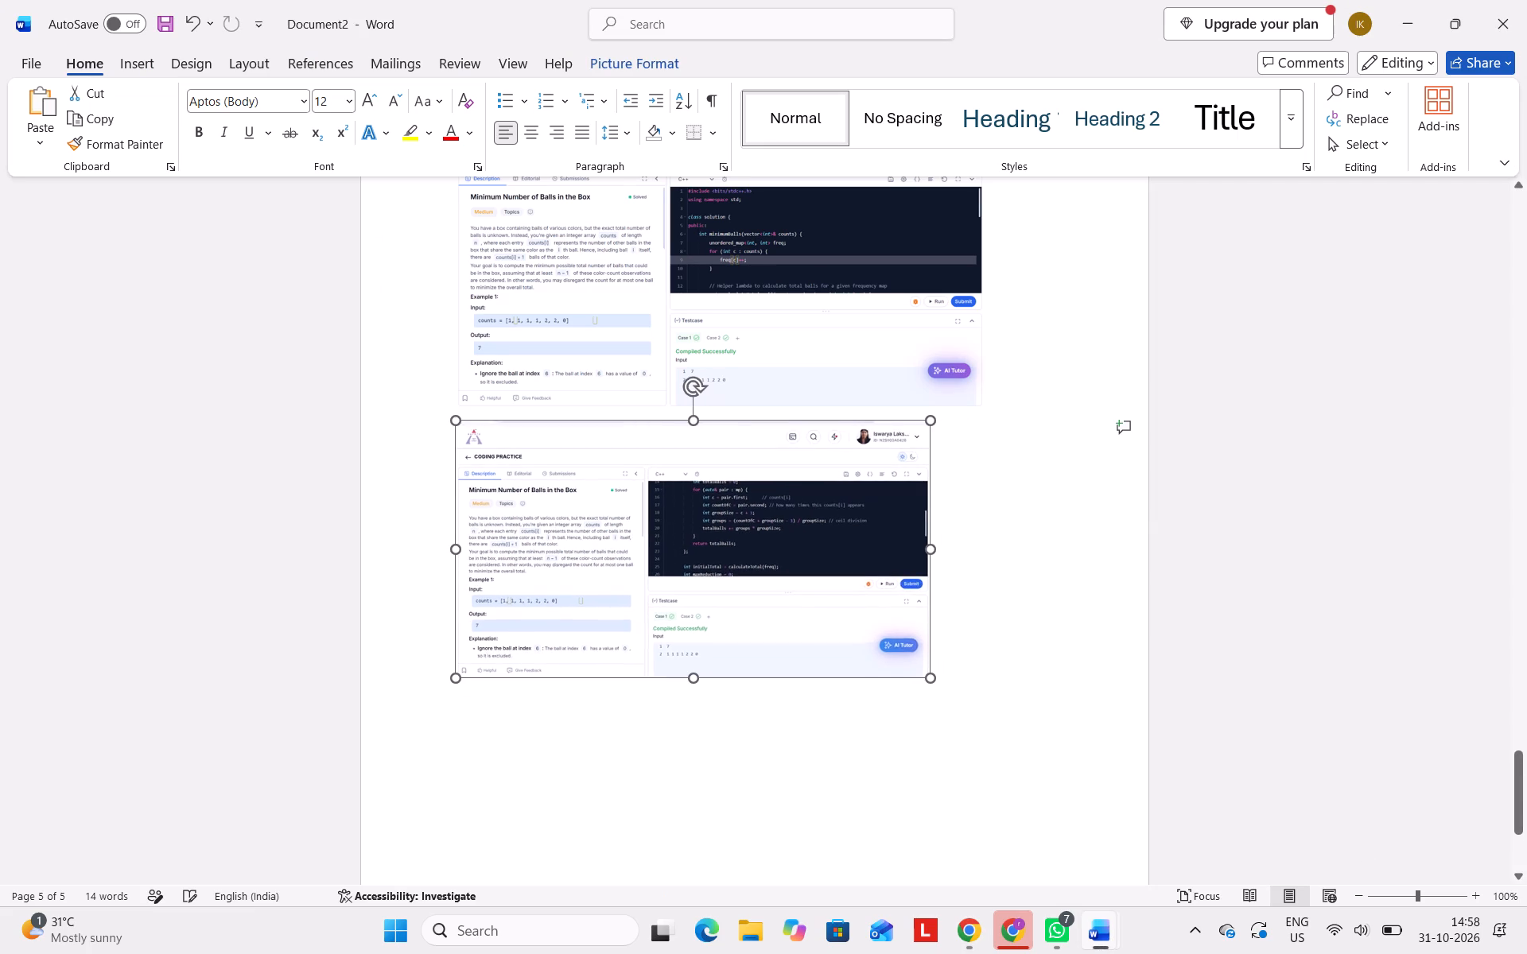
scroll(519, 468, "up", 1)
left_click(519, 468)
left_click_drag(456, 321, 496, 355)
scroll(496, 355, "down", 1)
Paste the captured code lines 31 to 45 screenshot below the second question 5 screenshot and shrink it proportionally.
left_click(935, 634)
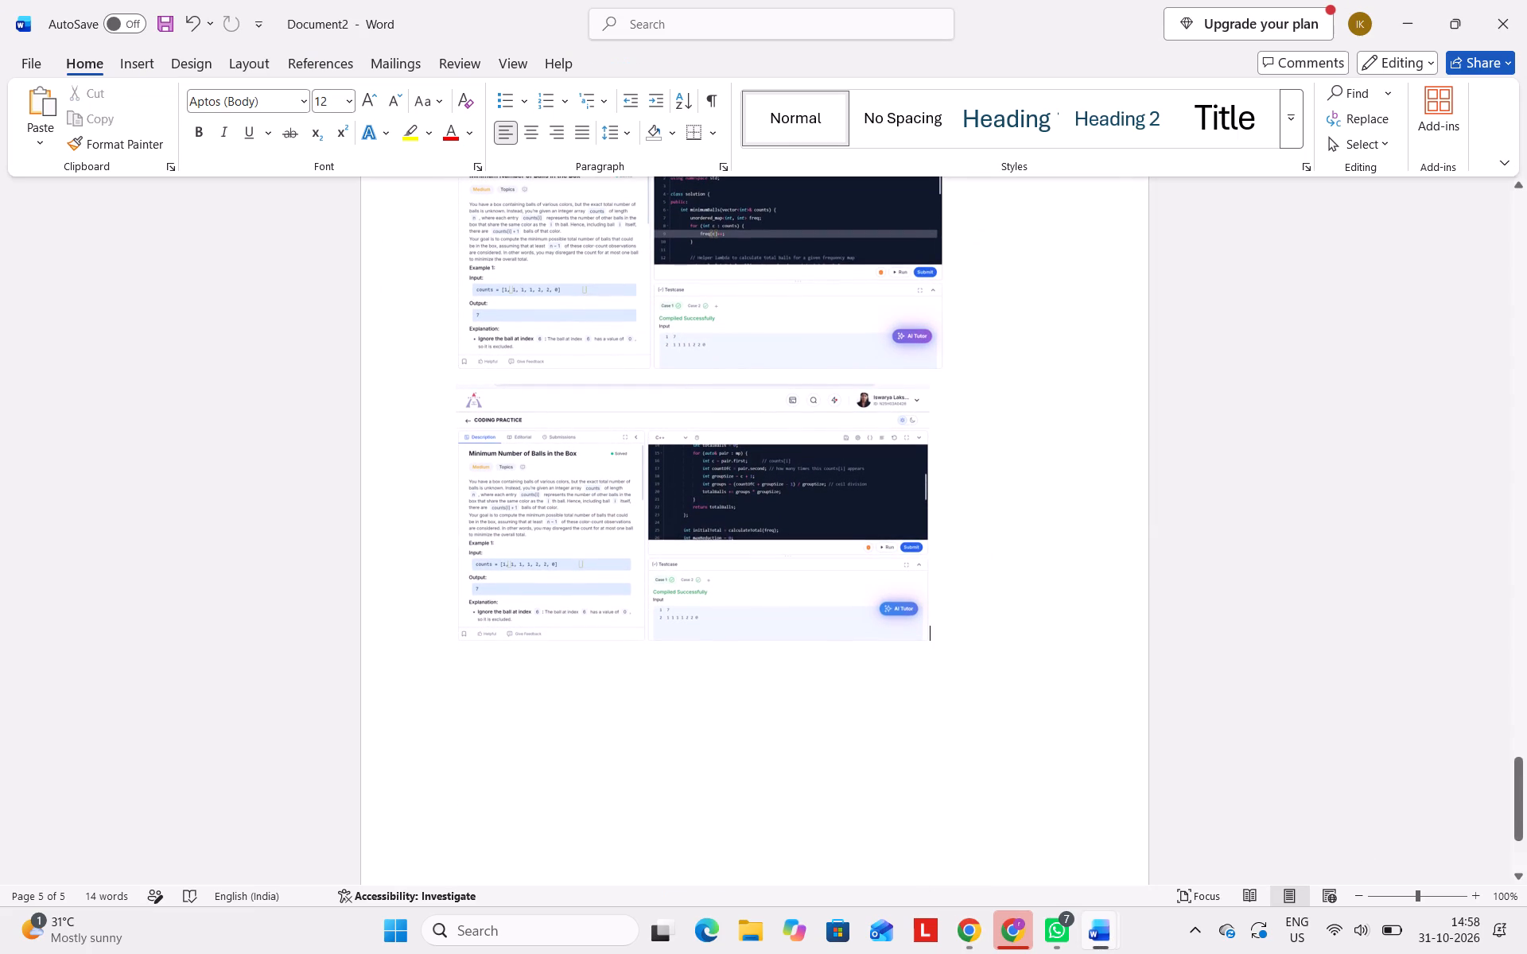
key("Return")
key("ctrl+v")
left_click(935, 634)
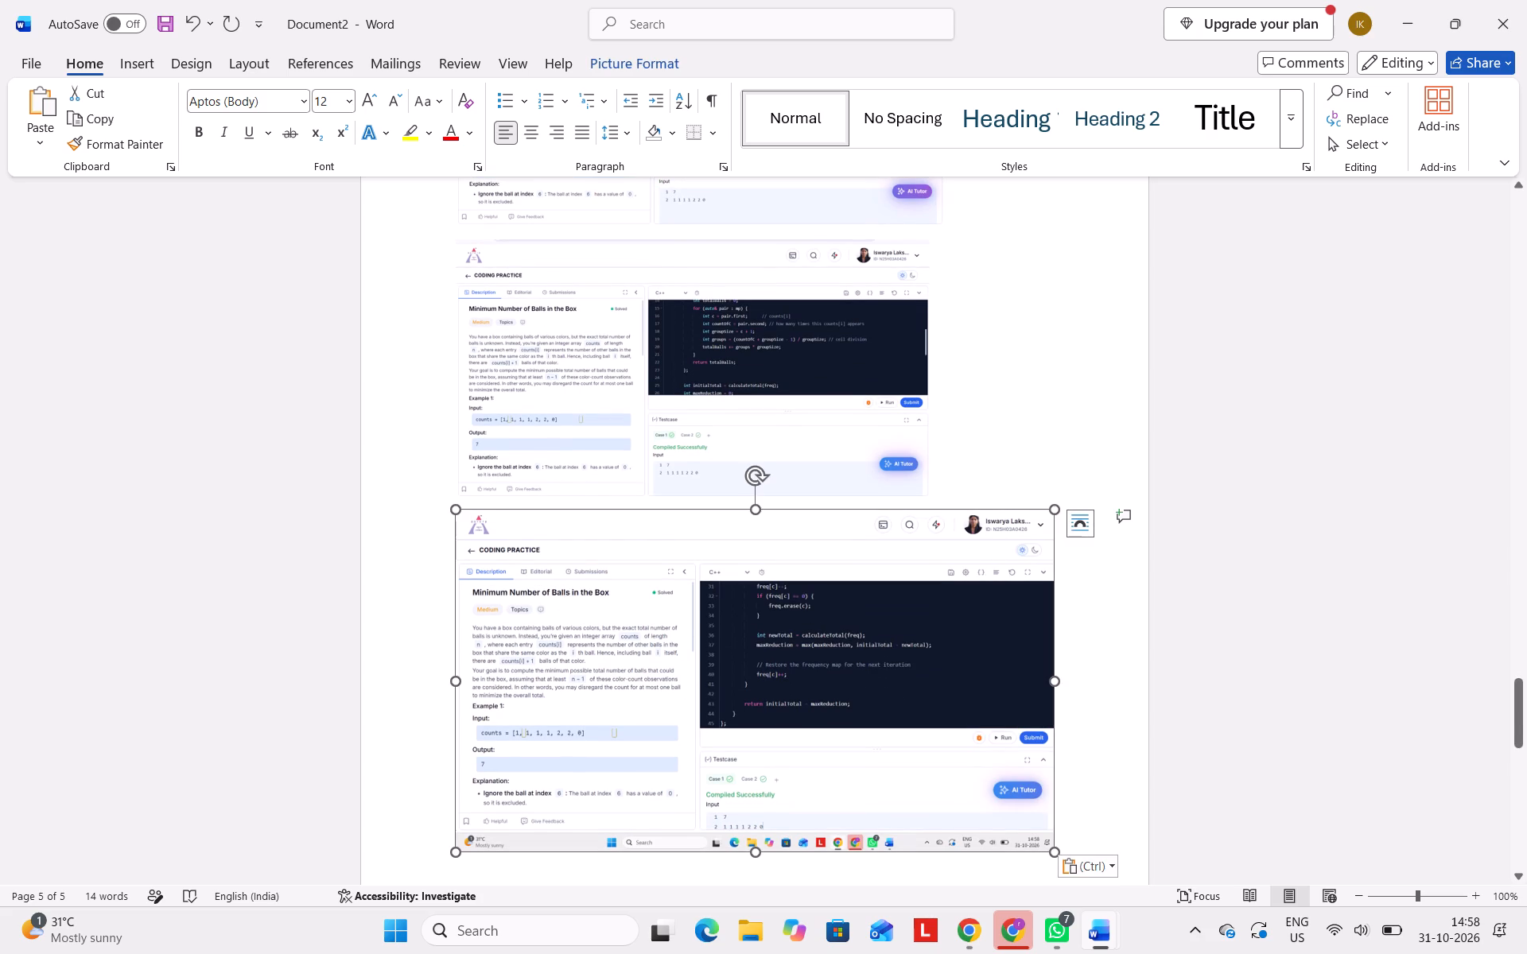
left_click_drag(456, 512, 506, 552)
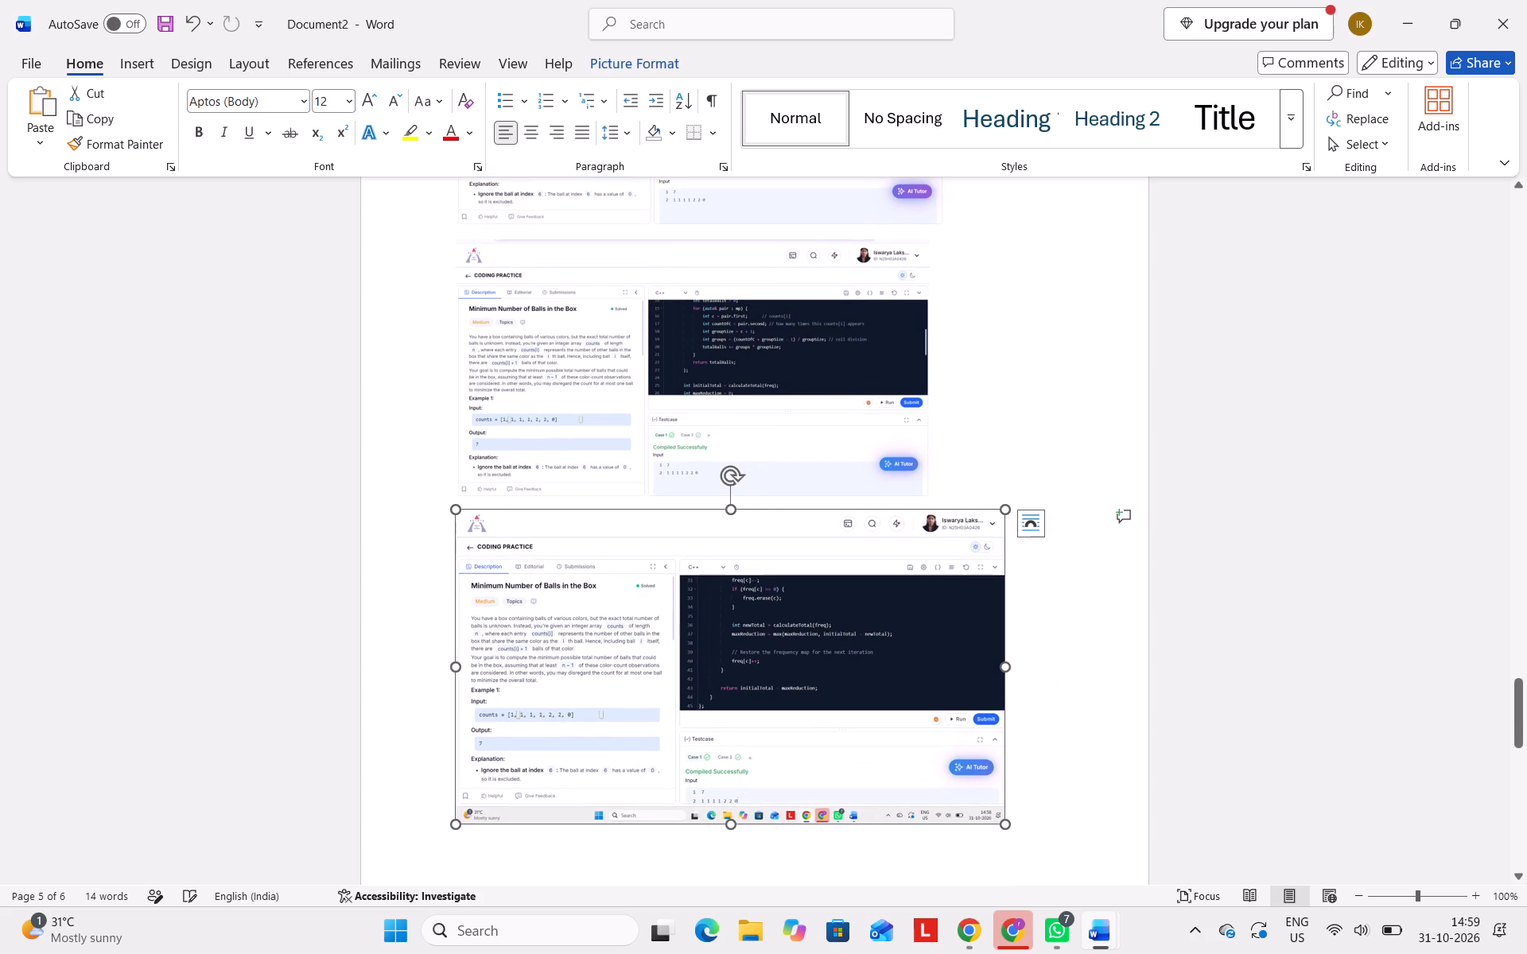
Add the heading "Coding question 6:" on the page after the last question 5 screenshot, with a new line beneath it.
scroll(506, 552, "down", 2)
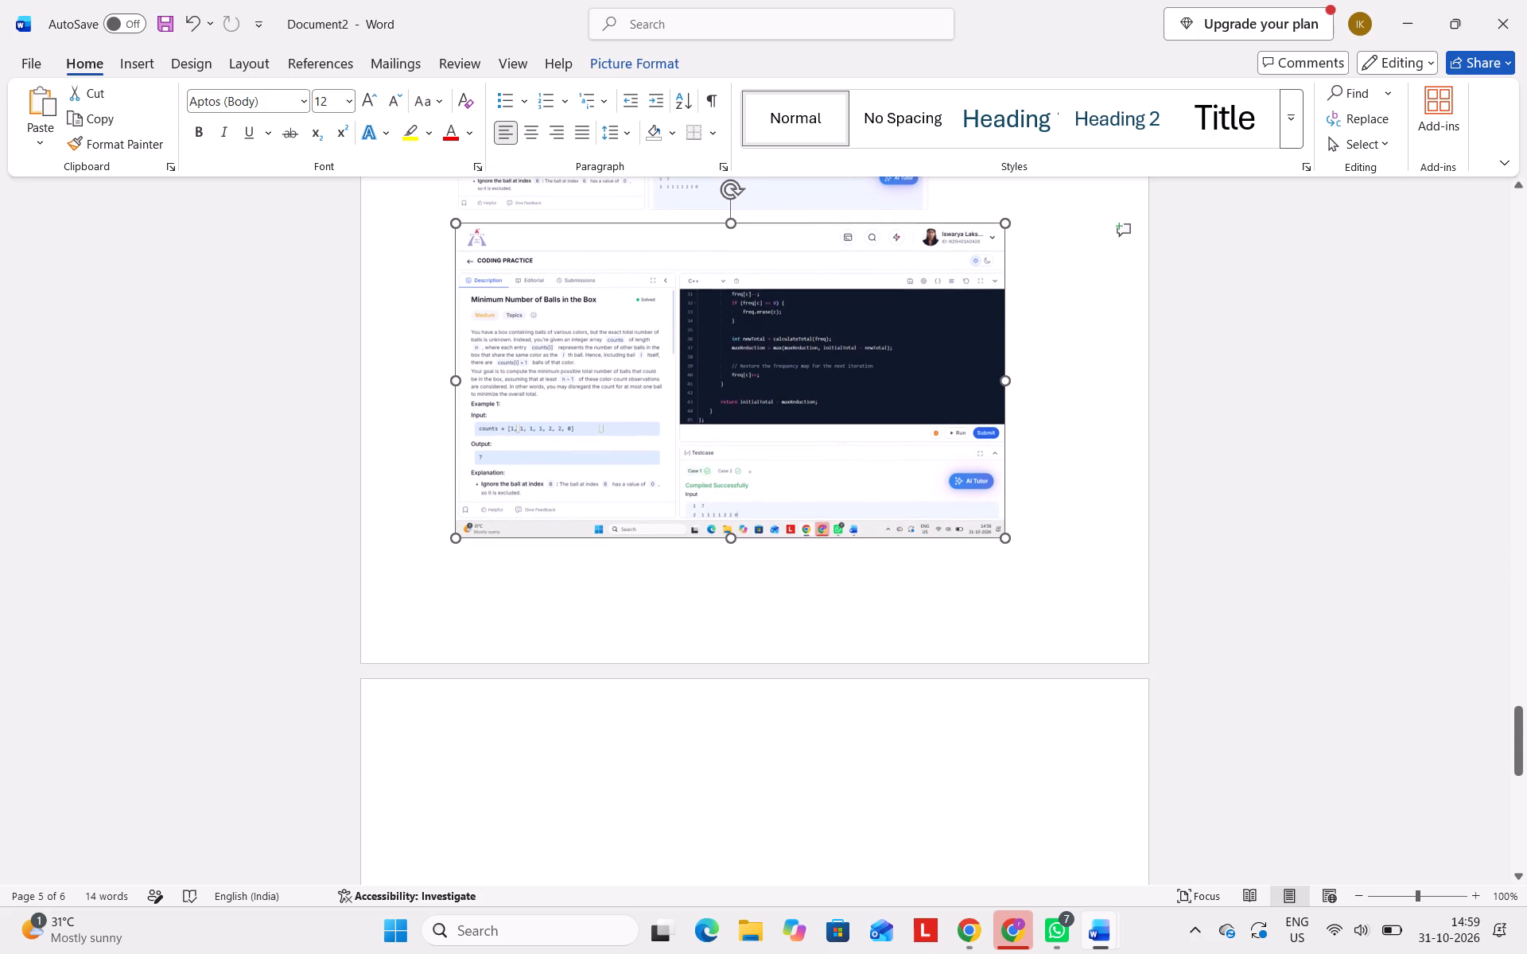
left_click(1010, 548)
key("Return")
scroll(1010, 548, "up", 3)
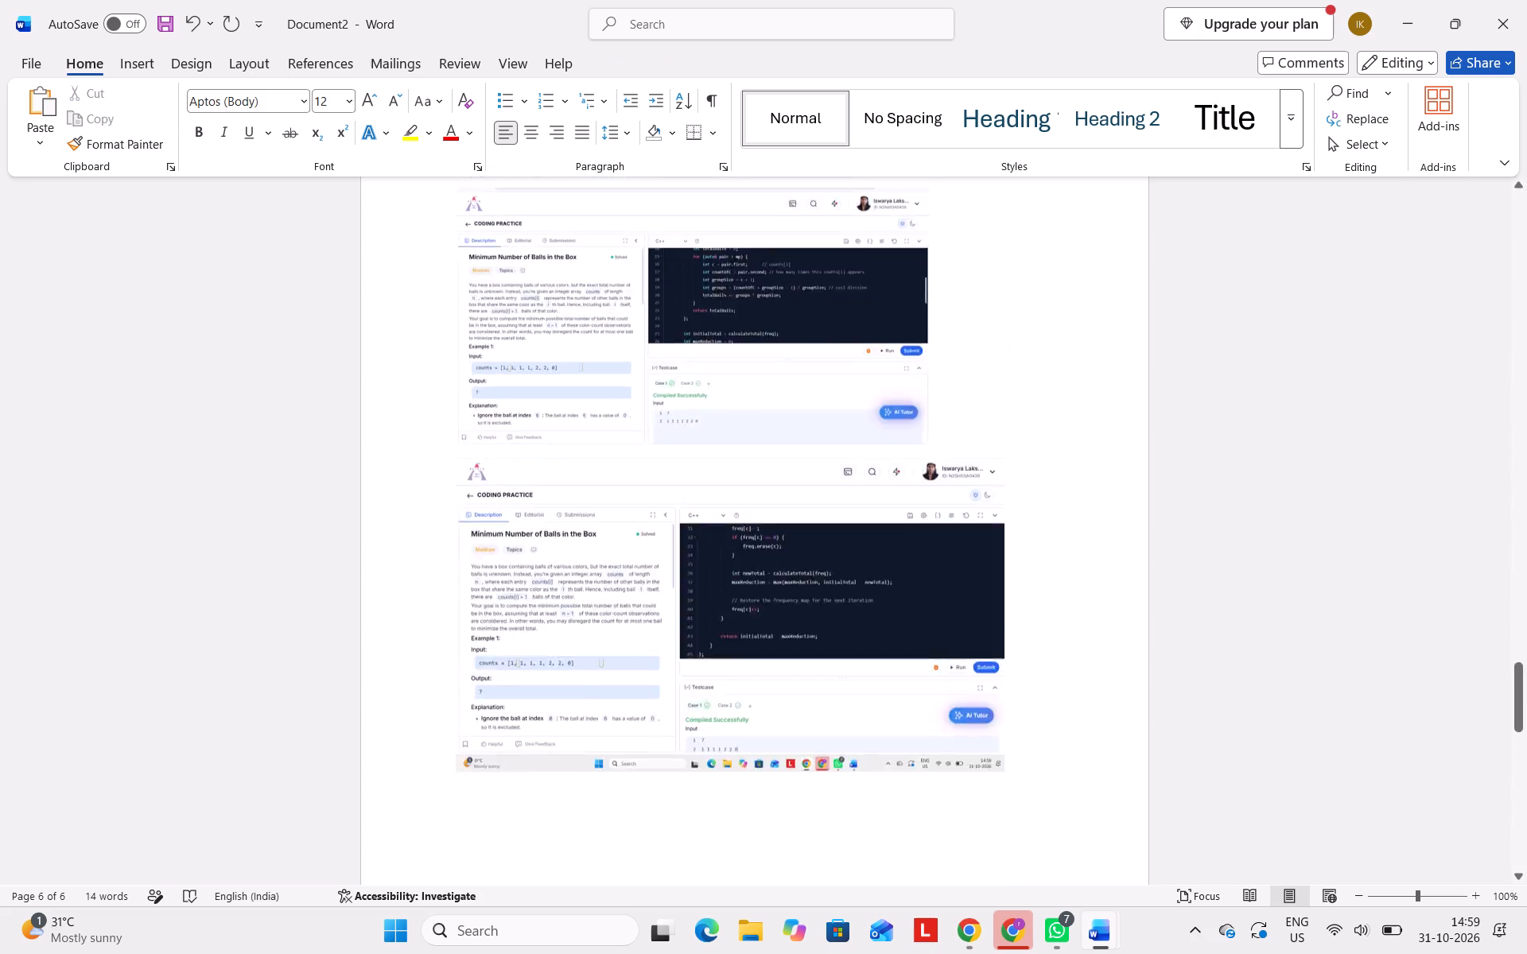
scroll(1010, 548, "up", 1)
scroll(1010, 548, "down", 4)
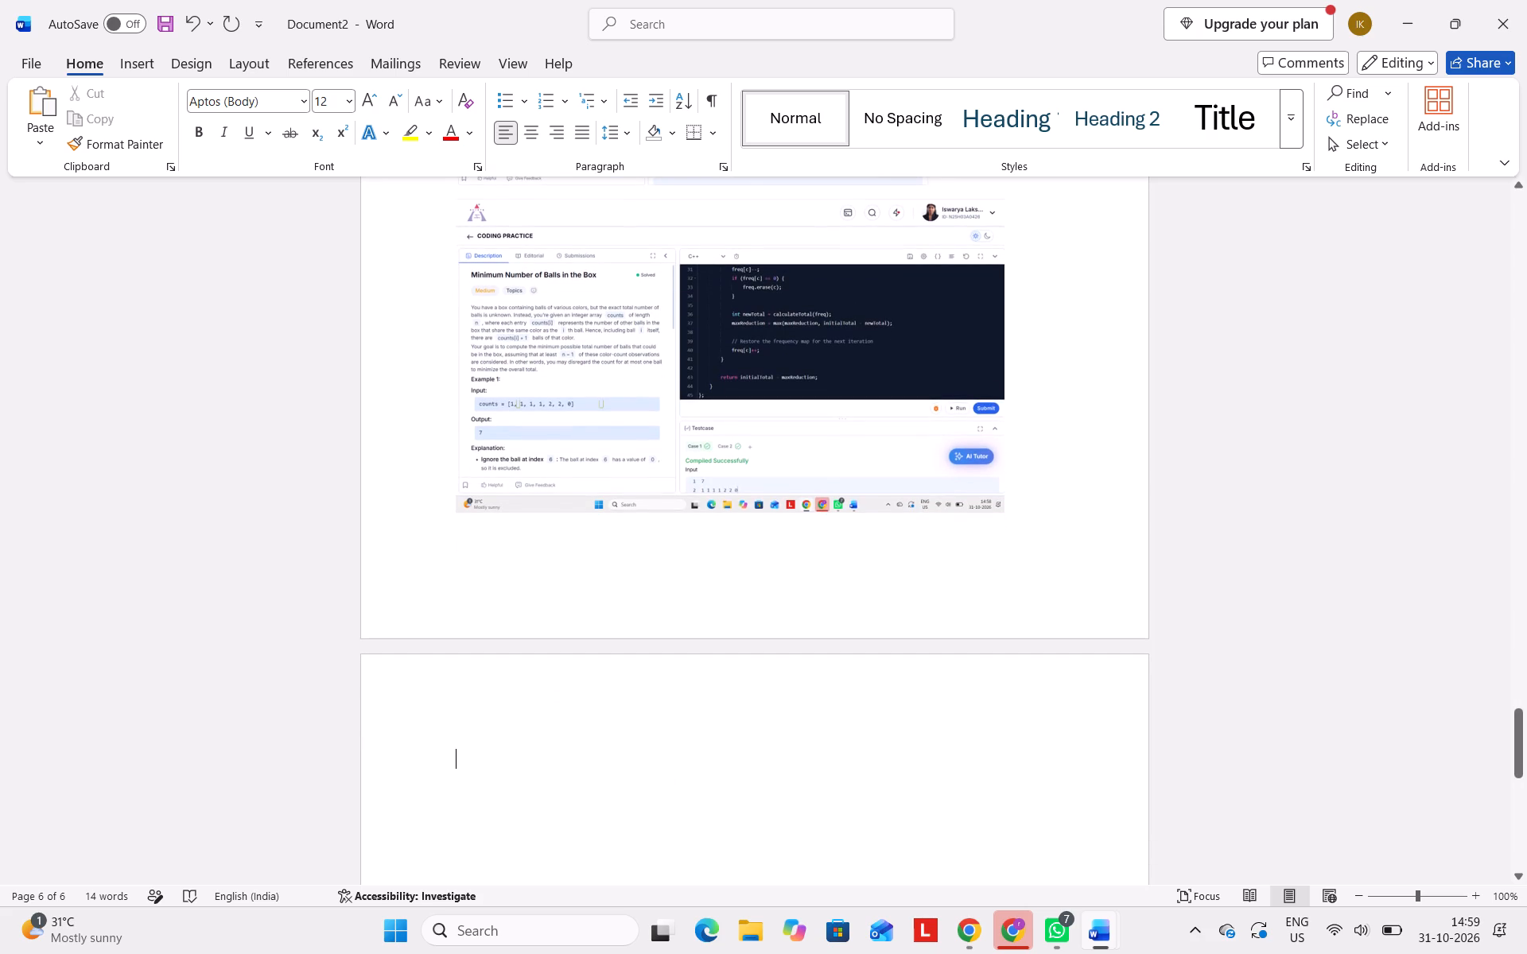
type("coding")
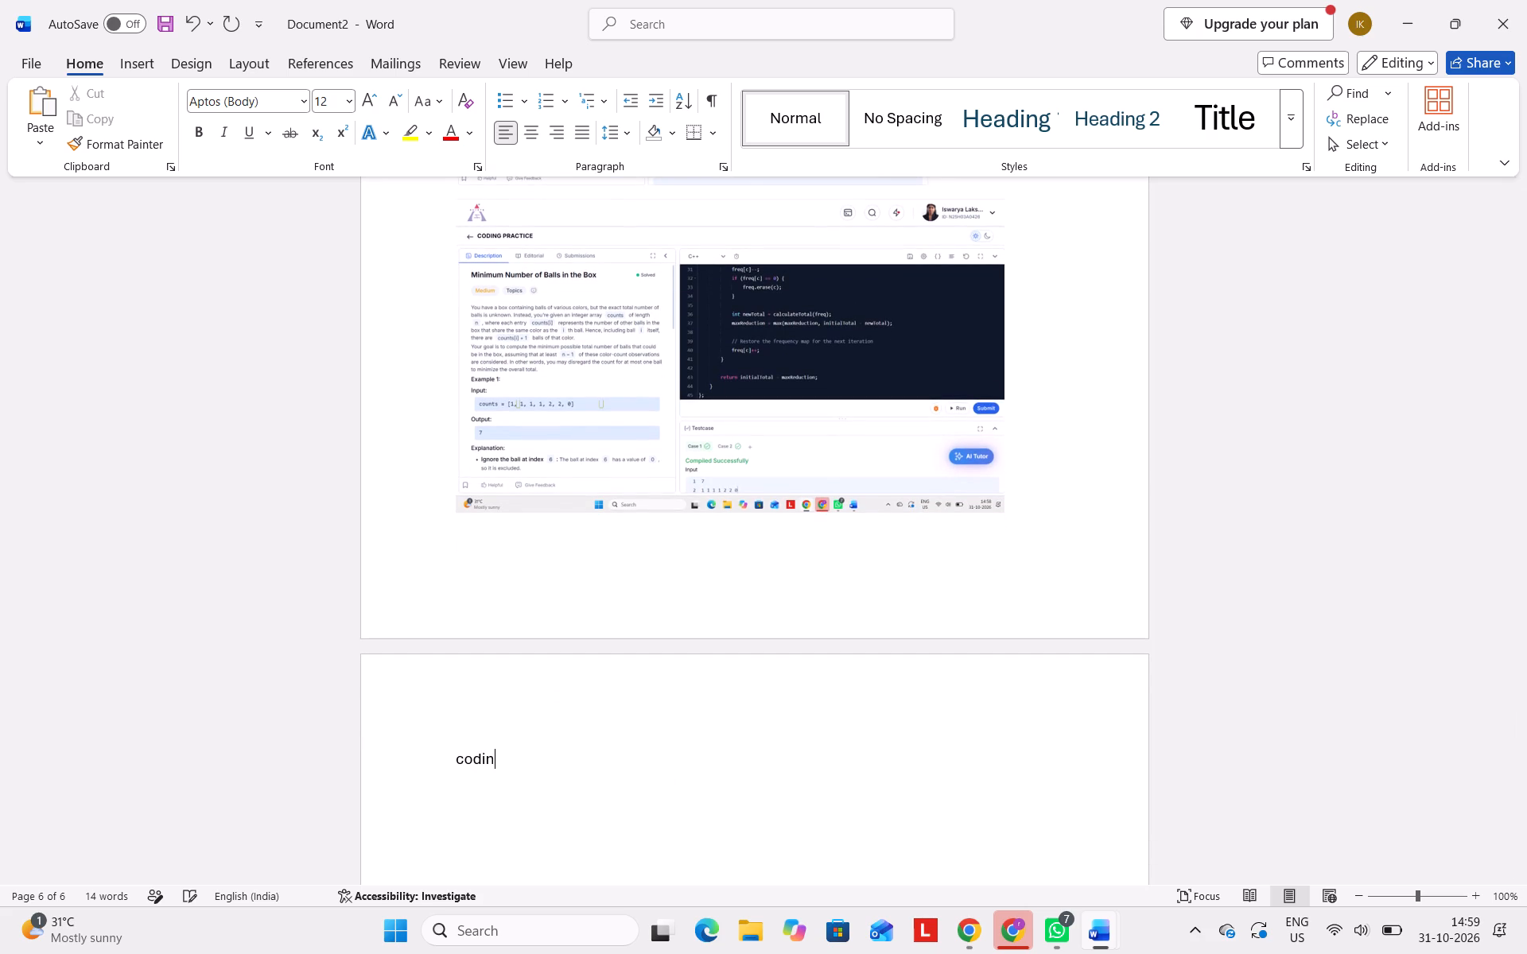
key("space")
type("question")
key("space")
type("6:")
key("Return")
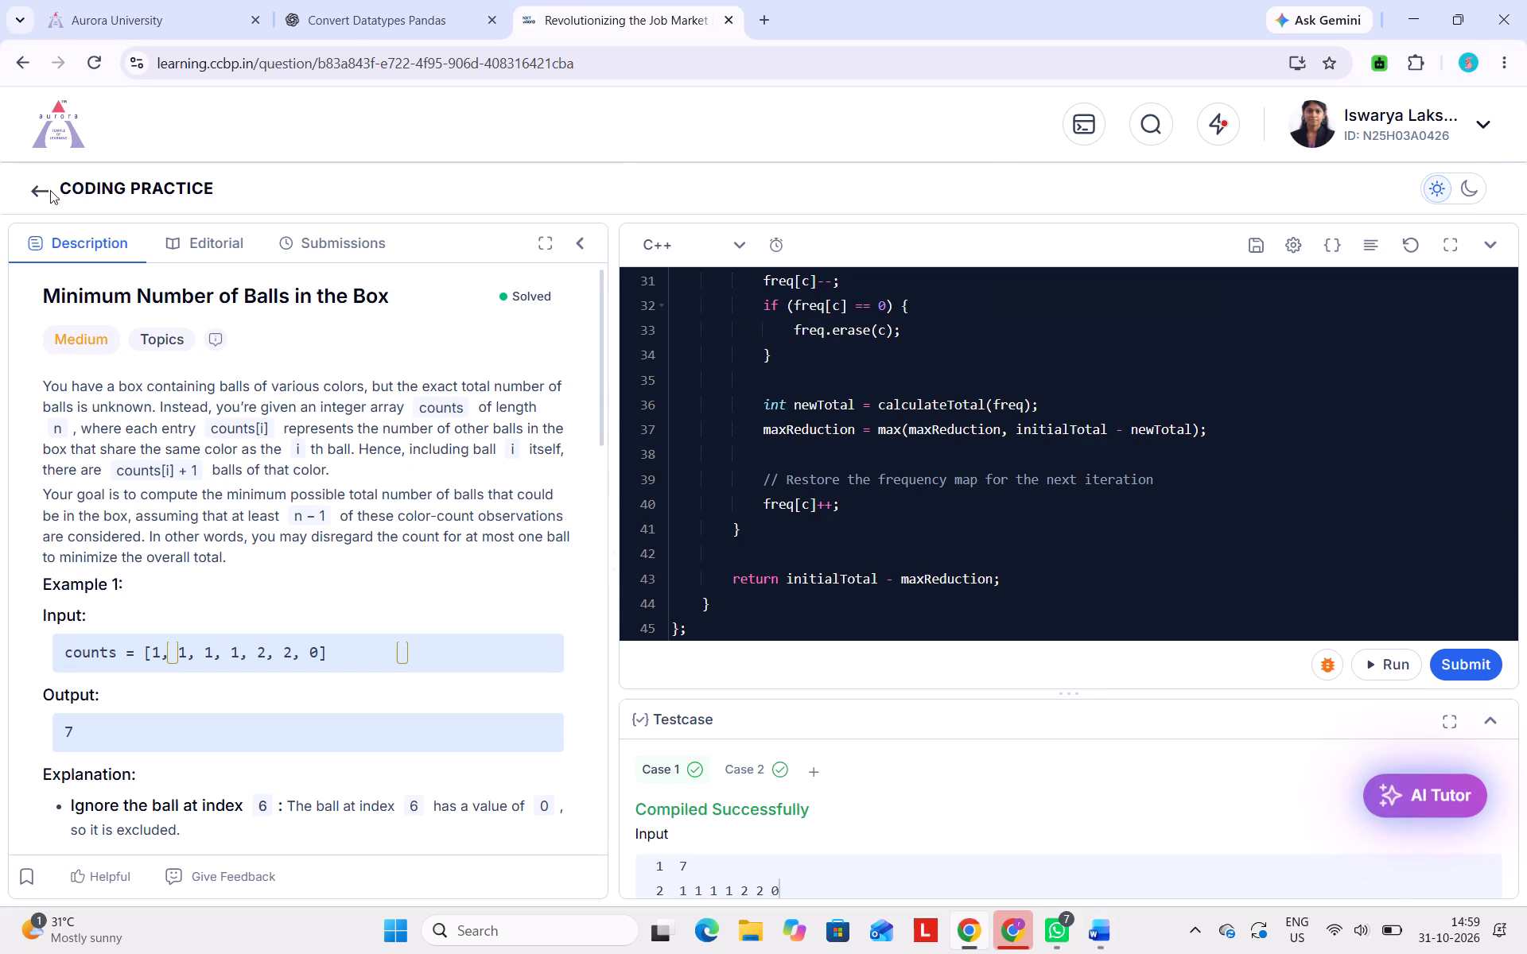
In Chrome, return to the coding practice question list and open the Assign Cookies problem.
left_click(33, 192)
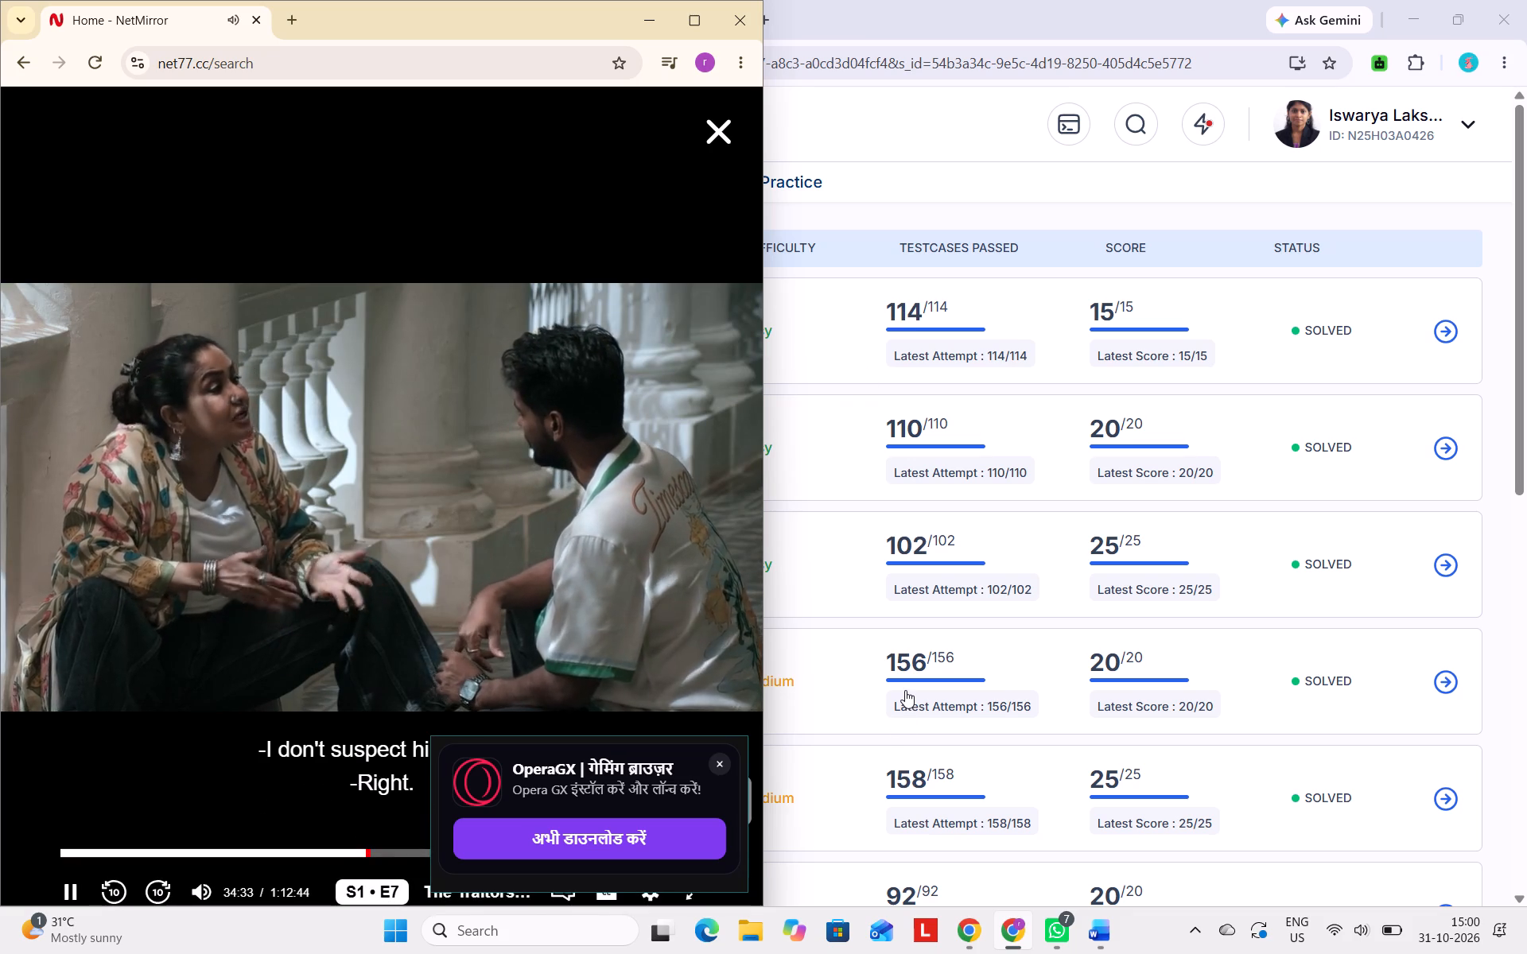
scroll(923, 807, "down", 1)
left_click(931, 828)
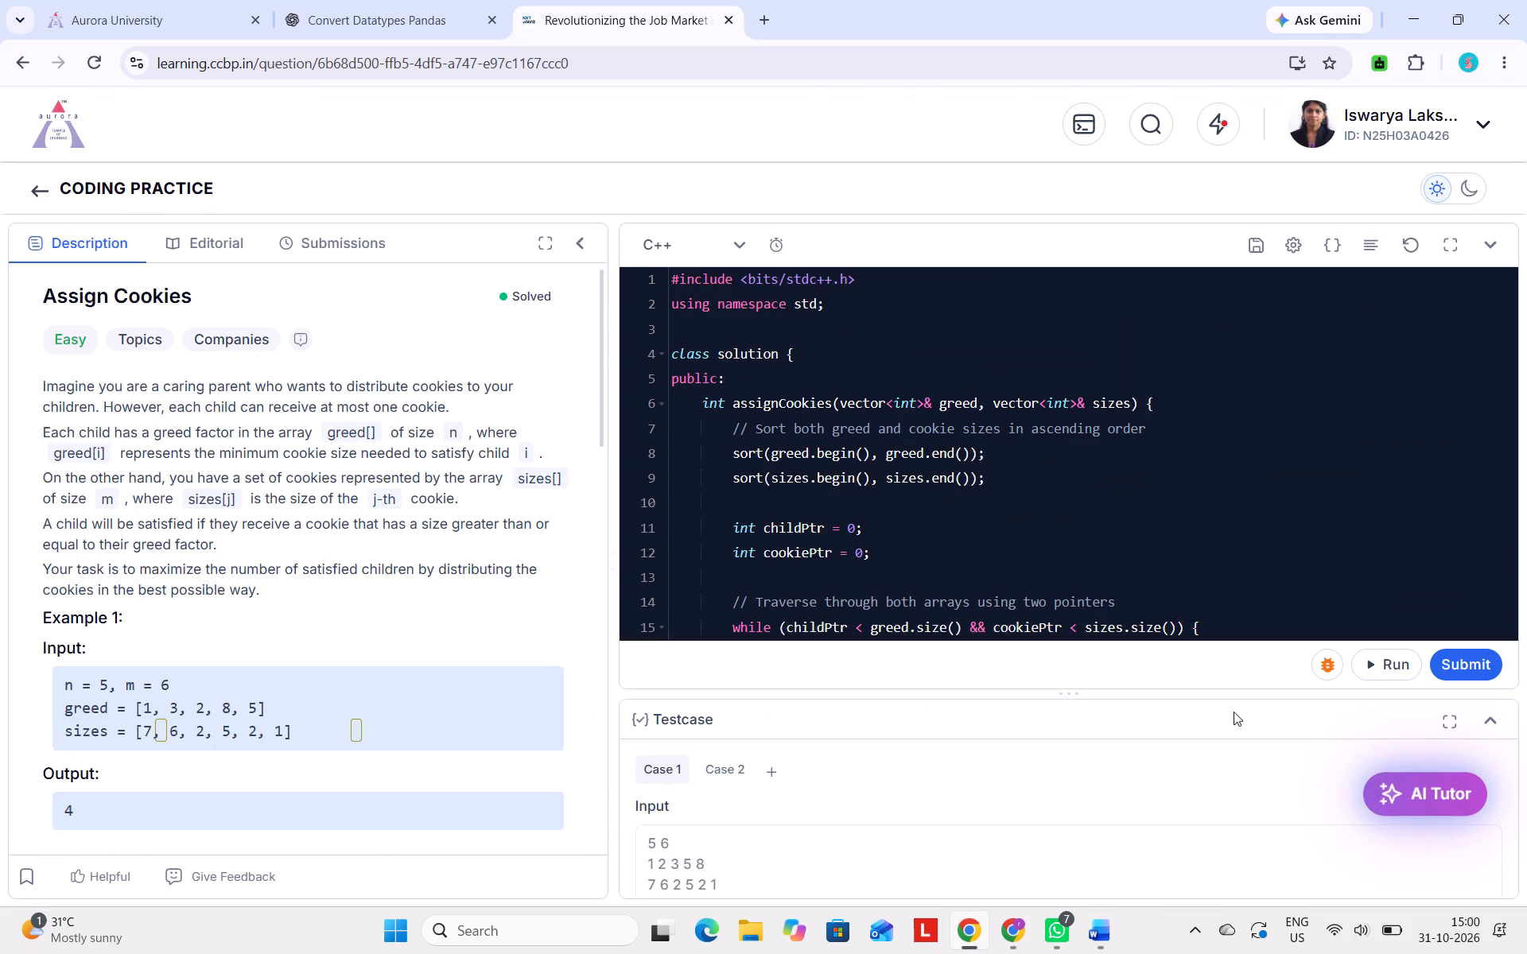
Run the Assign Cookies code and paste a screenshot of the page with code lines 1 to 15 under "Coding question 6:" in Word.
left_click(1361, 665)
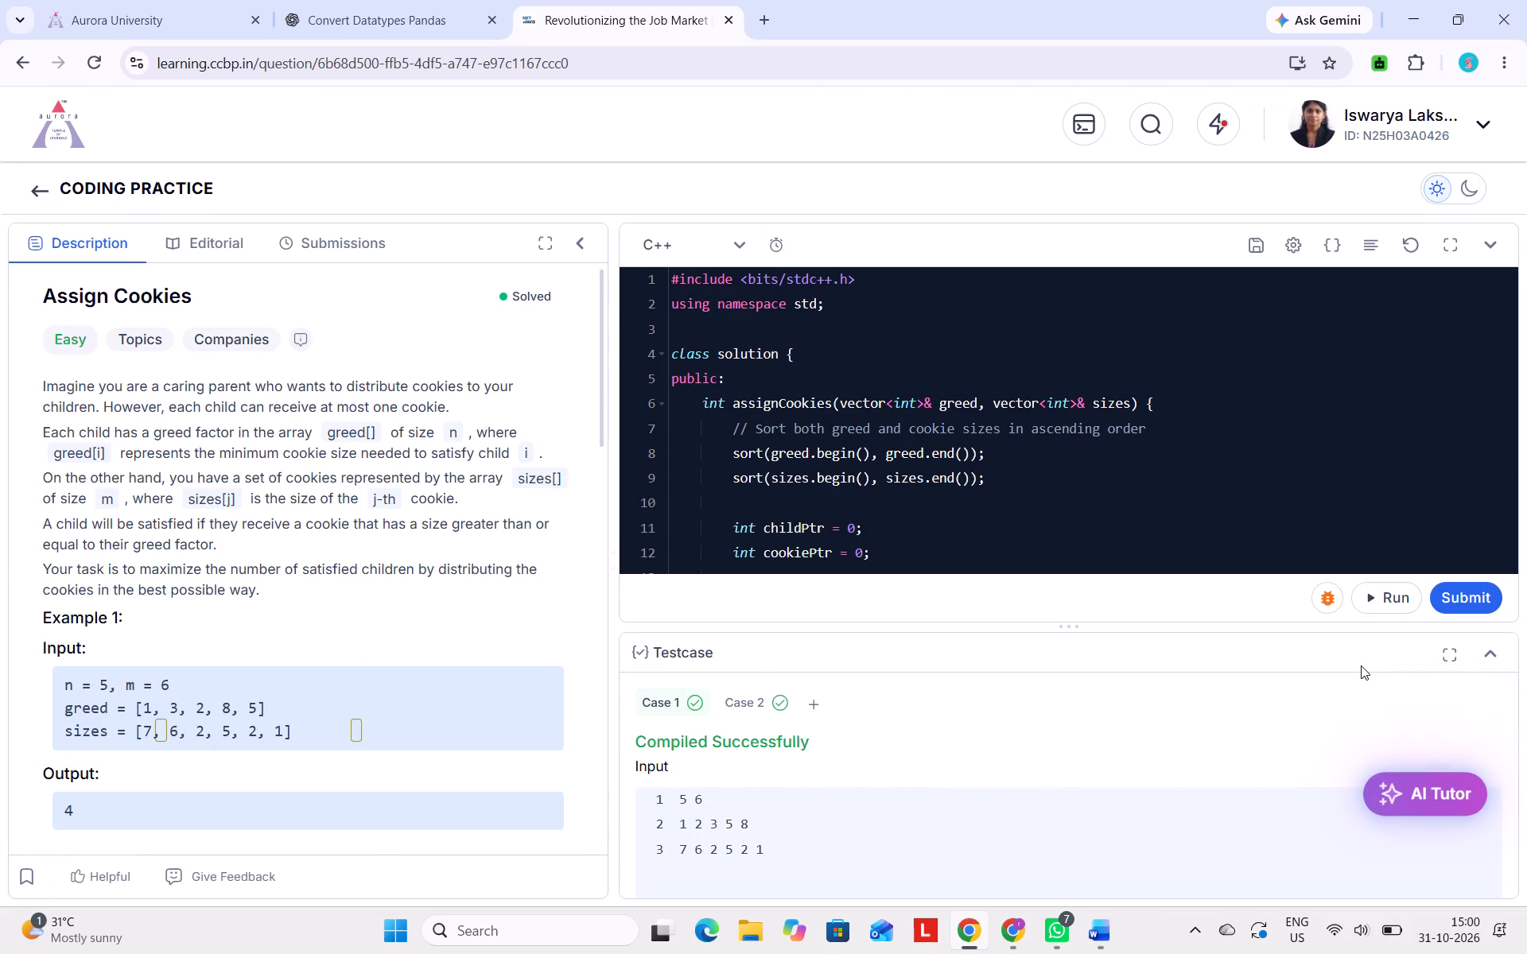
left_click_drag(1078, 626, 1096, 704)
key("shift+super+s")
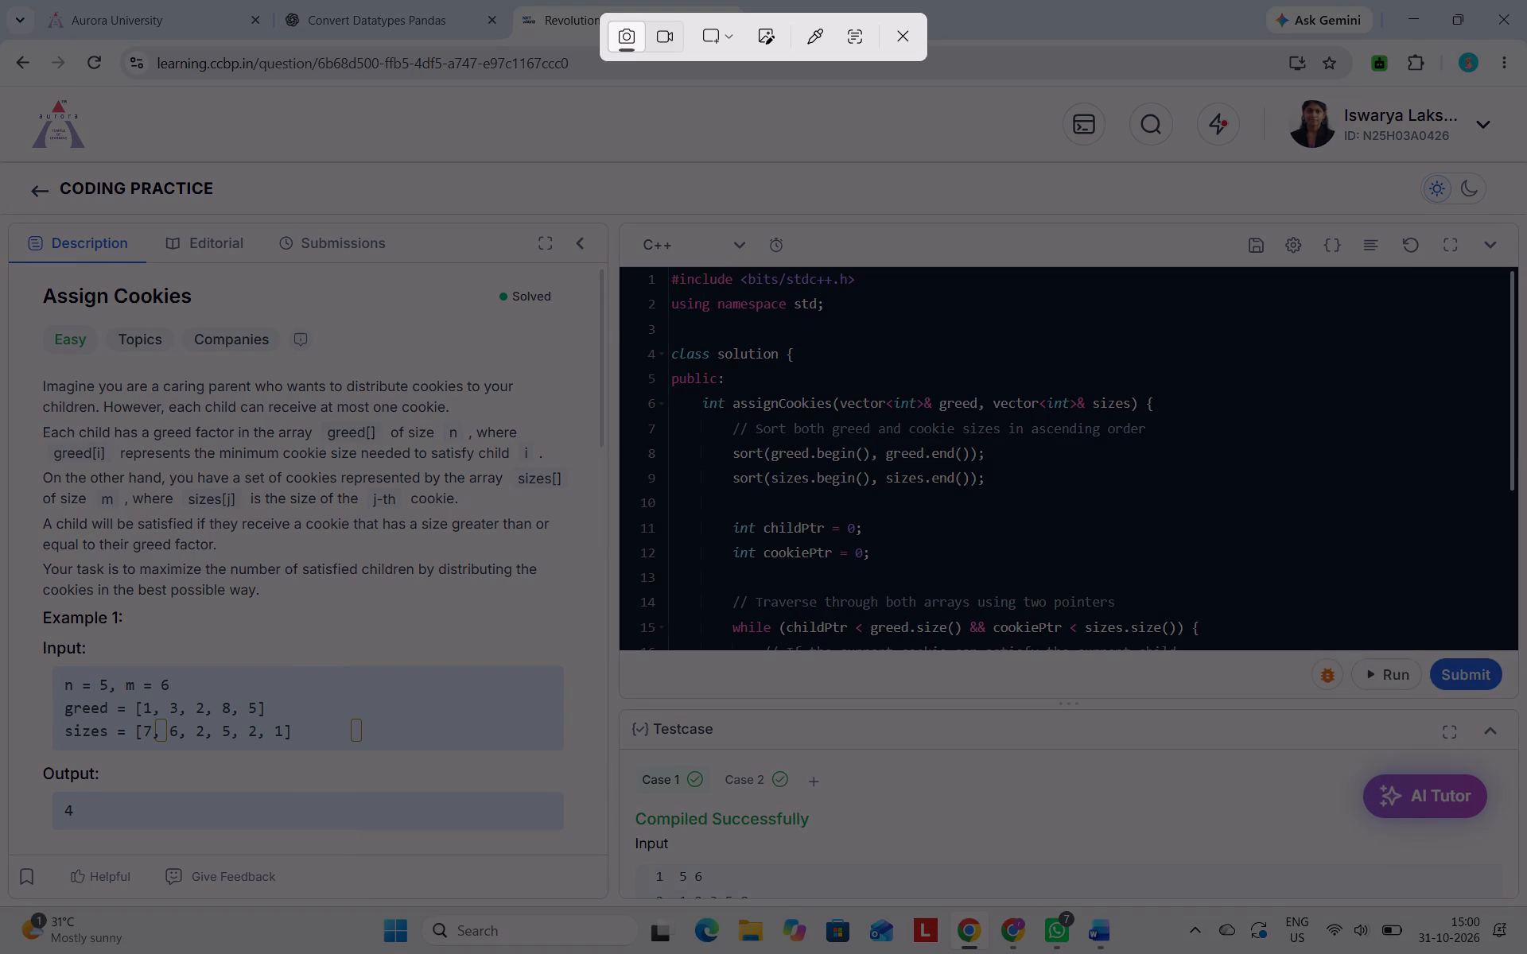
left_click_drag(0, 76, 1526, 906)
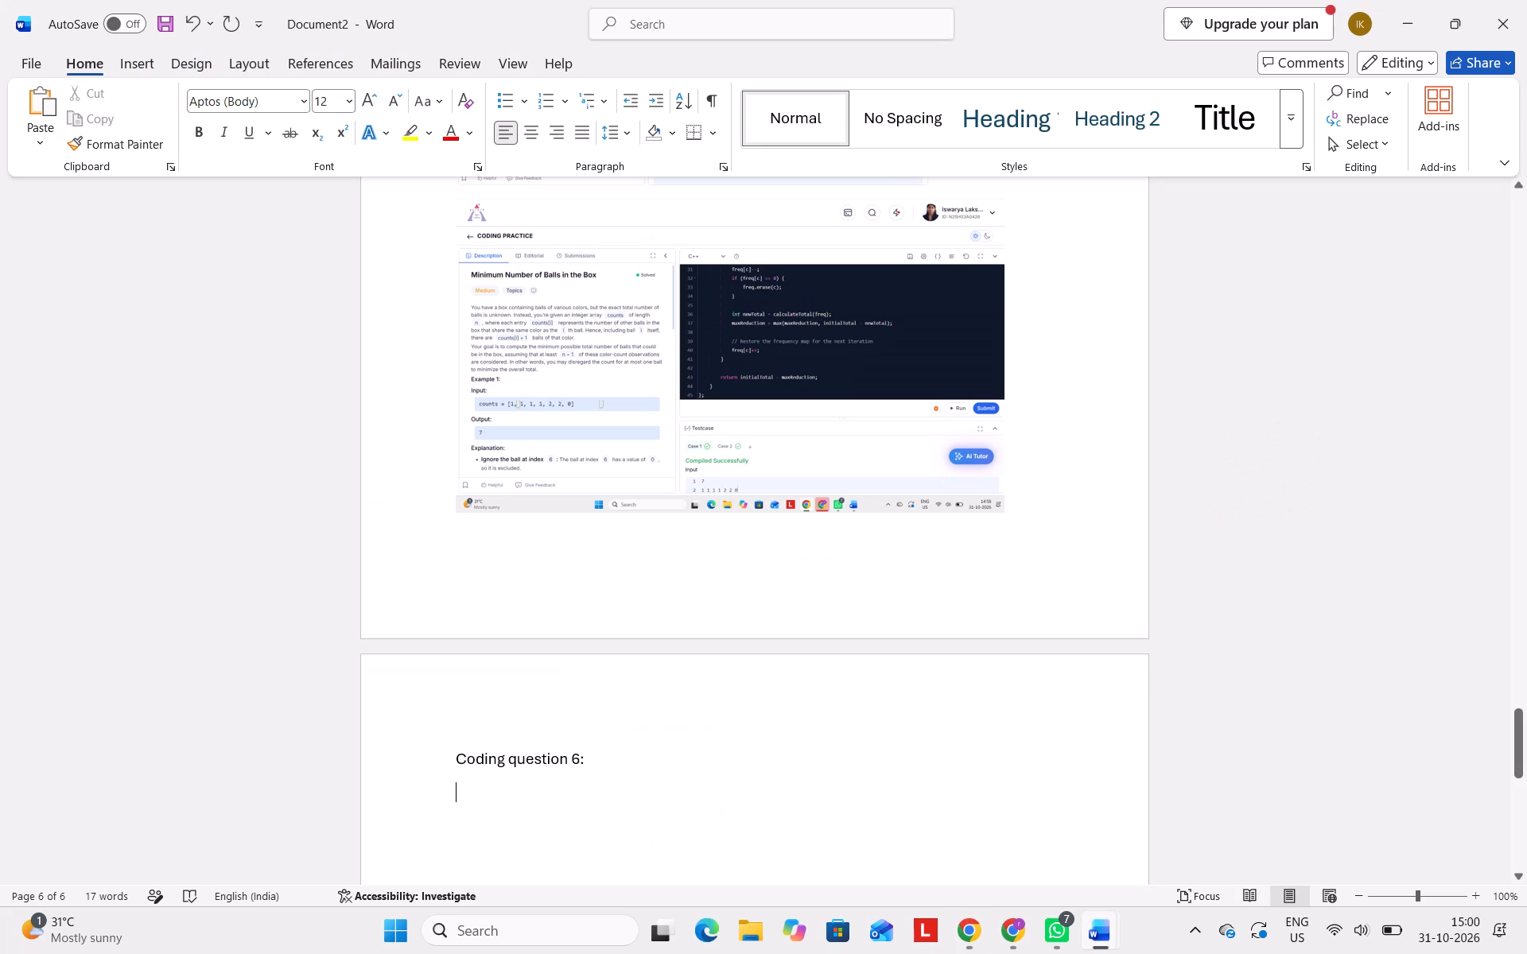
key("ctrl+v")
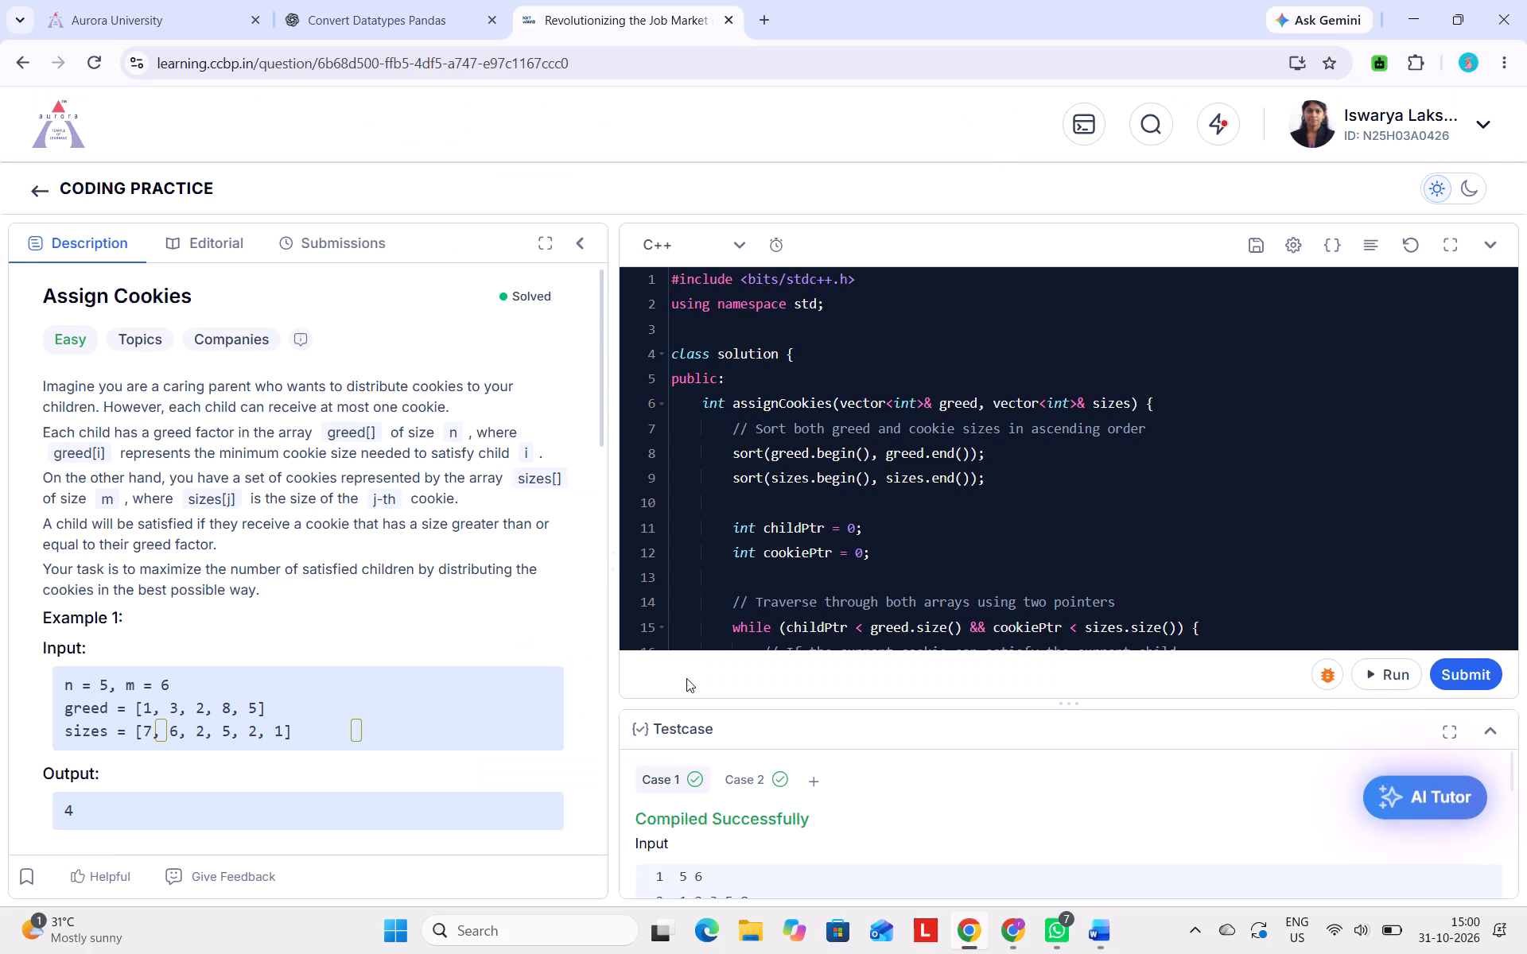
Back in Chrome, take a screenshot of the Assign Cookies page showing the remaining code, lines 13 to 27.
scroll(721, 611, "down", 4)
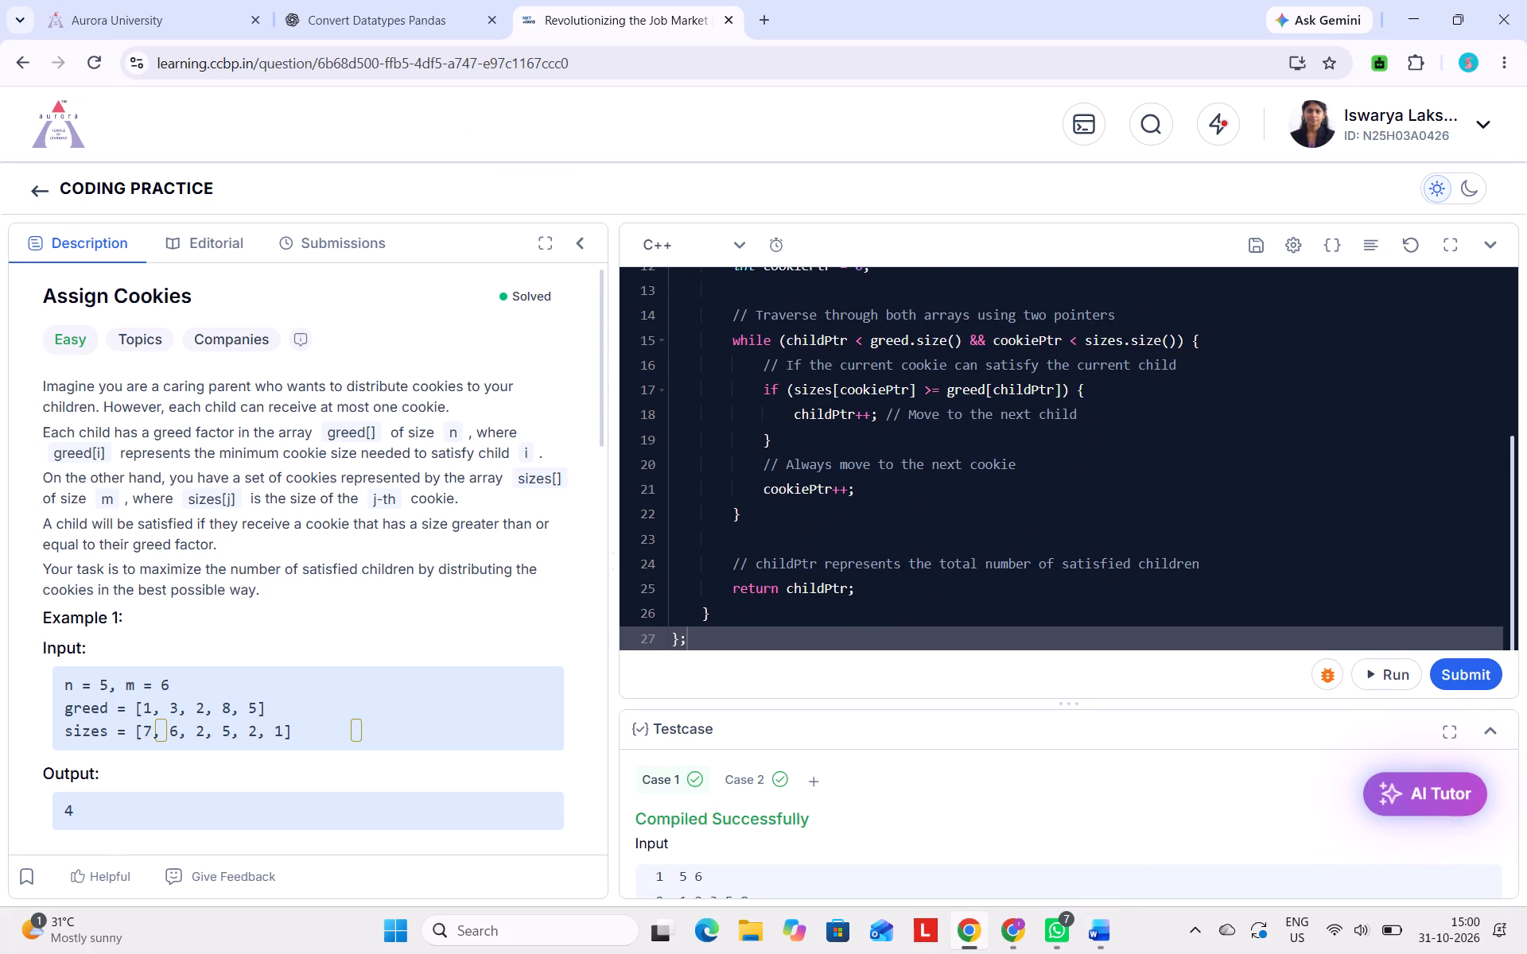
scroll(721, 611, "down", 1)
key("shift+super+s")
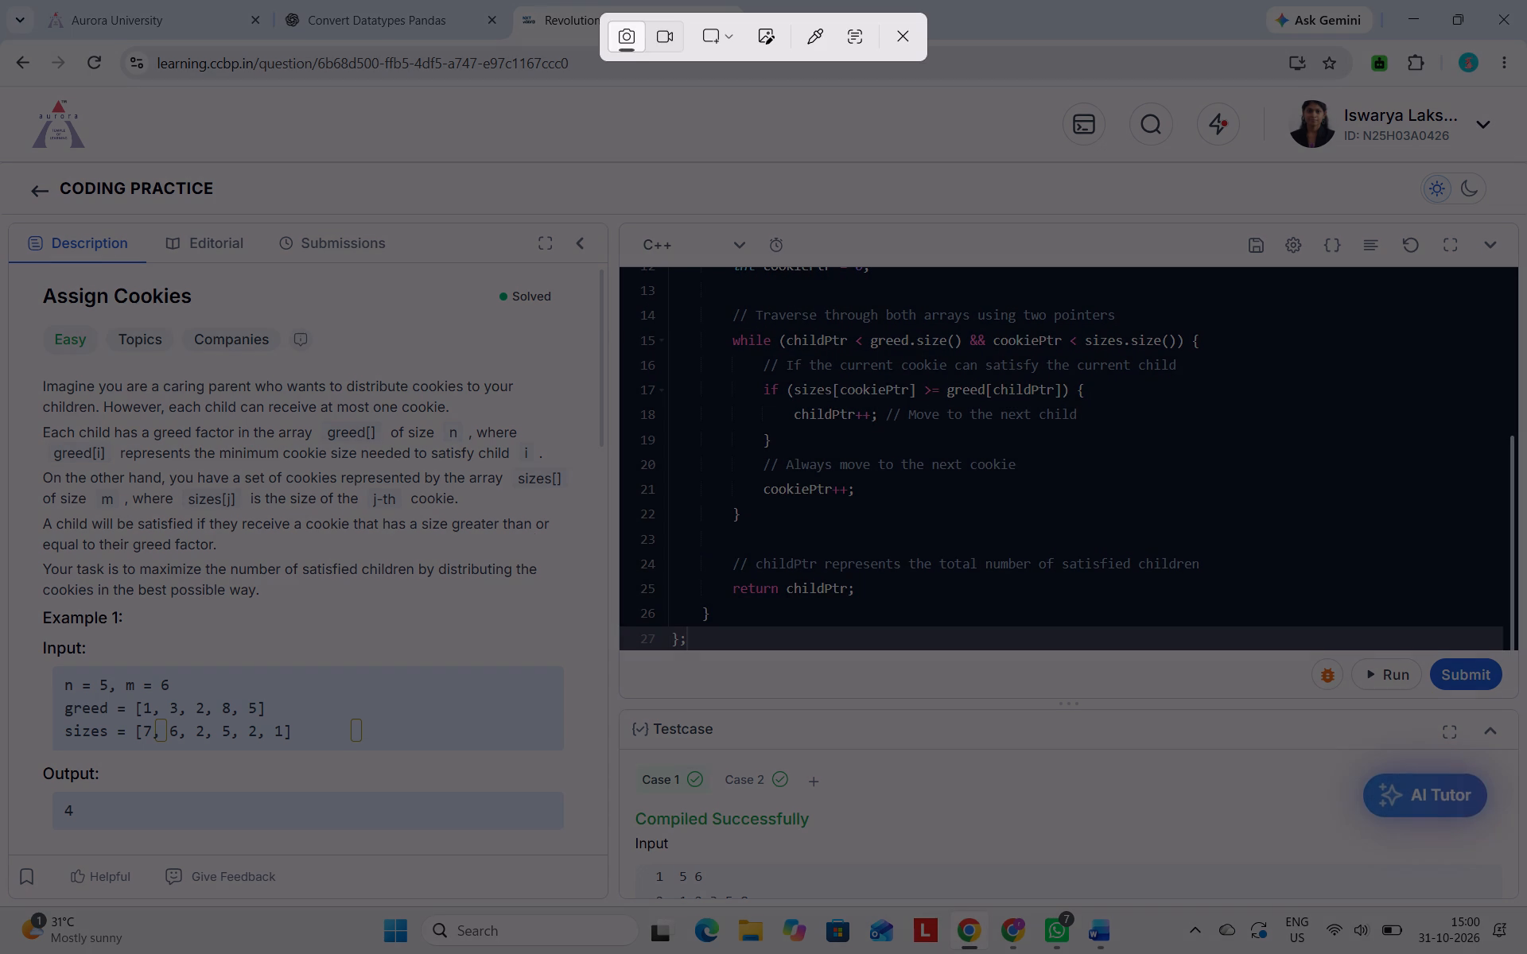
Capture the Assign Cookies page showing code lines 13 to 27 and paste it below the first question 6 screenshot in Word.
left_click_drag(0, 88, 1526, 897)
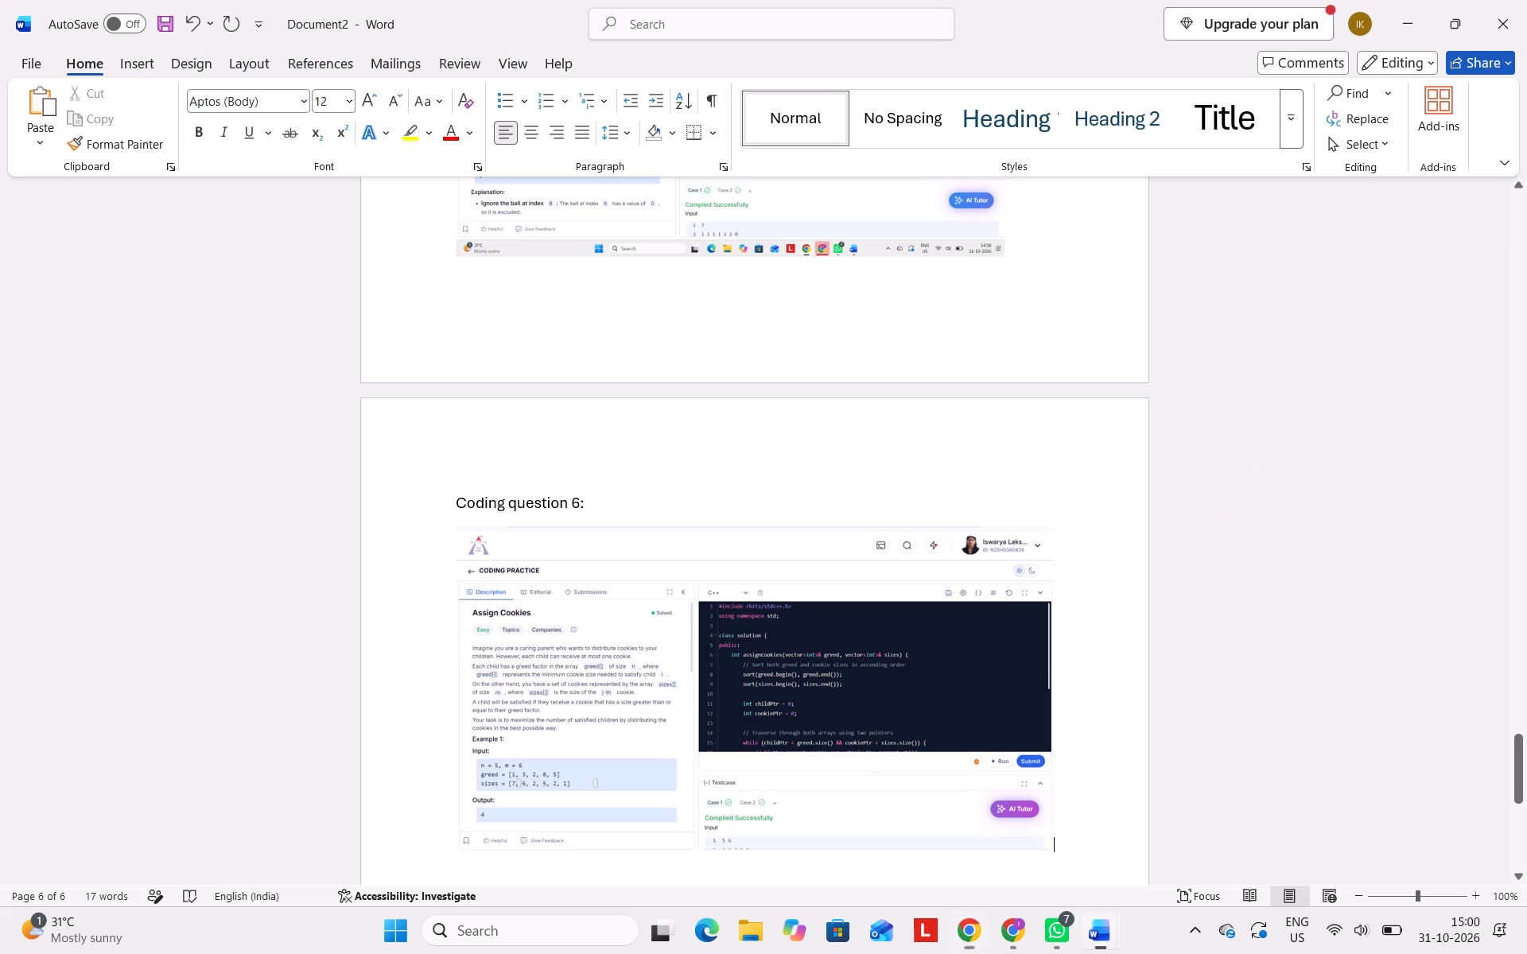
key("Return")
key("ctrl+v")
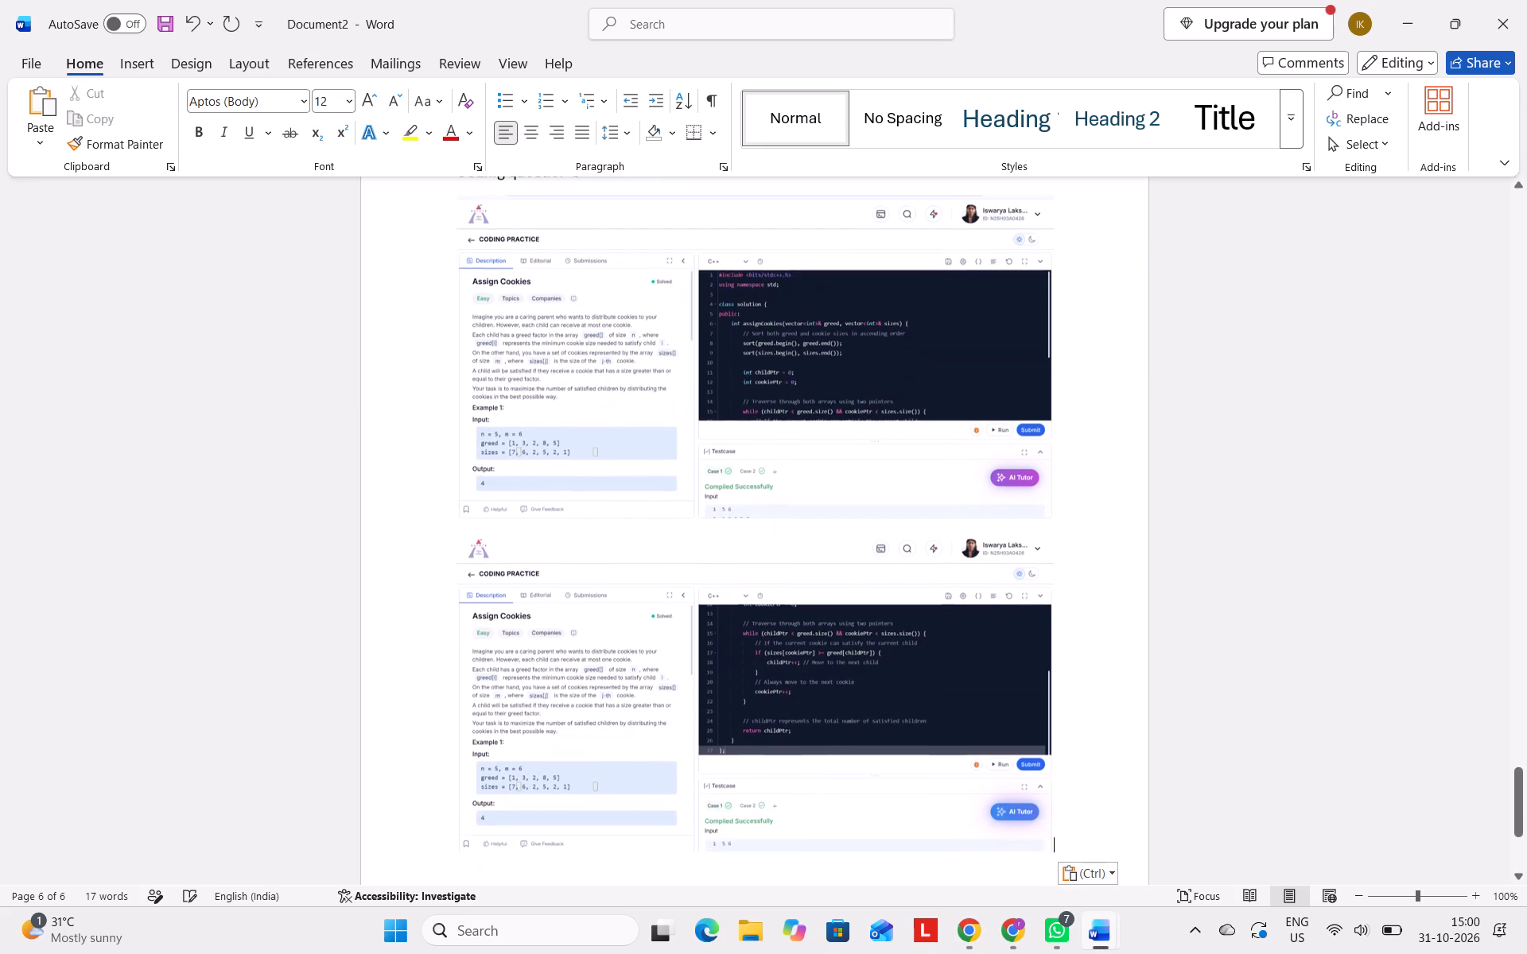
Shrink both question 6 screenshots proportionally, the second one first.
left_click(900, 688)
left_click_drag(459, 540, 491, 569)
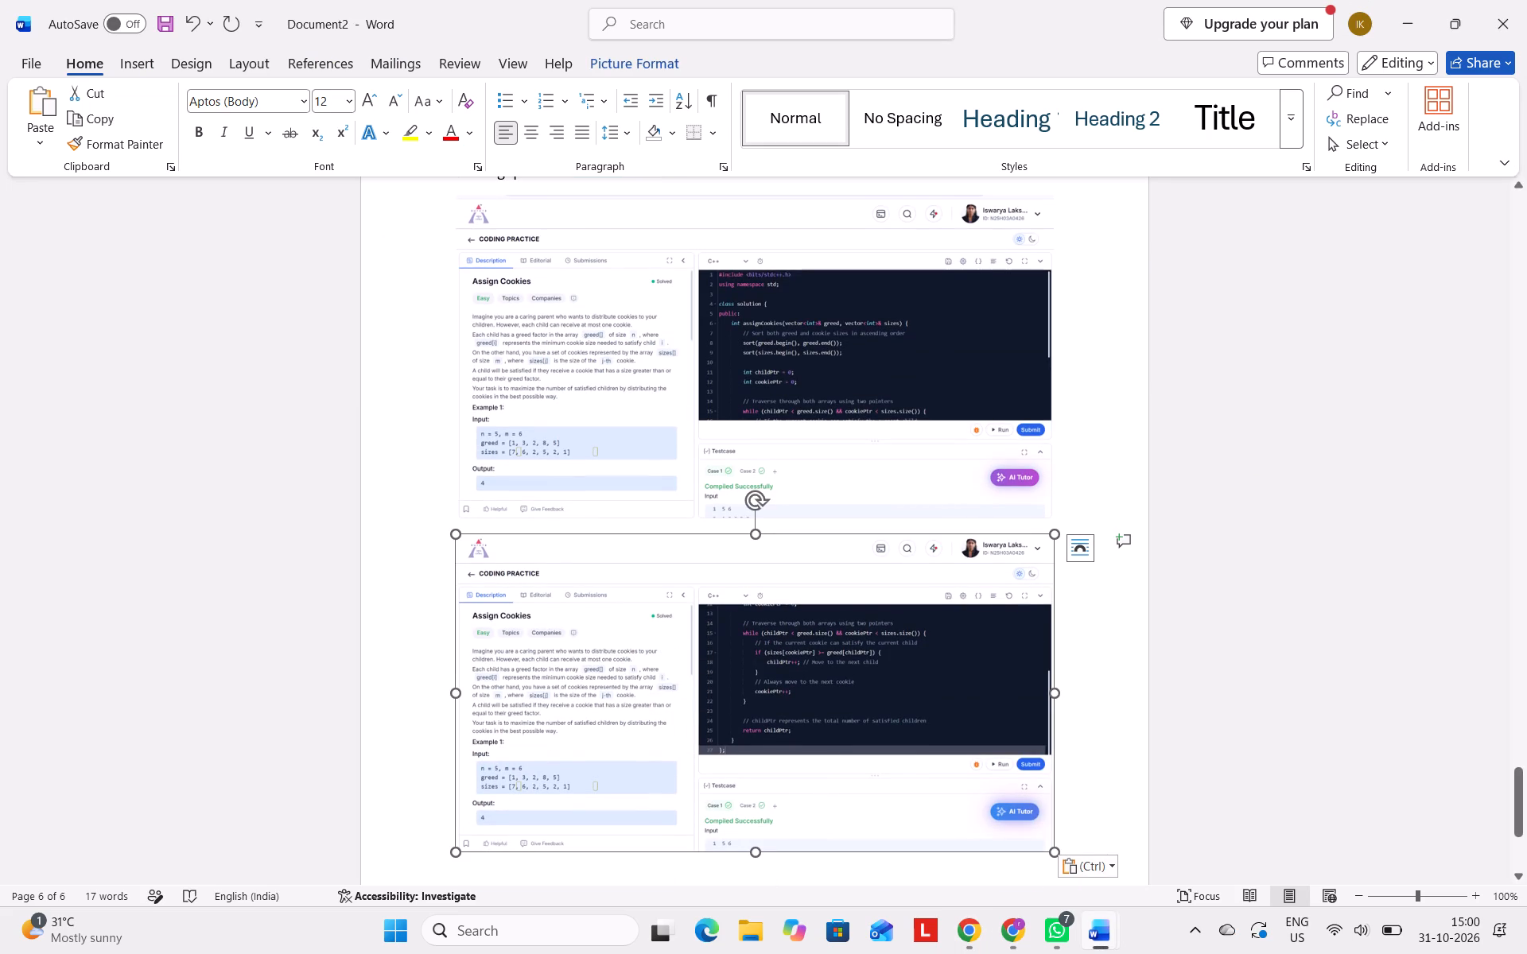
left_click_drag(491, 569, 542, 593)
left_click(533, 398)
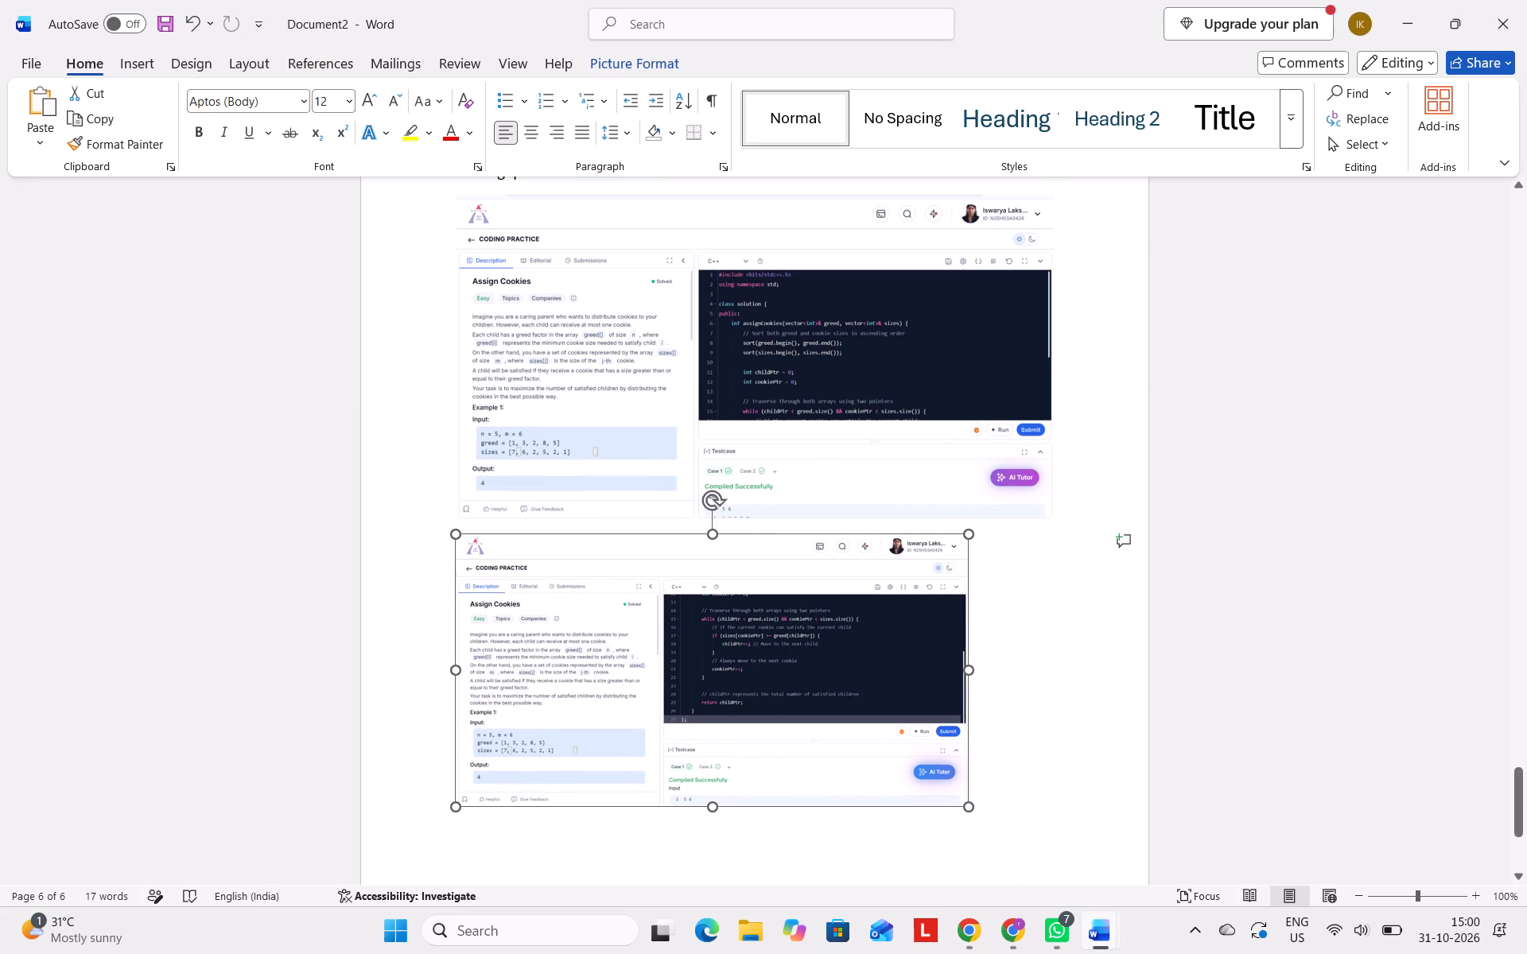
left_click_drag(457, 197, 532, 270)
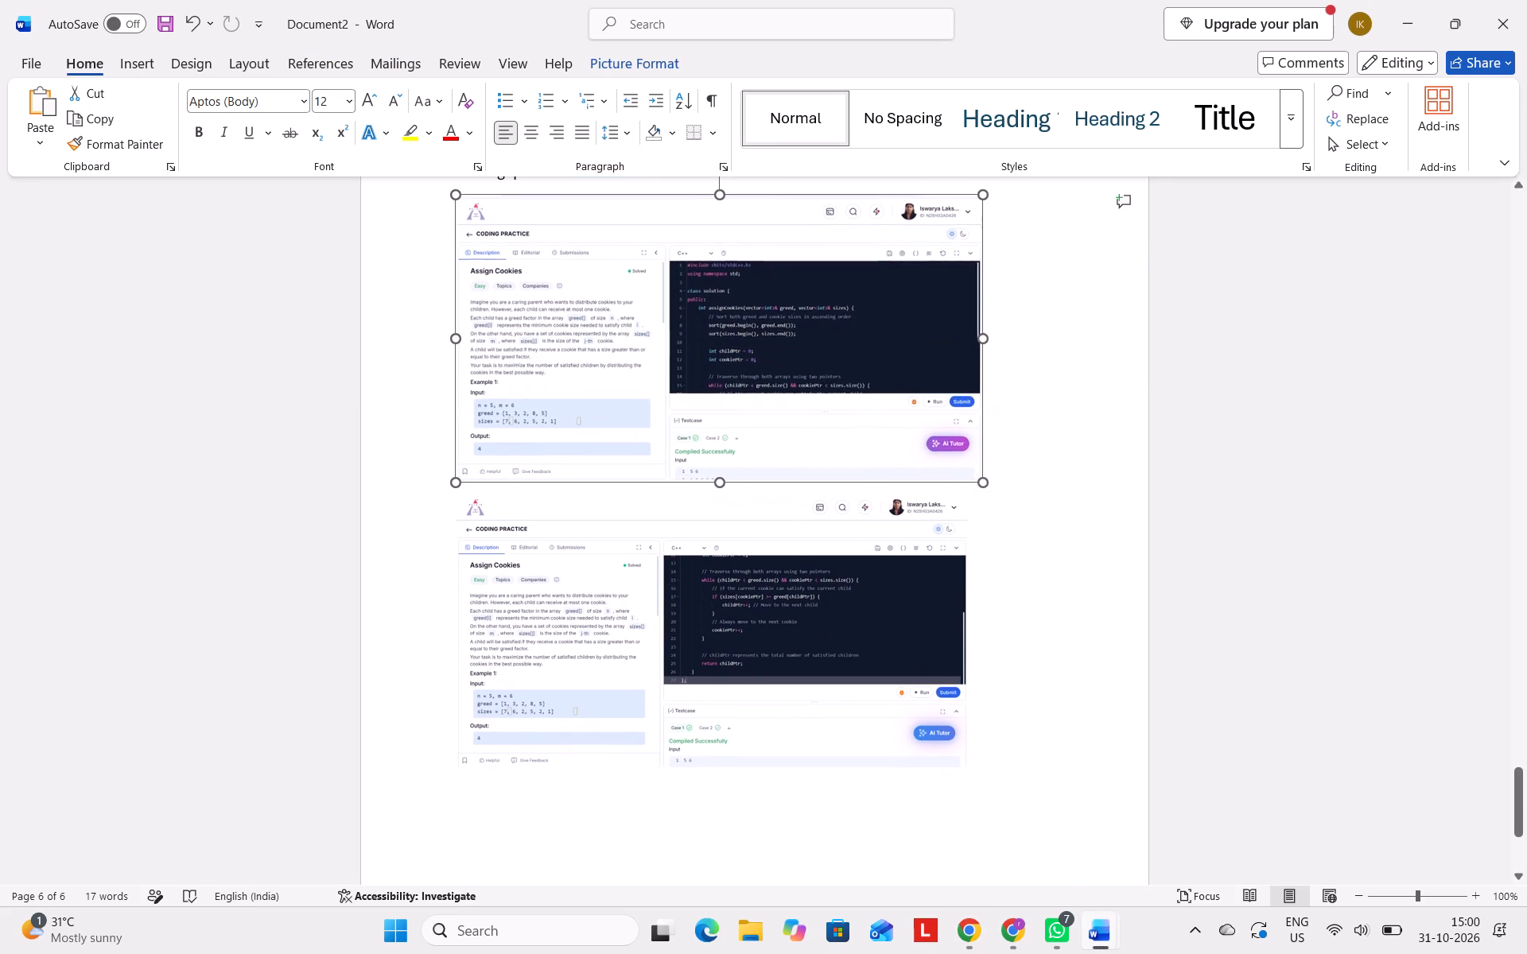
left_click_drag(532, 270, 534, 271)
Start a new line below the second question 6 screenshot.
left_click(1018, 702)
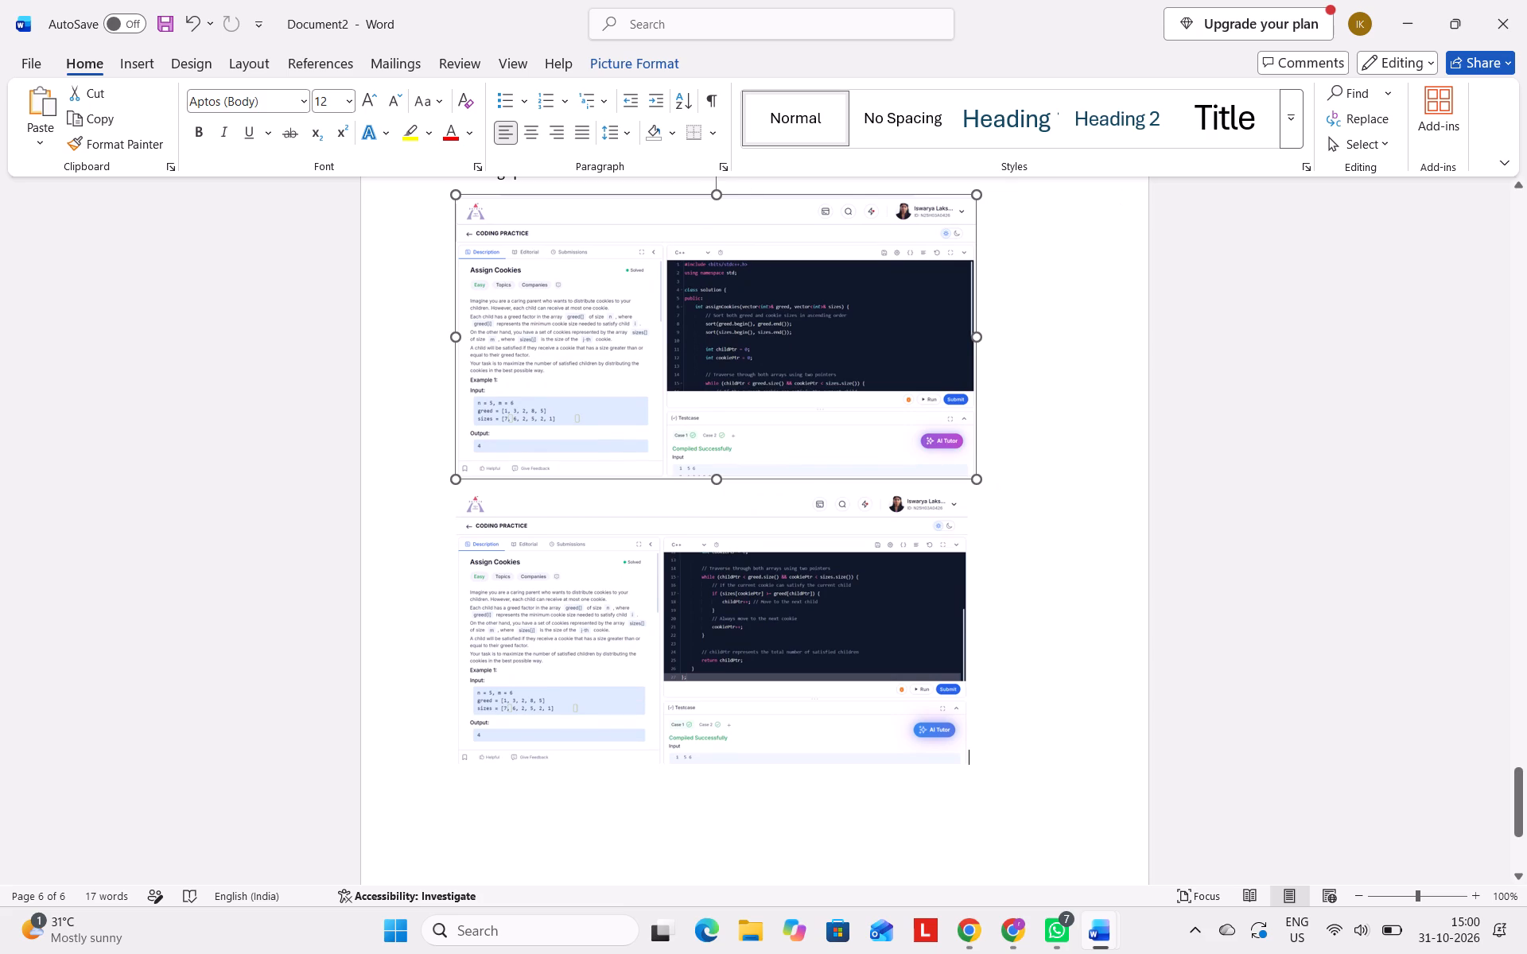
key("Return")
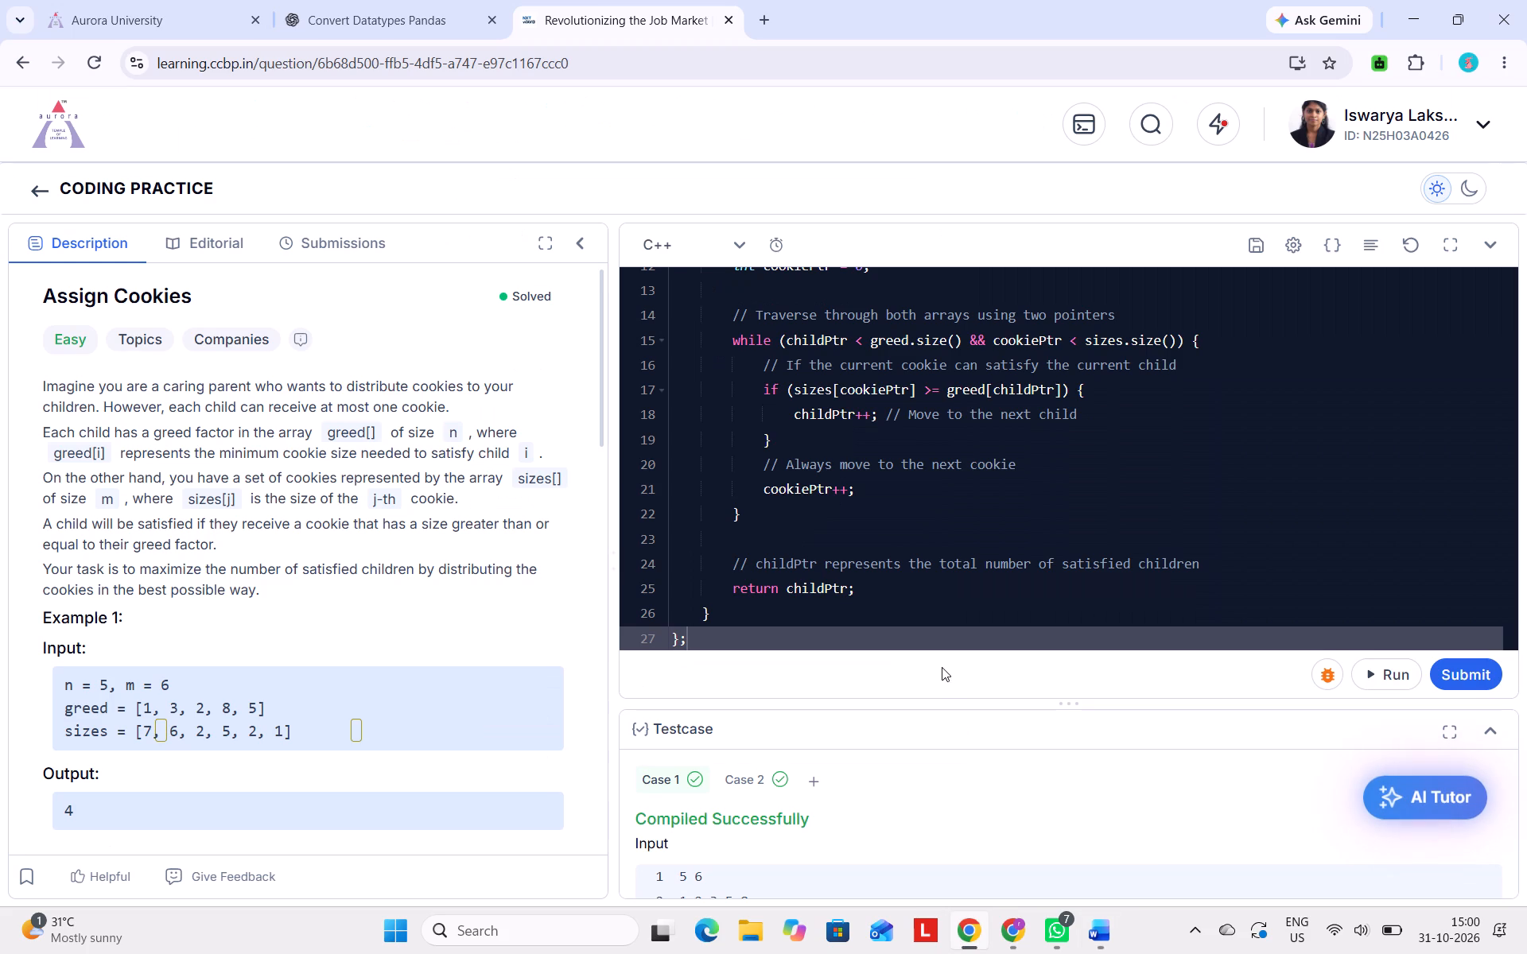
Enlarge both question 6 screenshots proportionally to about the same width, slightly wider than the text area but within the page.
left_click(799, 447)
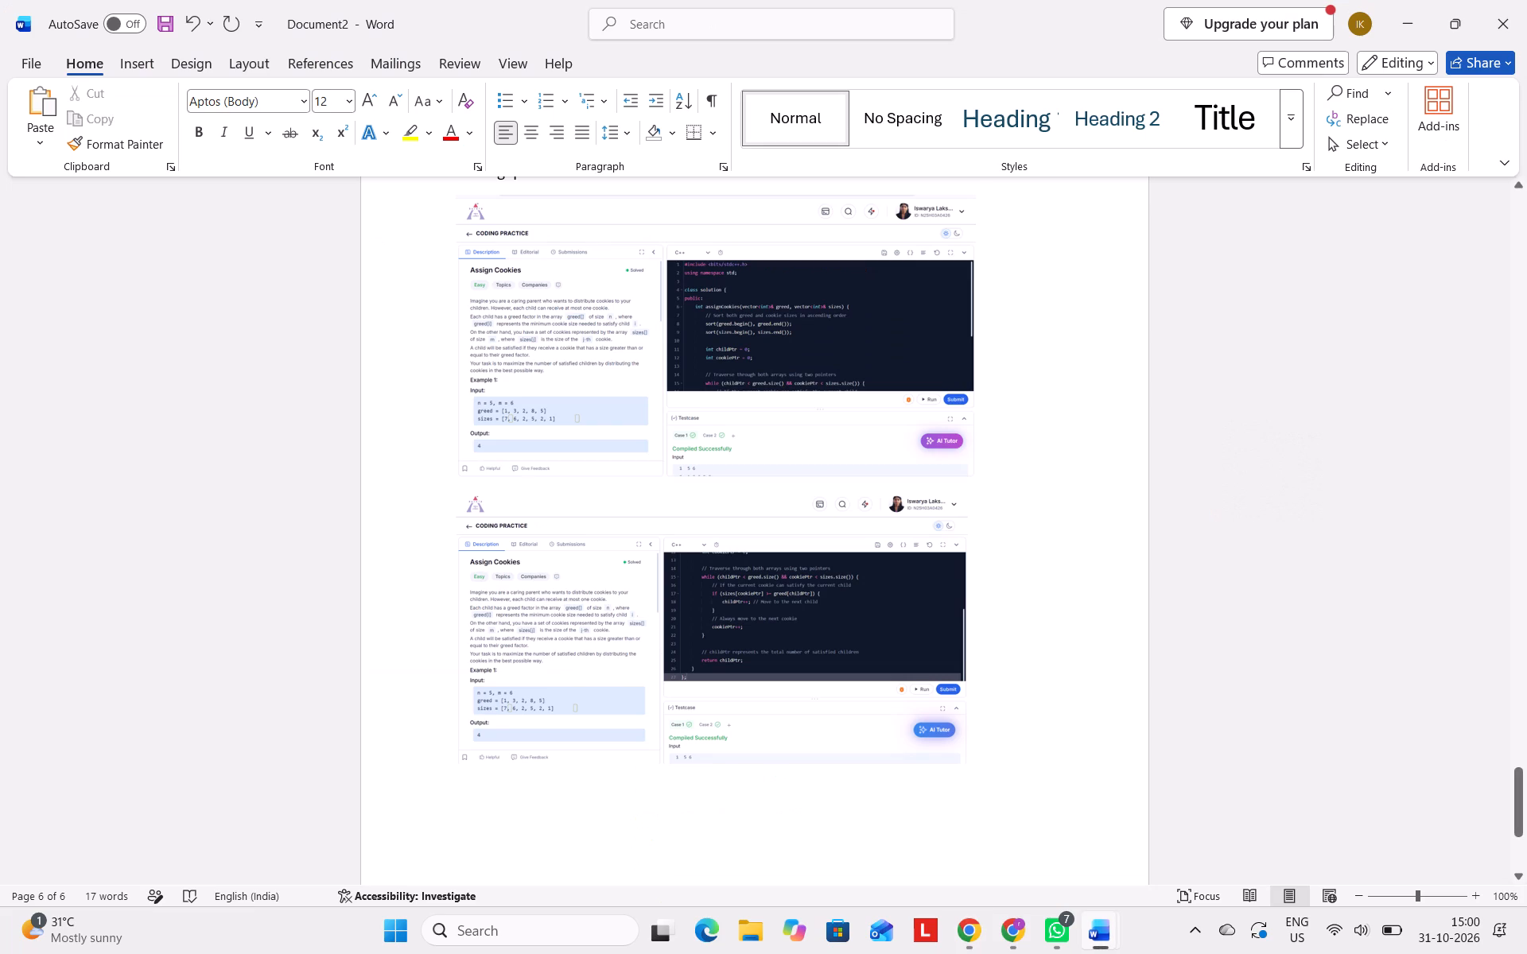
left_click_drag(976, 479, 1001, 499)
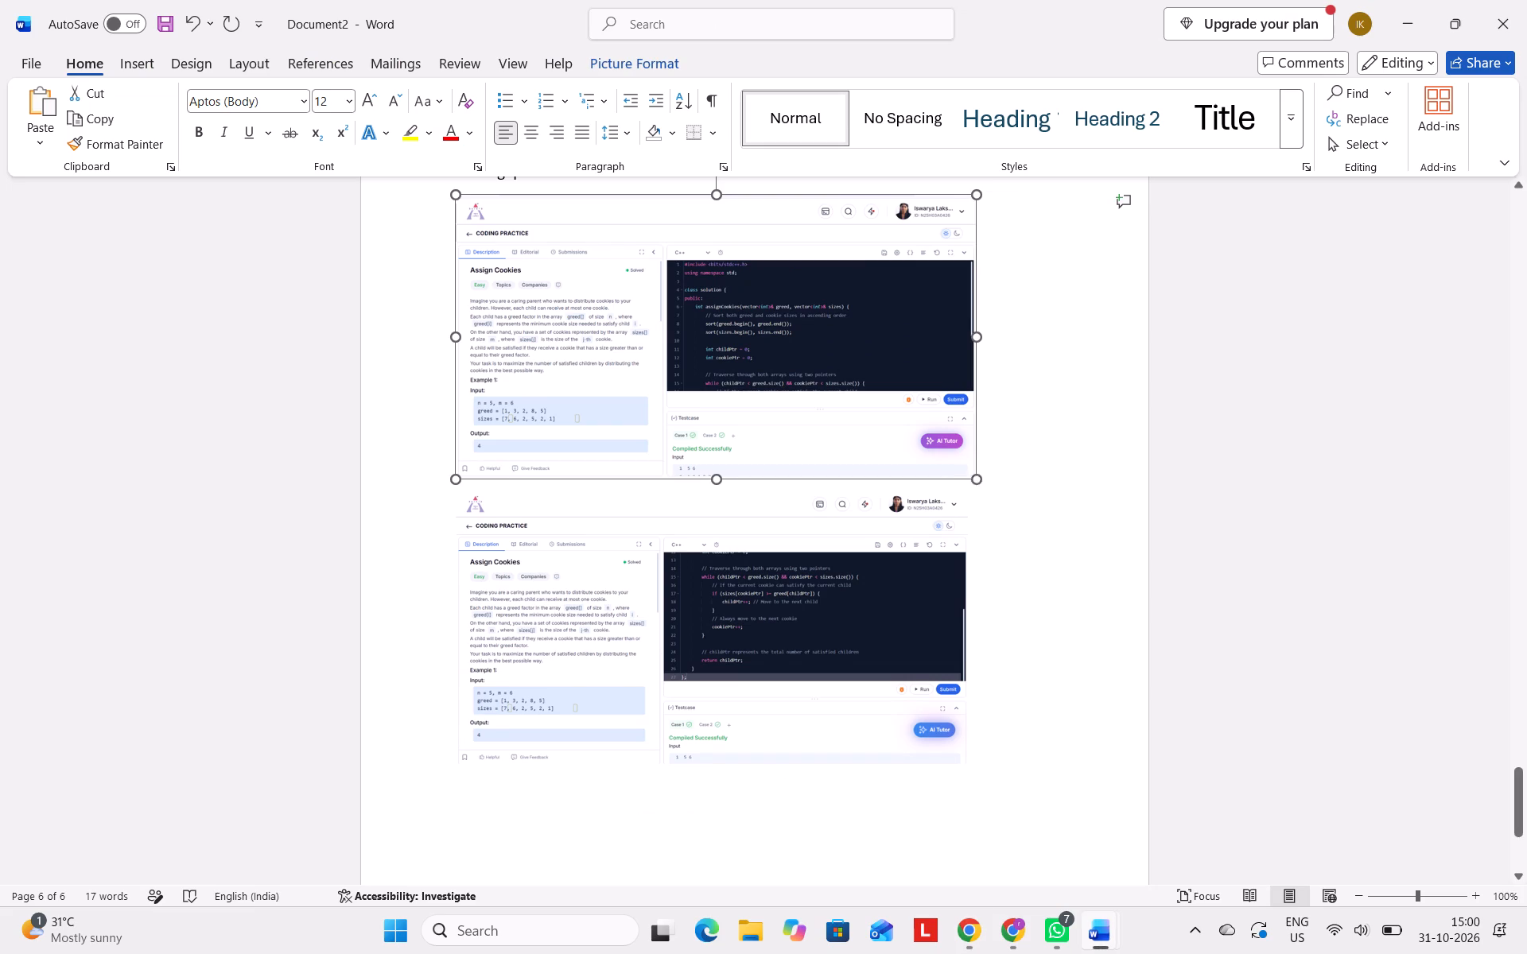
left_click_drag(1001, 499, 1040, 530)
left_click(920, 669)
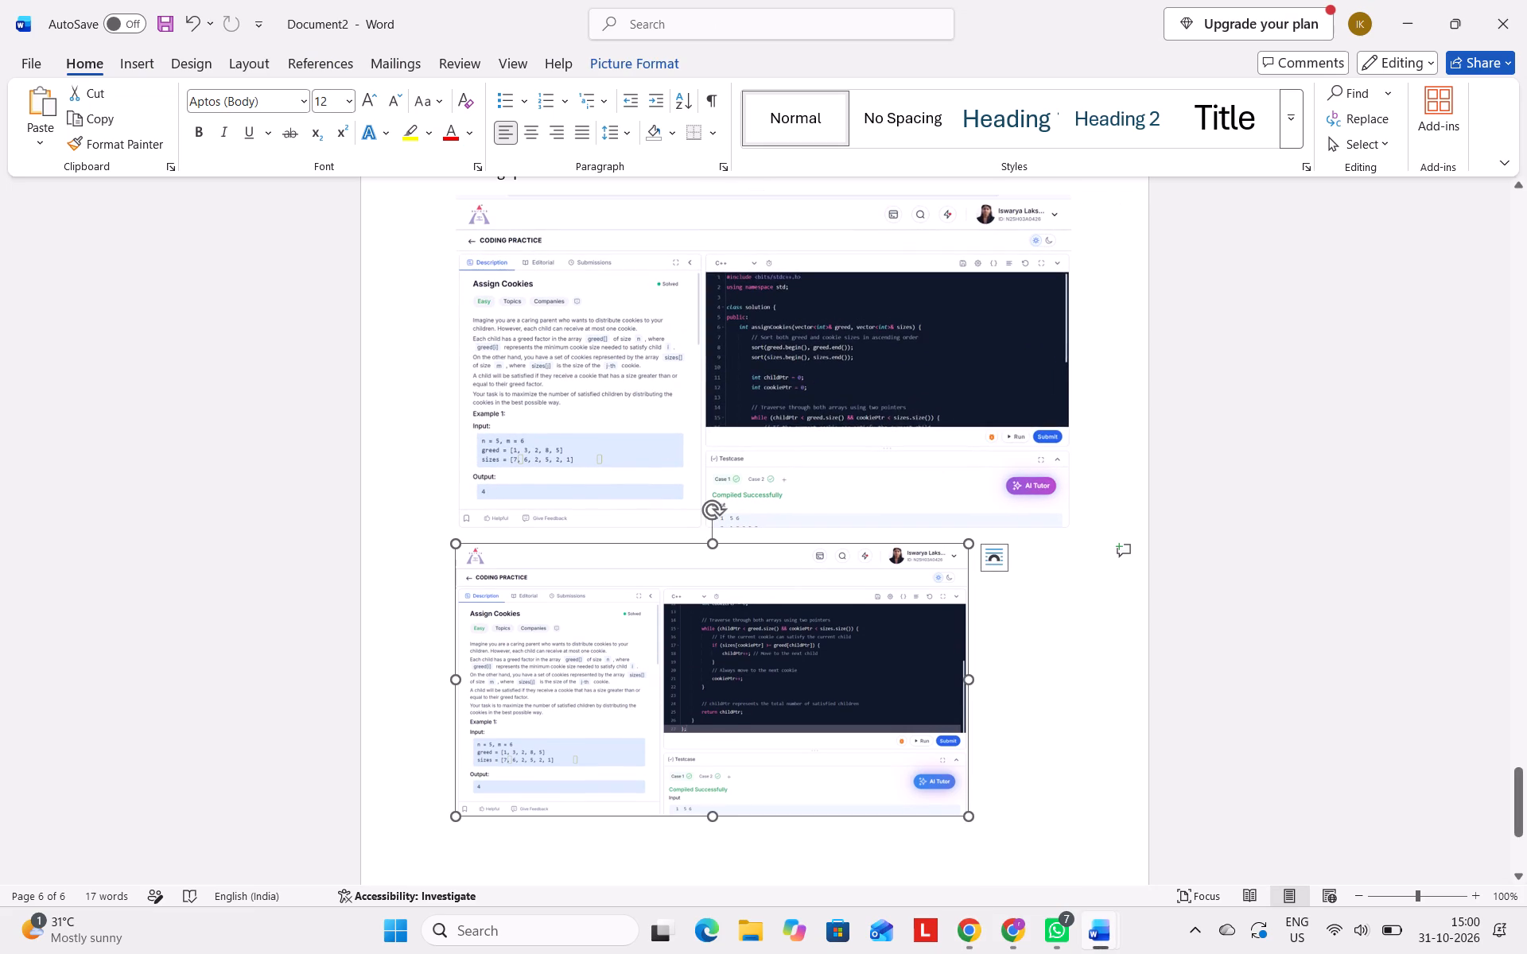
left_click_drag(966, 819, 1040, 876)
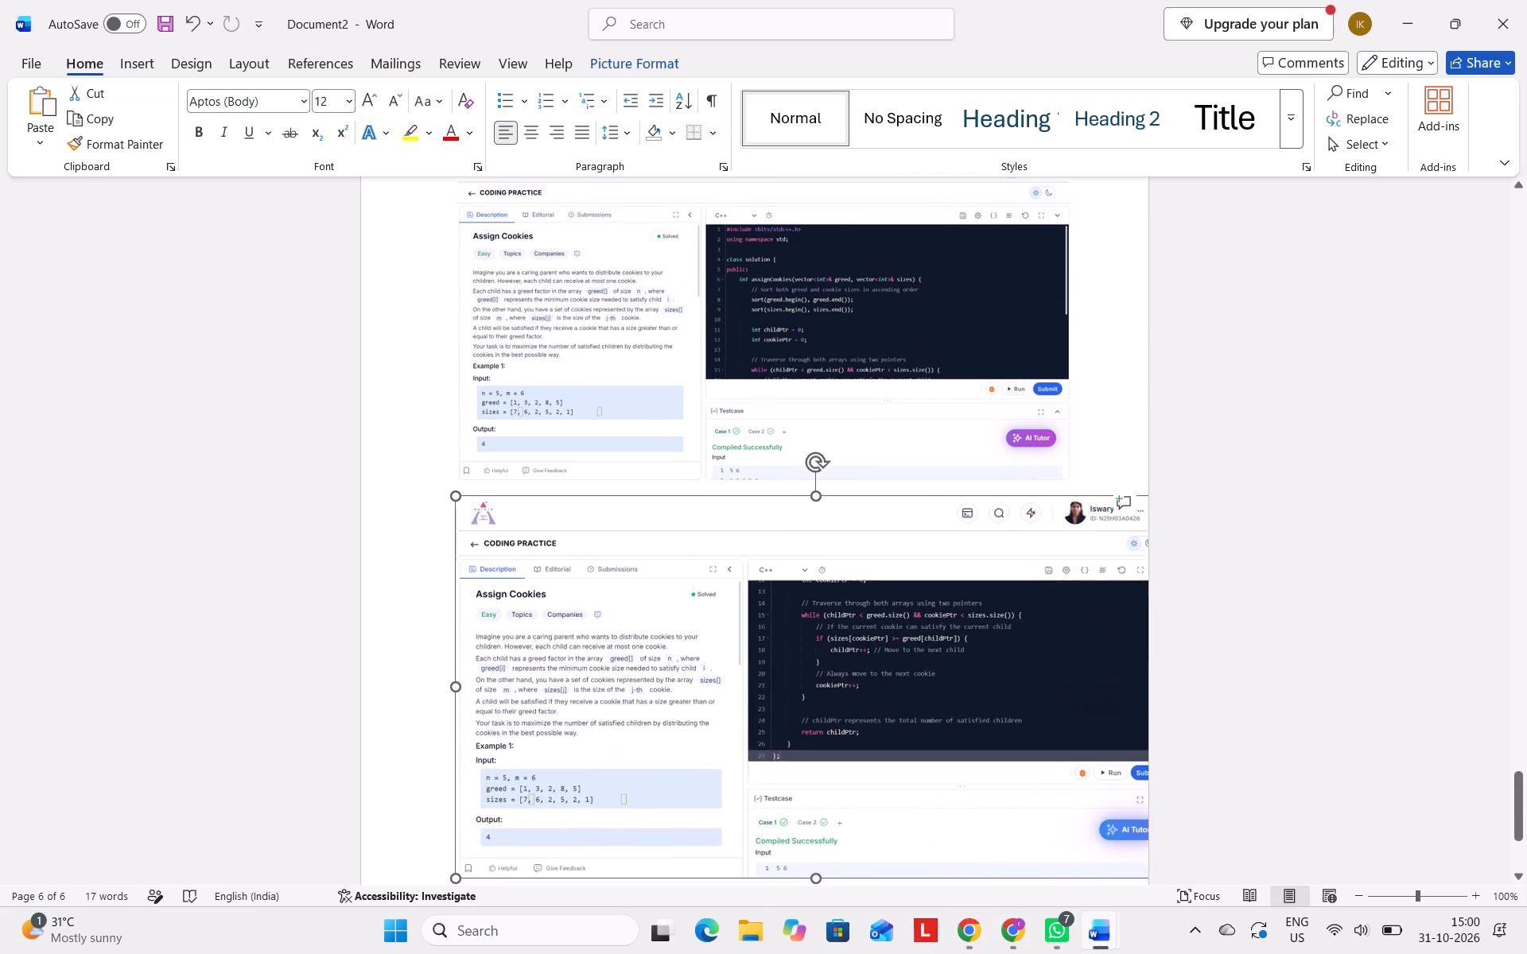
left_click_drag(1040, 876, 956, 823)
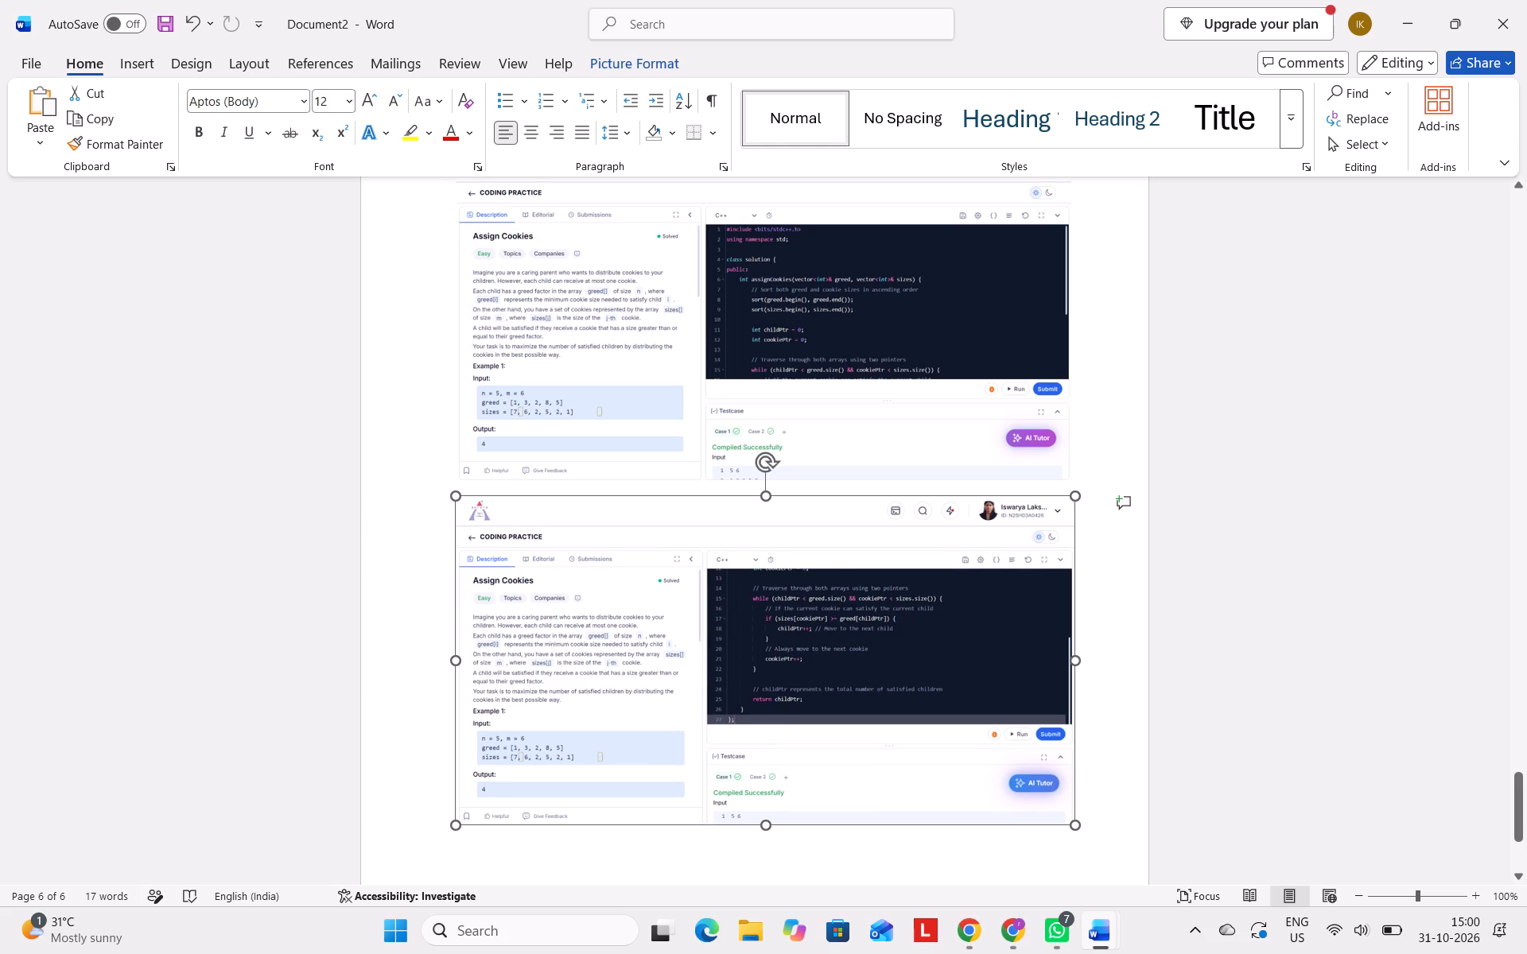
Add blank lines after the question 6 screenshots and enter the heading "Coding practice-7:" on the following page, with a new line beneath.
scroll(956, 823, "down", 1)
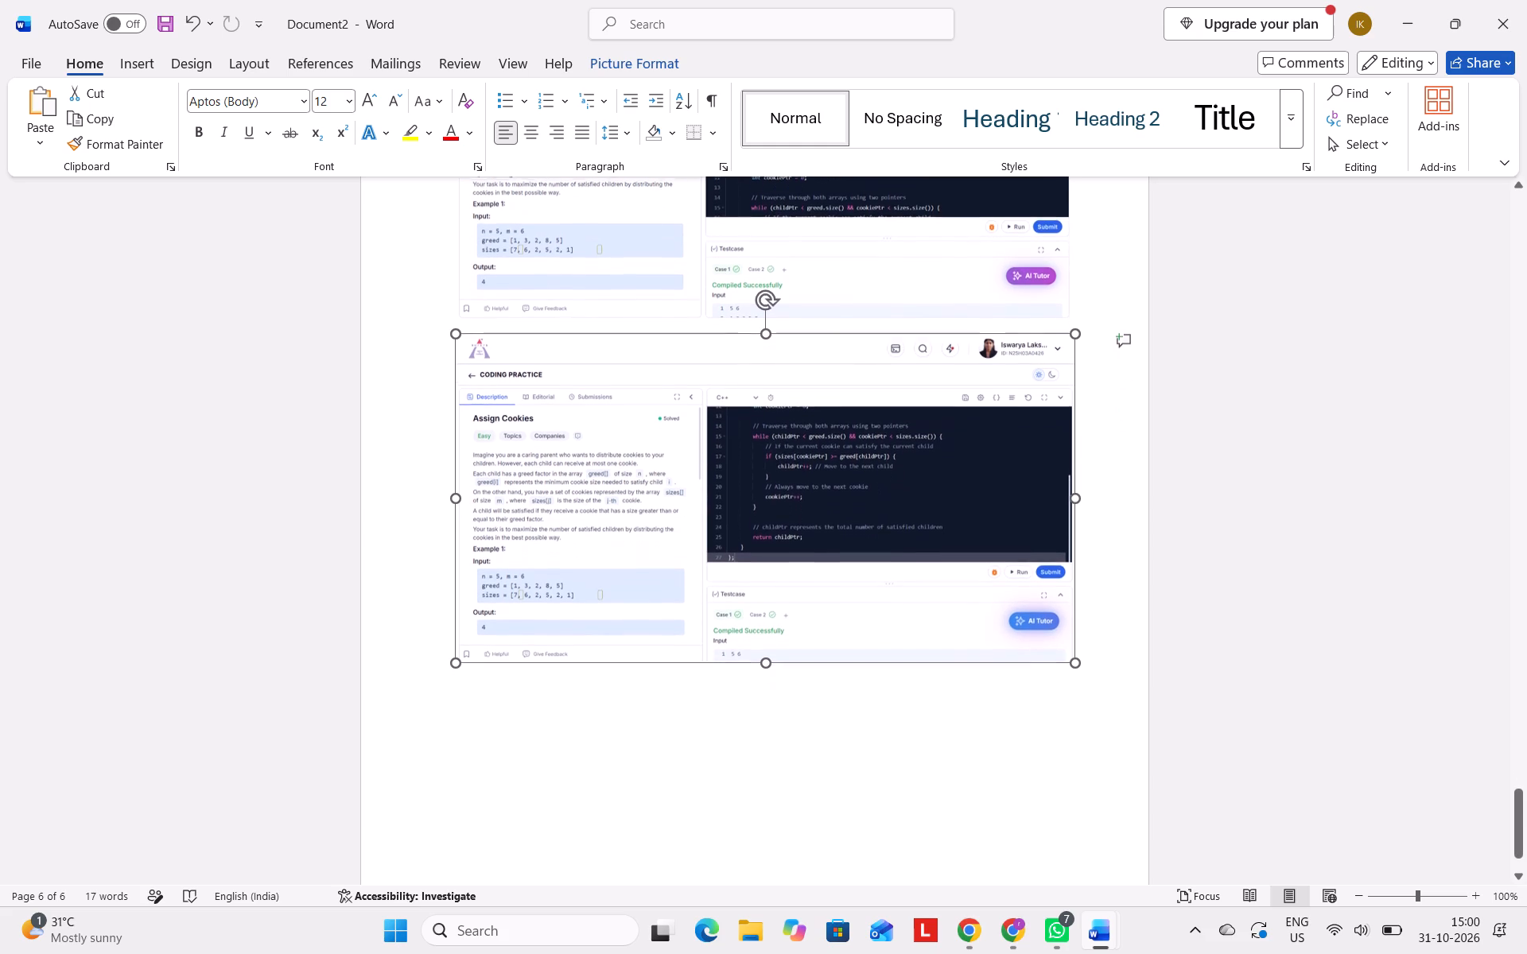
left_click(883, 781)
left_click(883, 781)
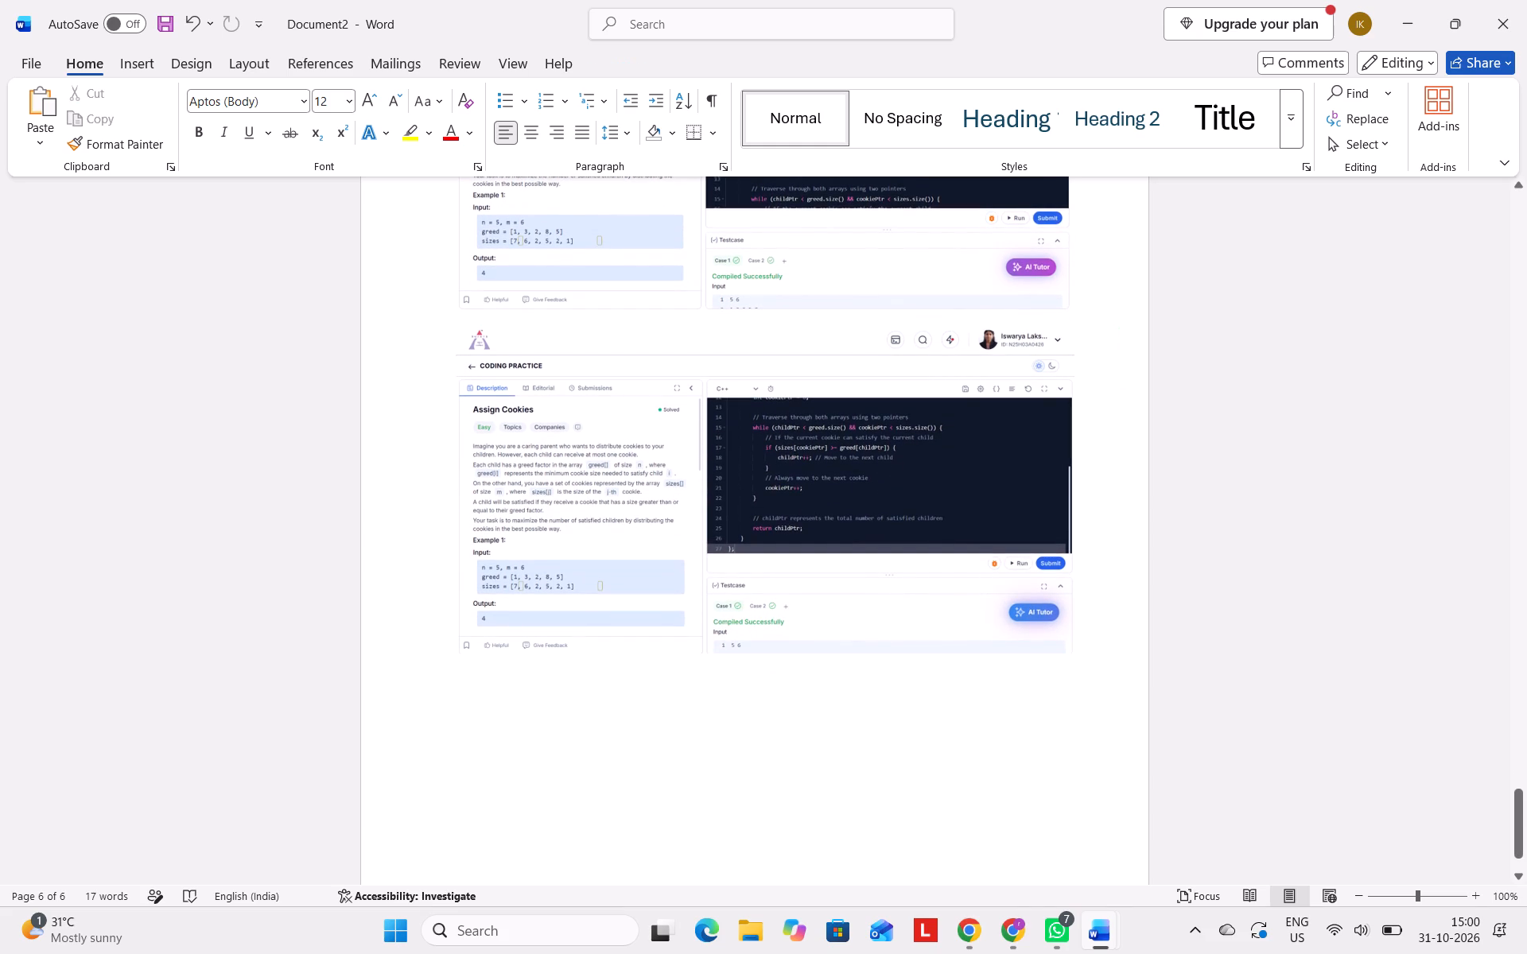
key("Return")
key("Return")
key("Return")
key("Return")
key("Return")
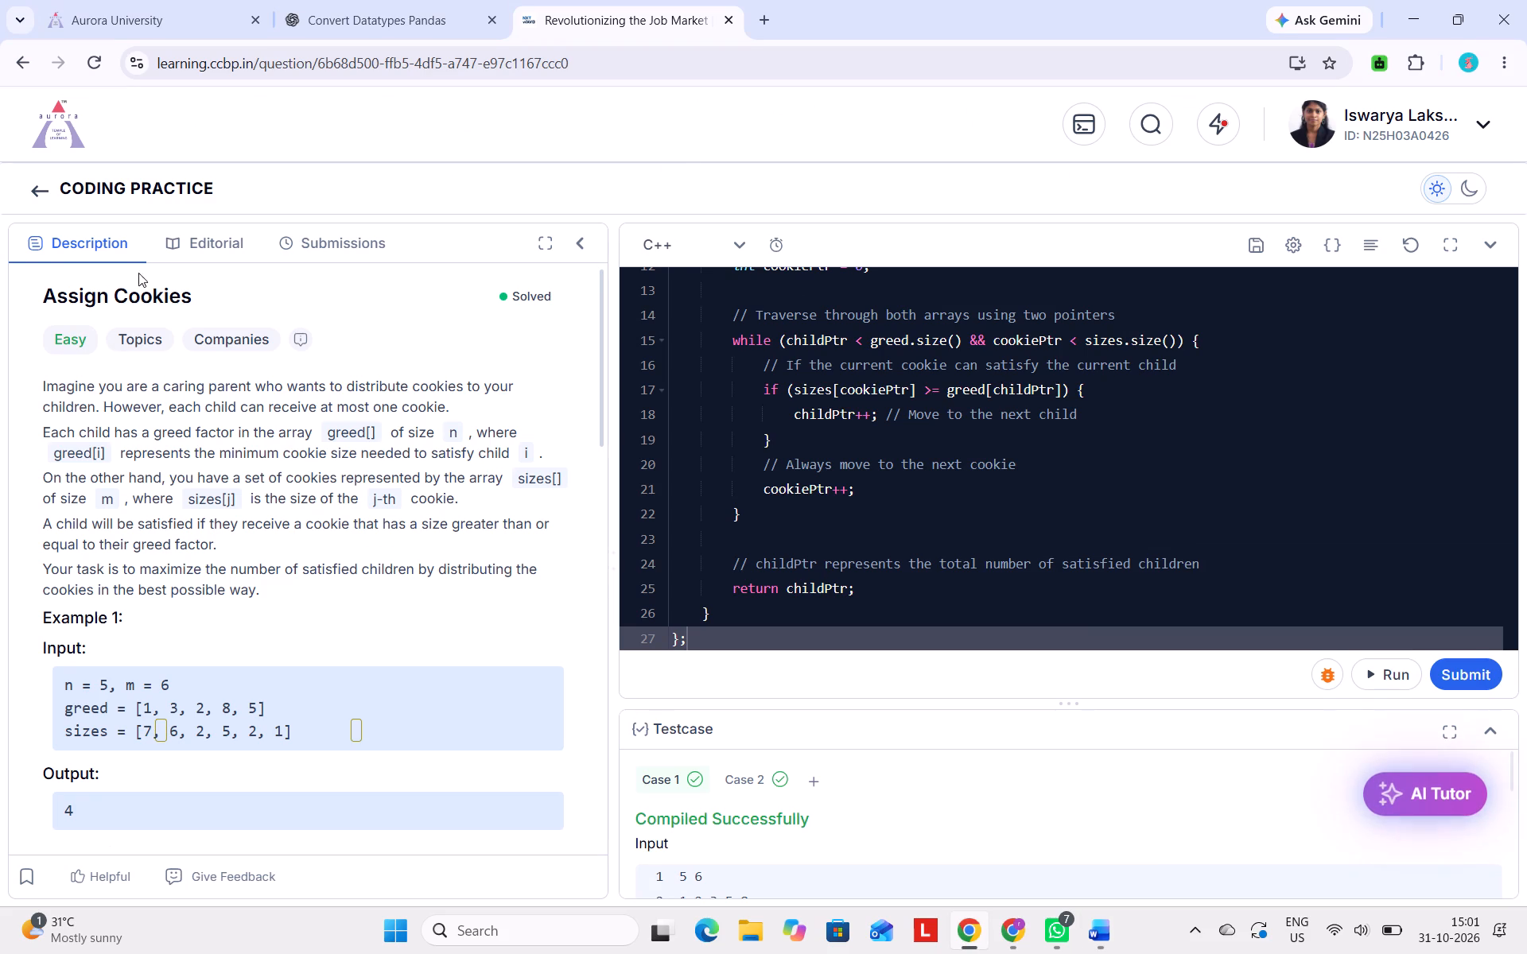
type("coding practice")
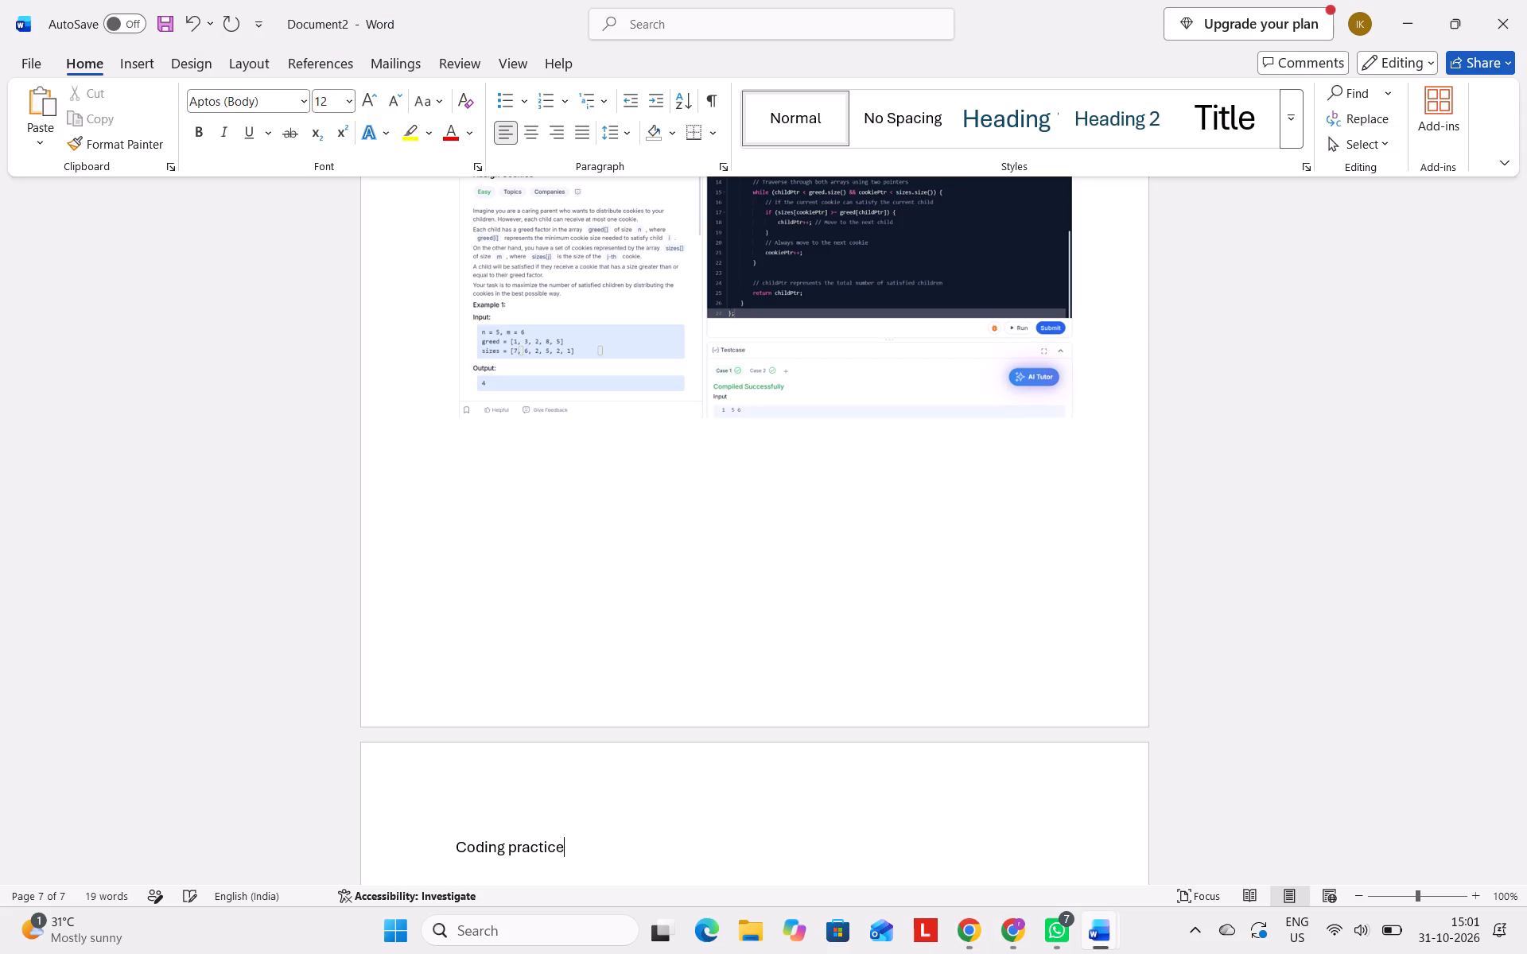
key("minus")
key("7")
scroll(328, 389, "up", 1)
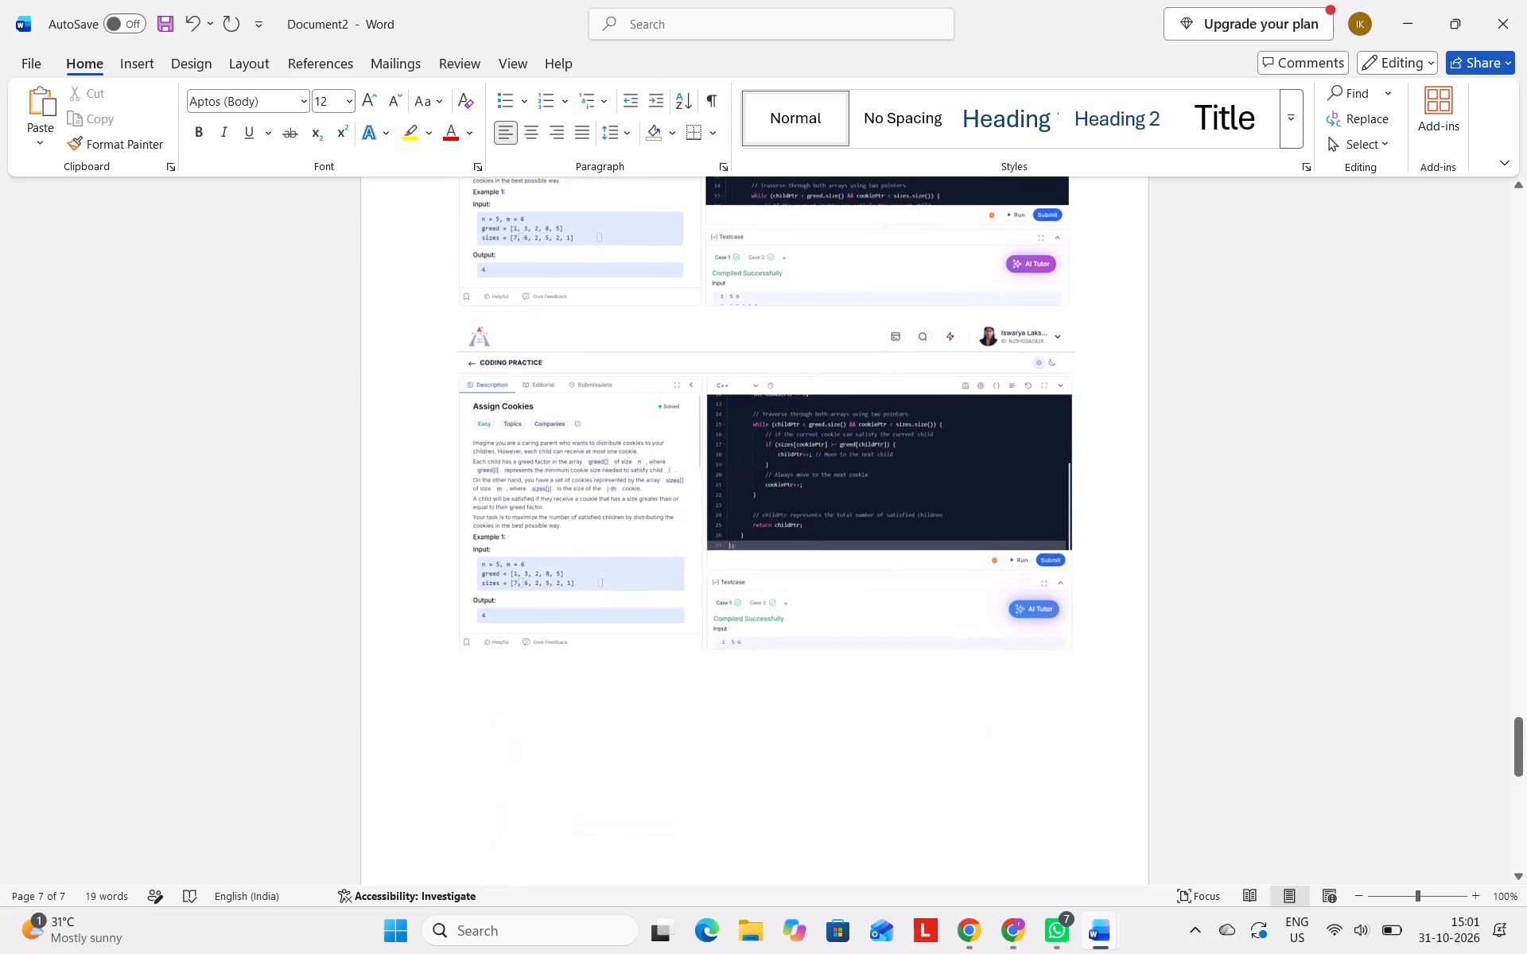
scroll(328, 389, "up", 1)
key("shift+colon")
key("Return")
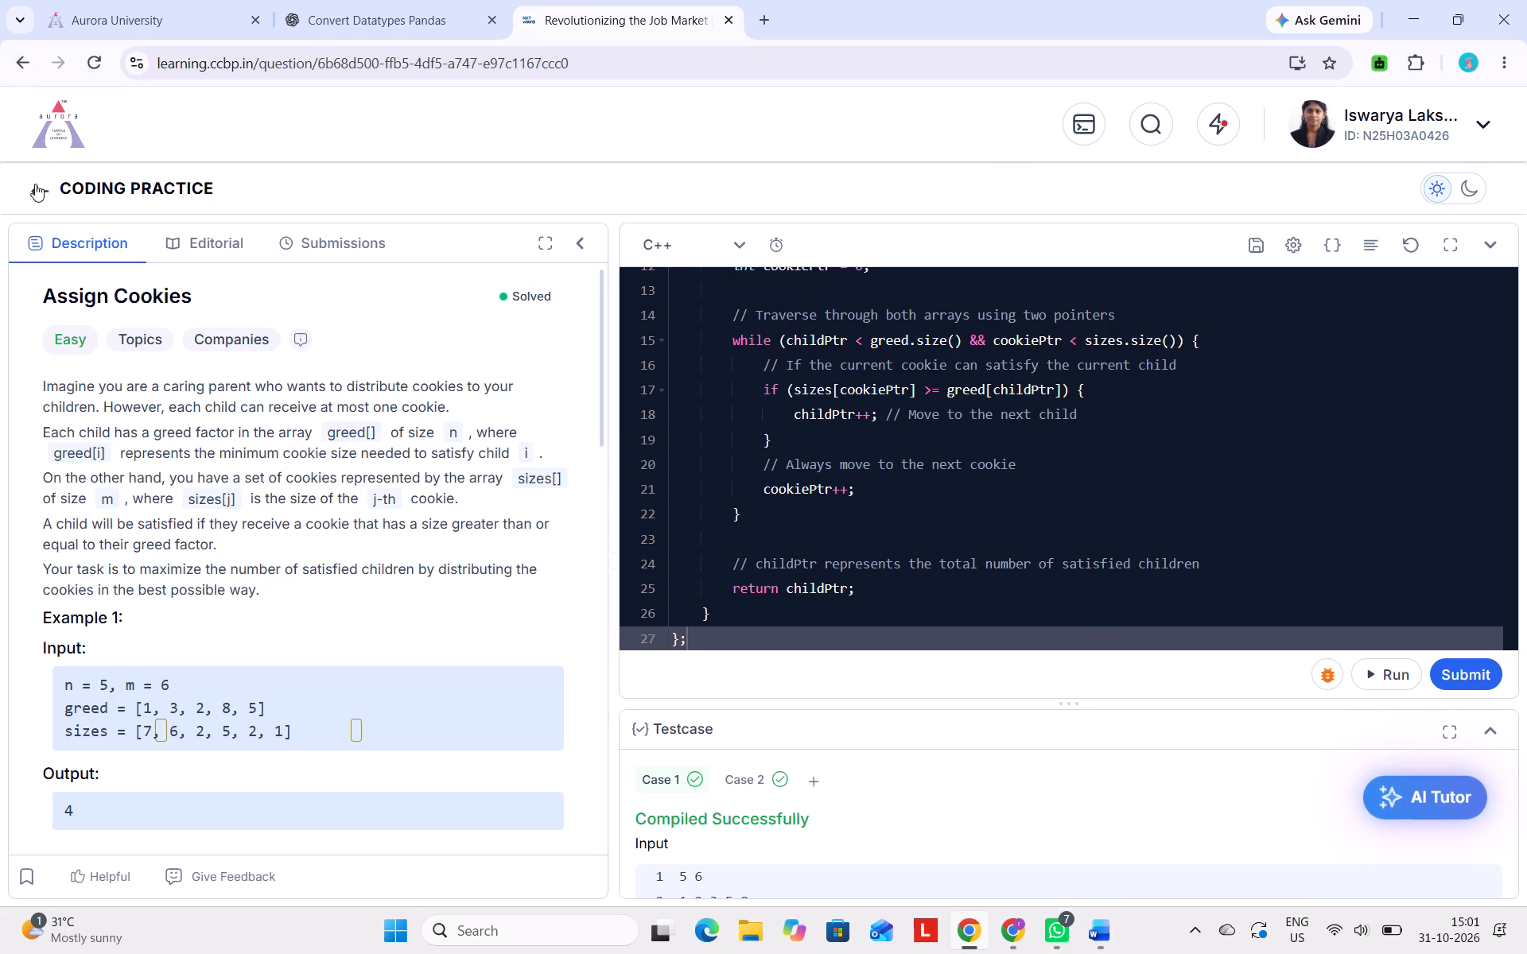
In Chrome, open the Fractional Knapsack problem from the question list and run its code against the sample test cases.
left_click(35, 185)
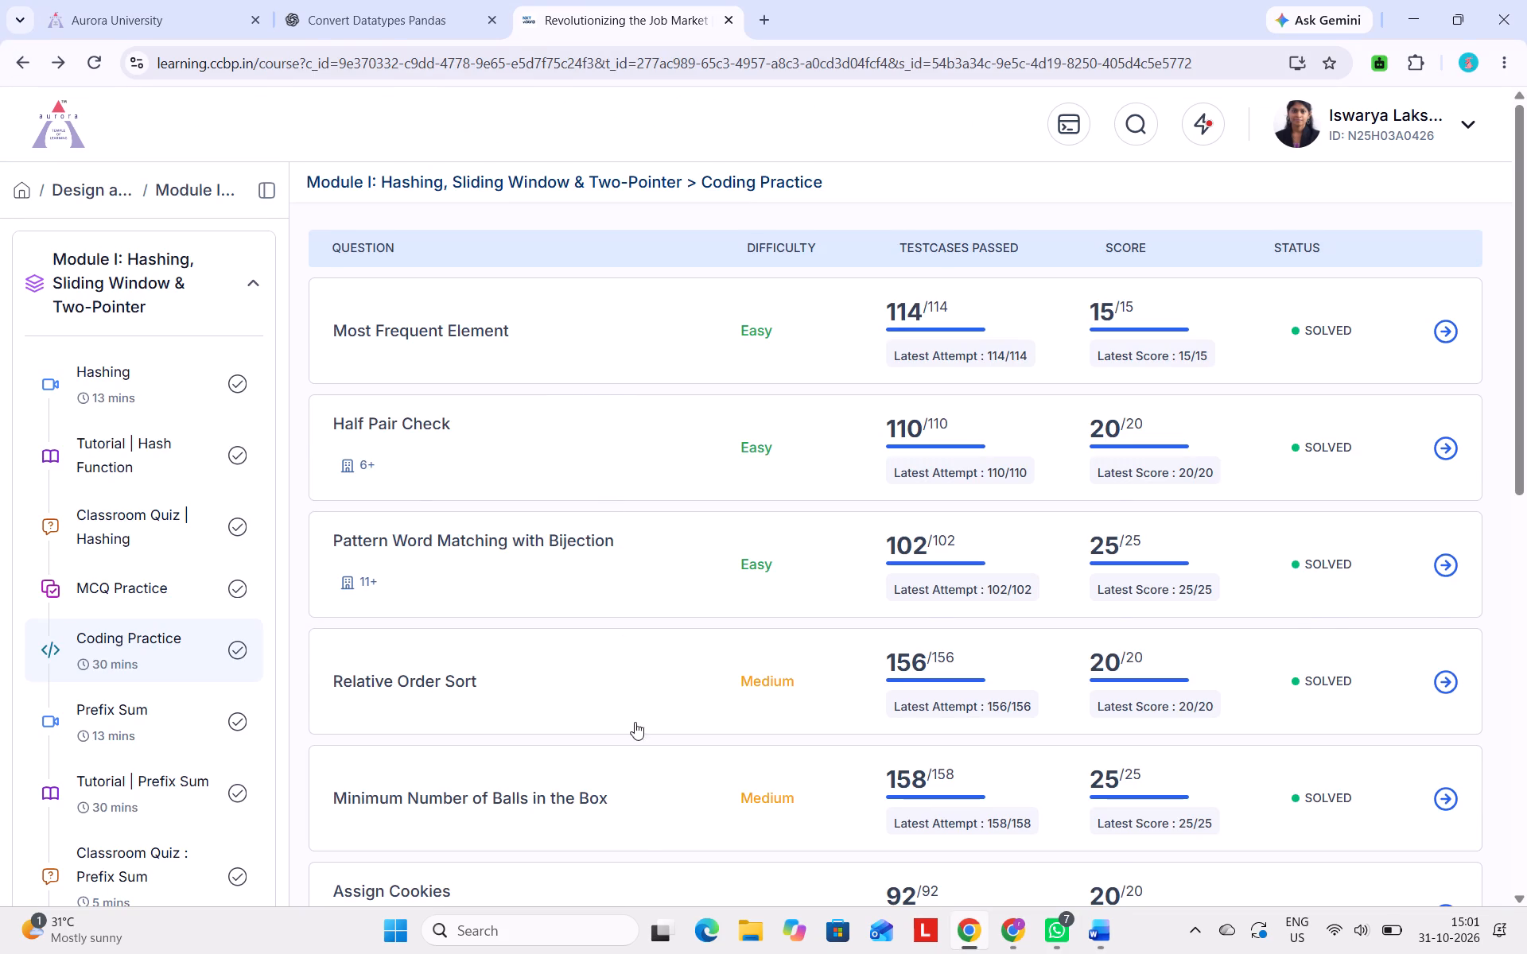
scroll(643, 827, "down", 3)
left_click(643, 827)
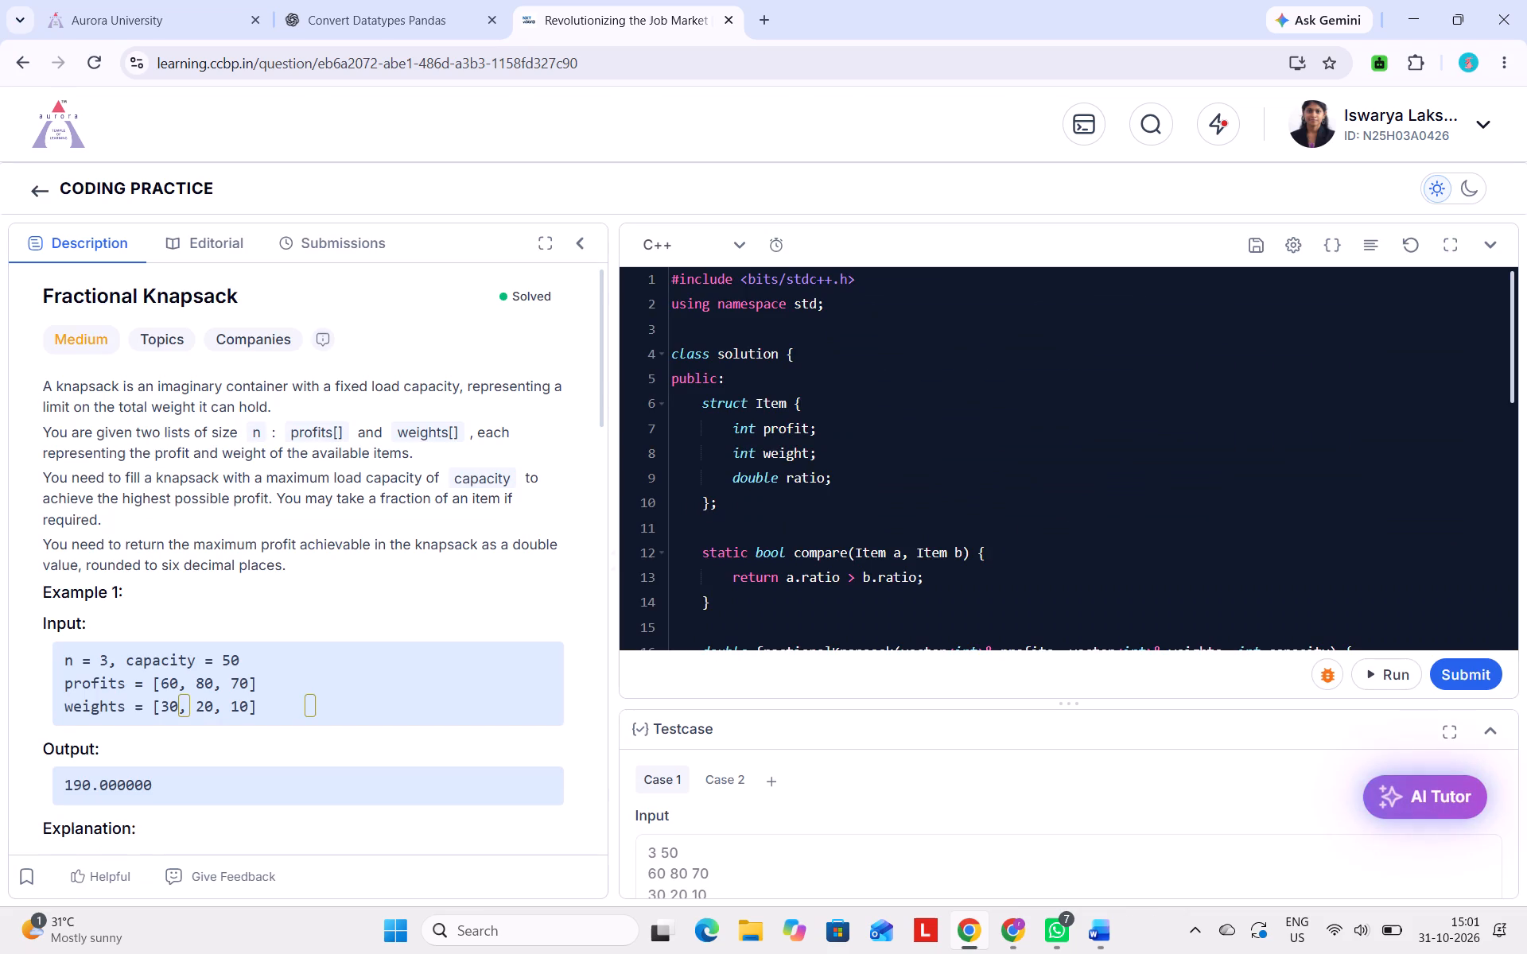
left_click(1375, 679)
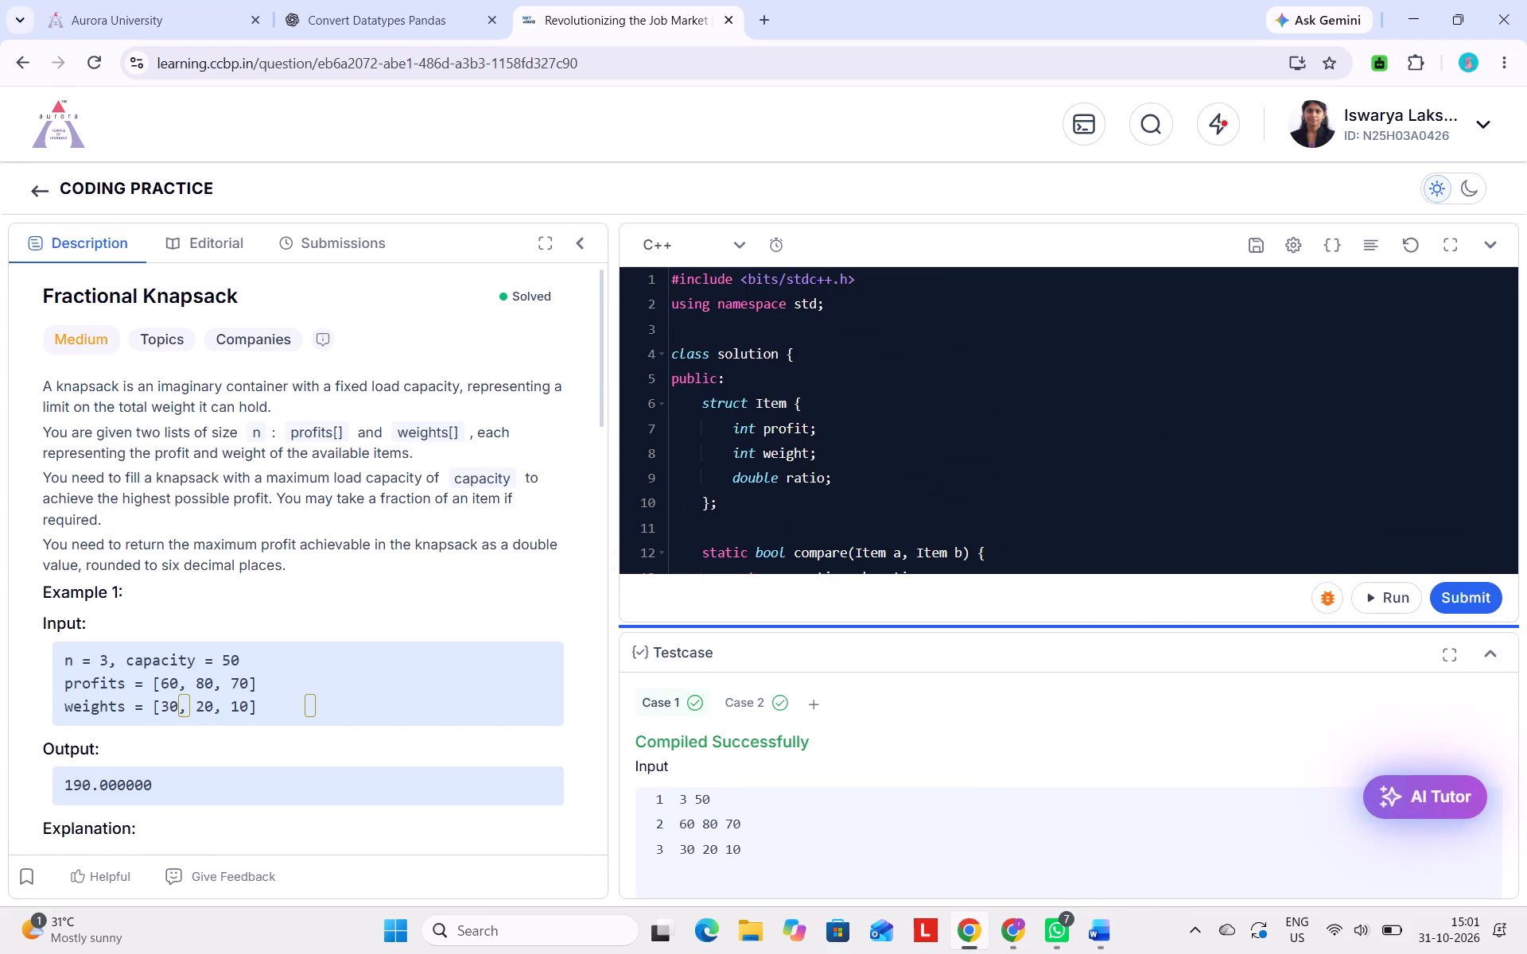
Enlarge the Fractional Knapsack code area, capture the page showing the start of the code, and paste it under "Coding practice-7:" in Word.
left_click_drag(1070, 626, 1087, 730)
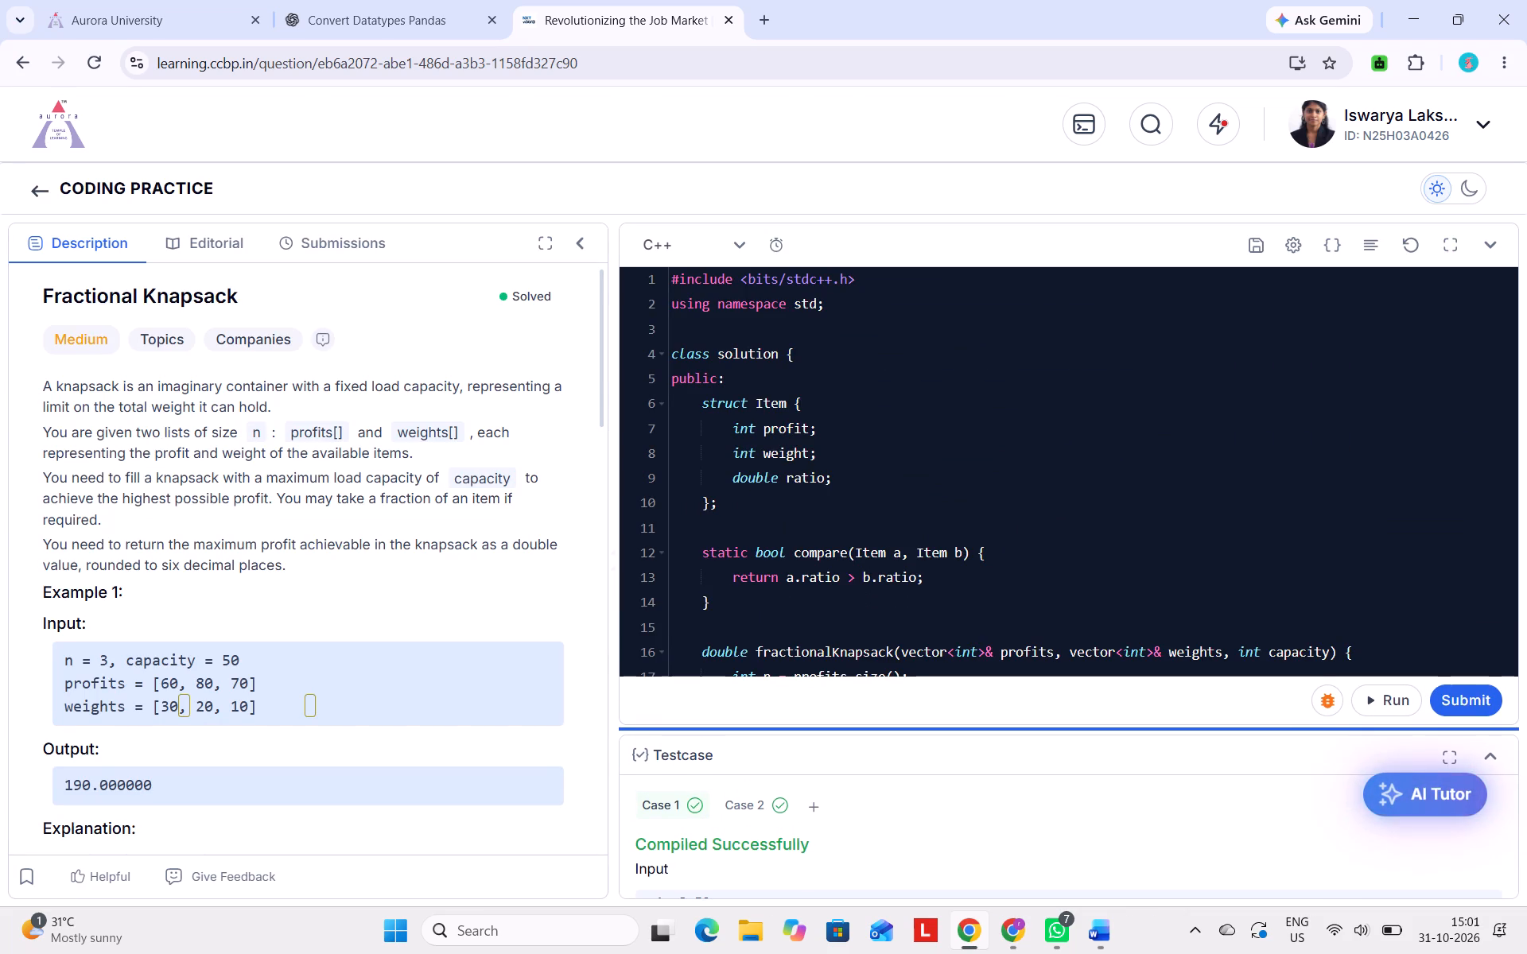
key("shift+super+s")
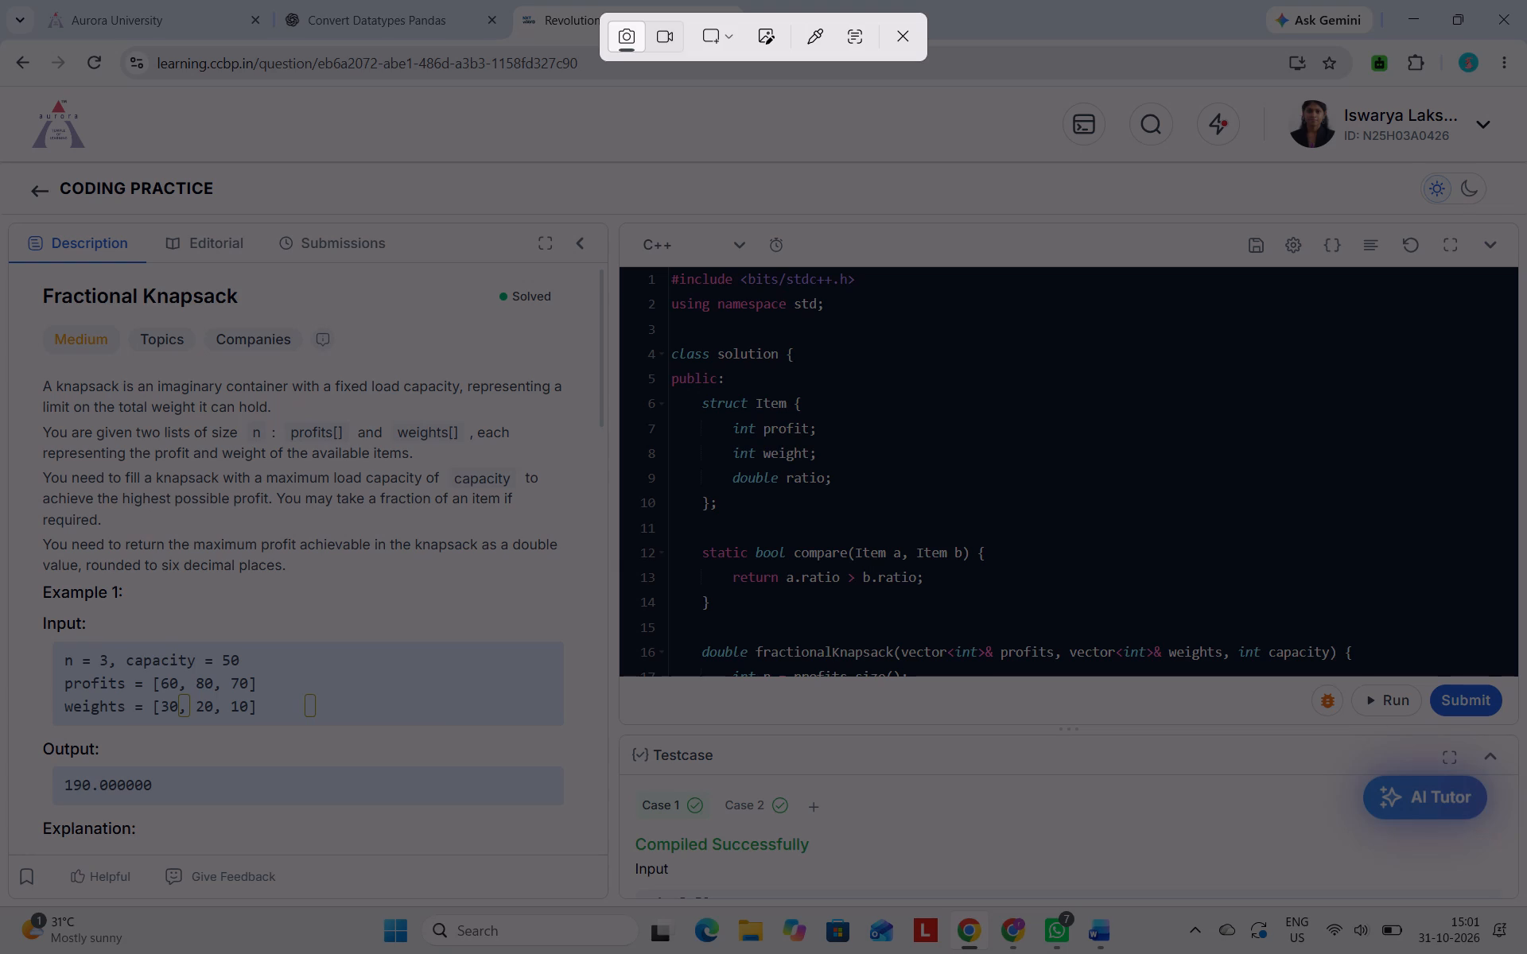
left_click_drag(0, 86, 1526, 906)
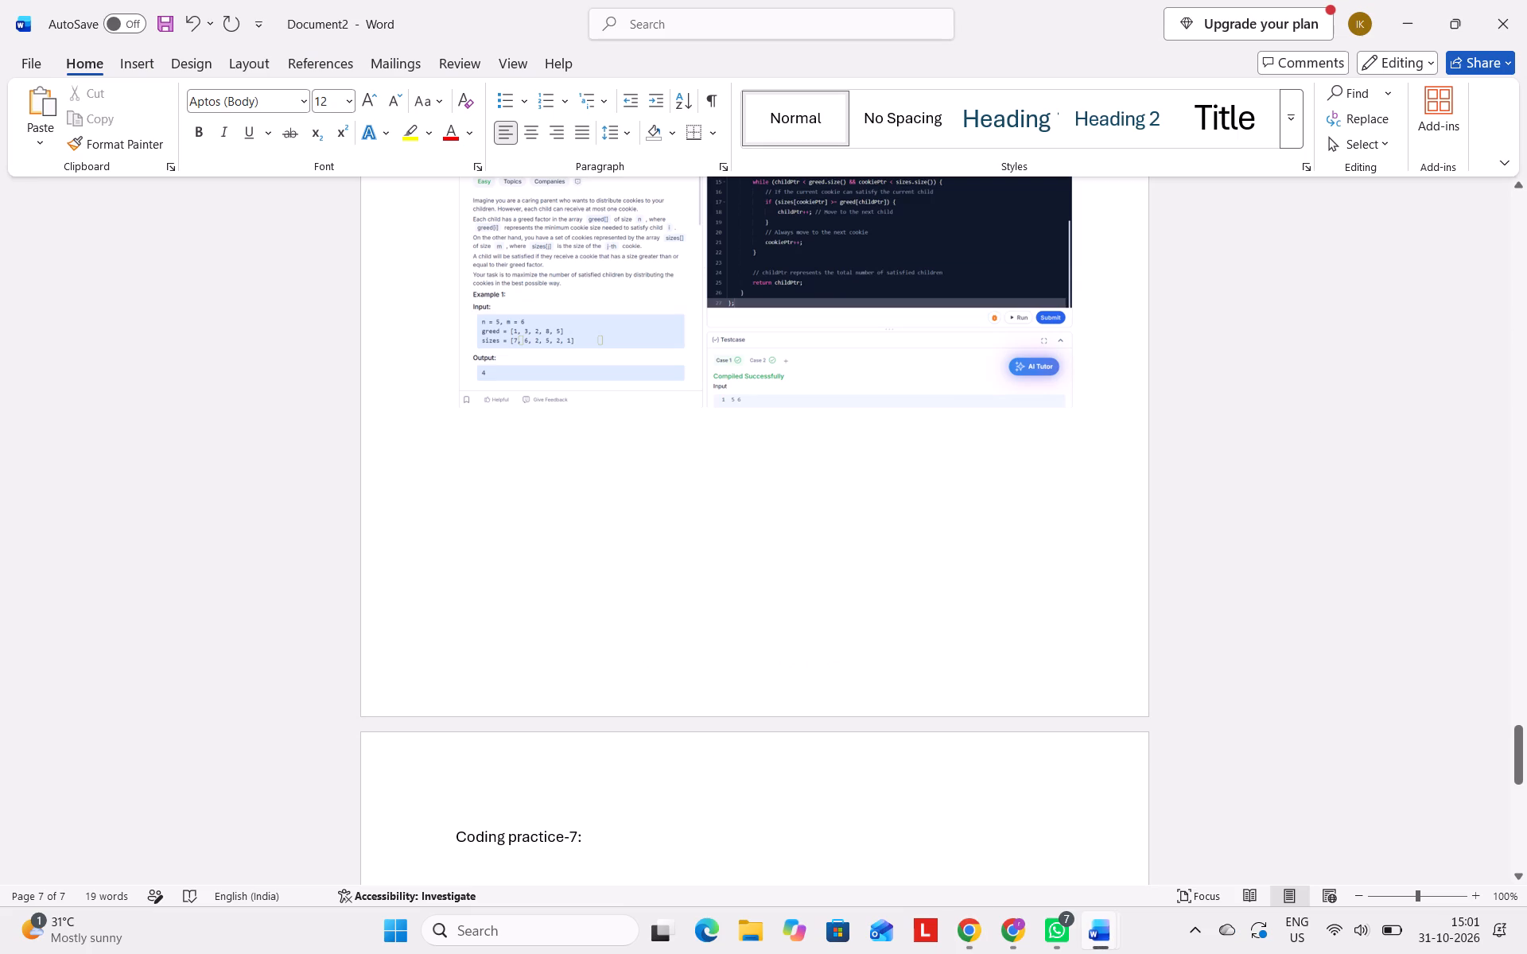
key("ctrl+v")
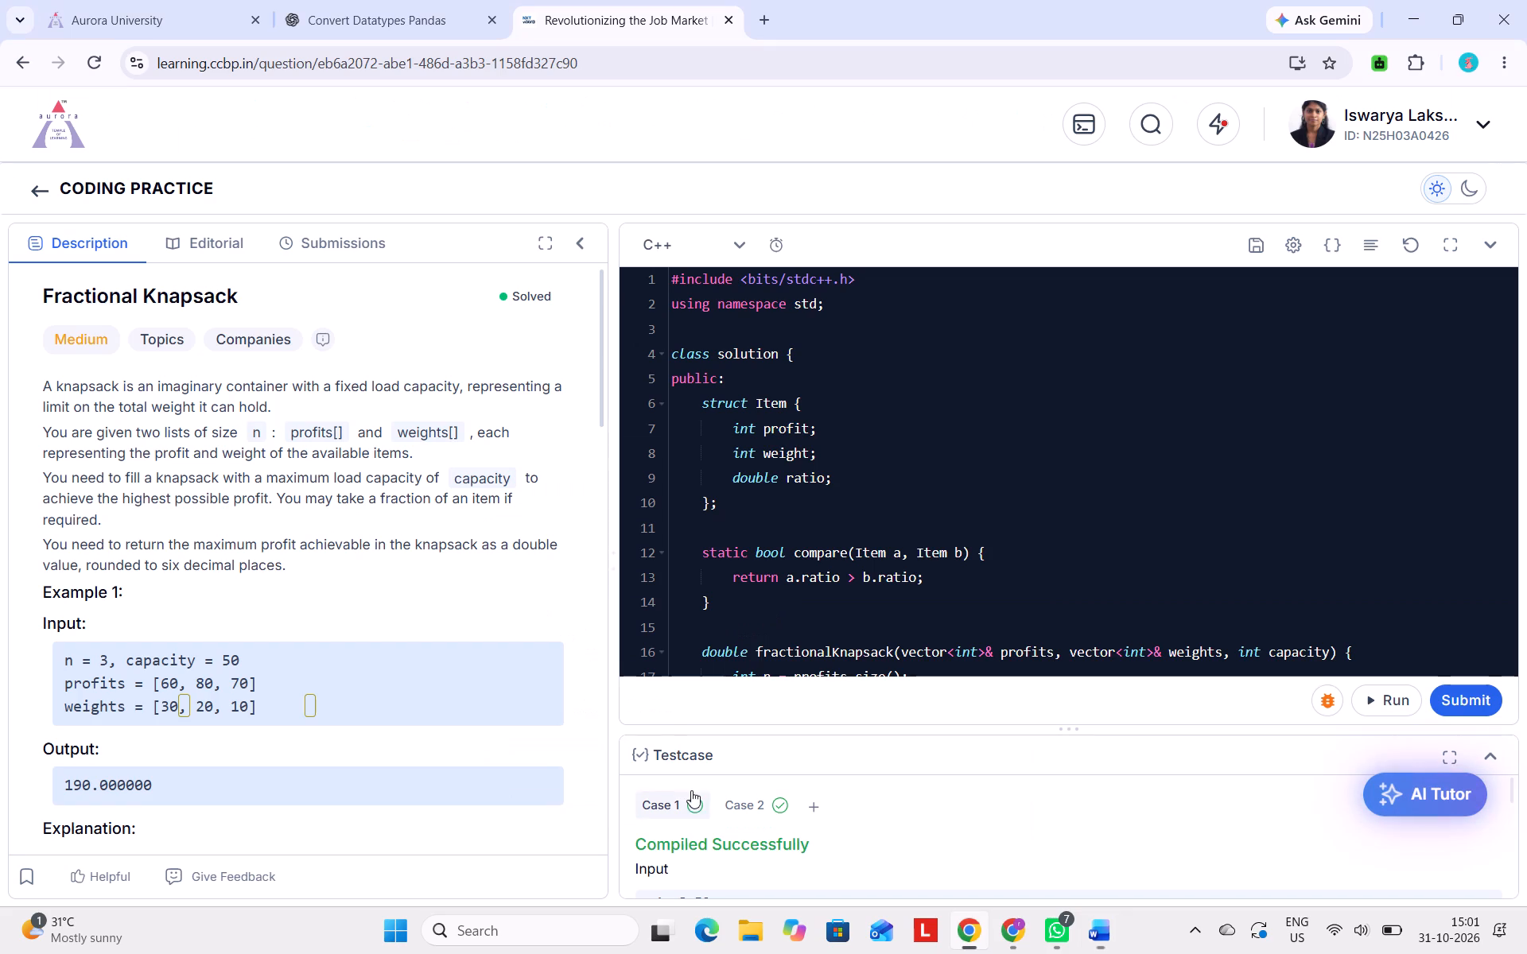
Capture the Fractional Knapsack page showing the middle of the code from line 16, and paste it below the first screenshot in Word.
scroll(719, 621, "down", 3)
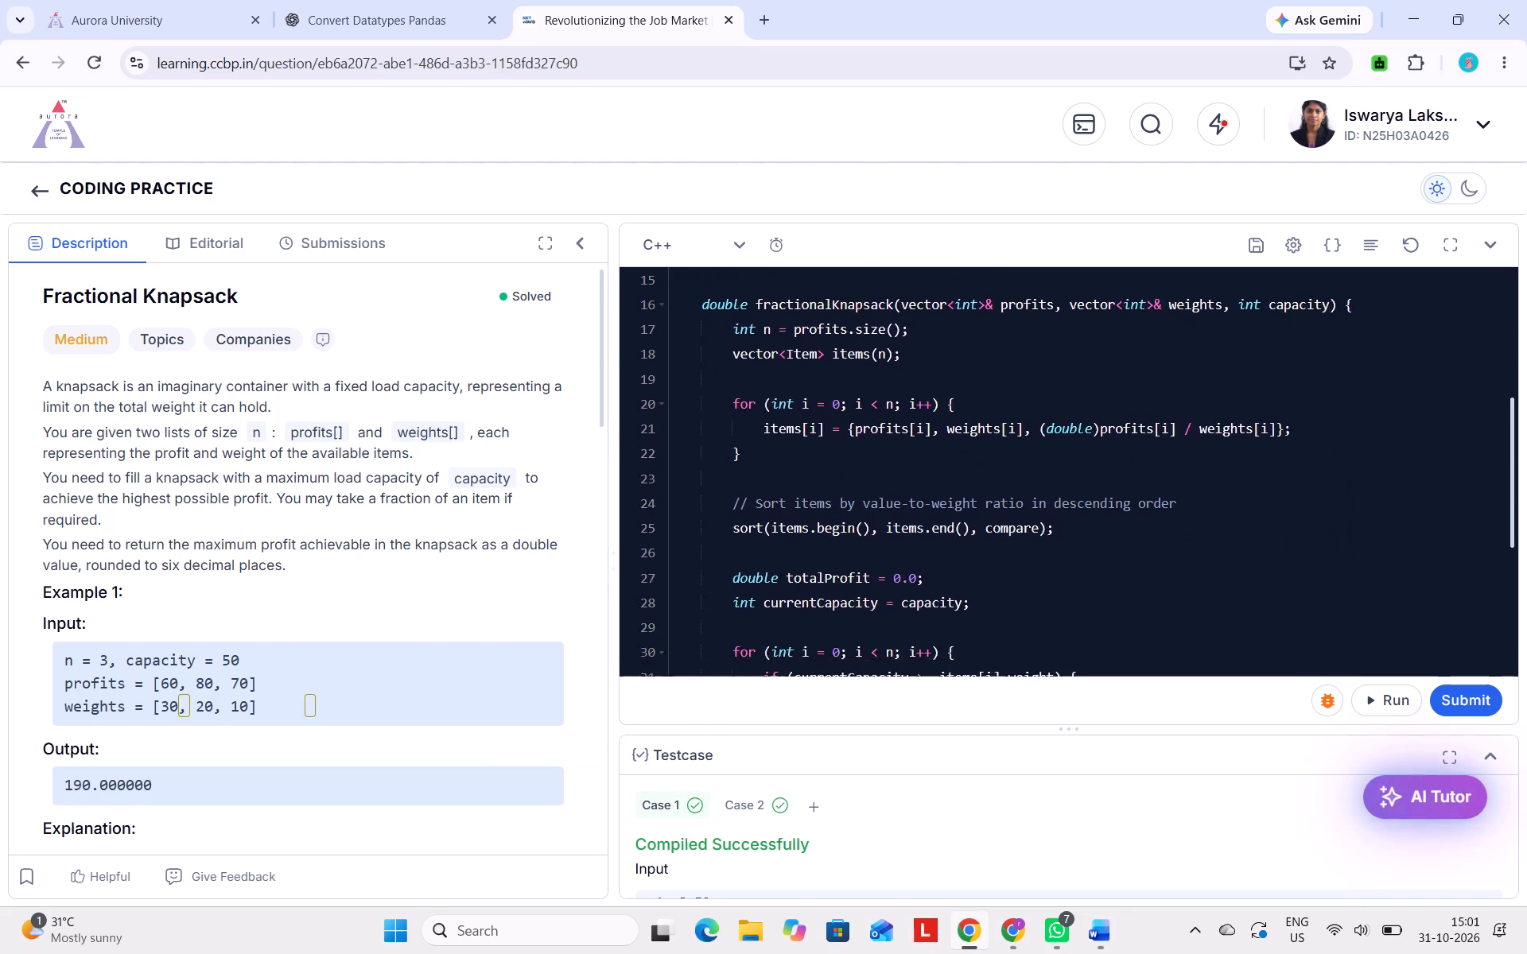
scroll(719, 621, "down", 2)
key("shift+super+s")
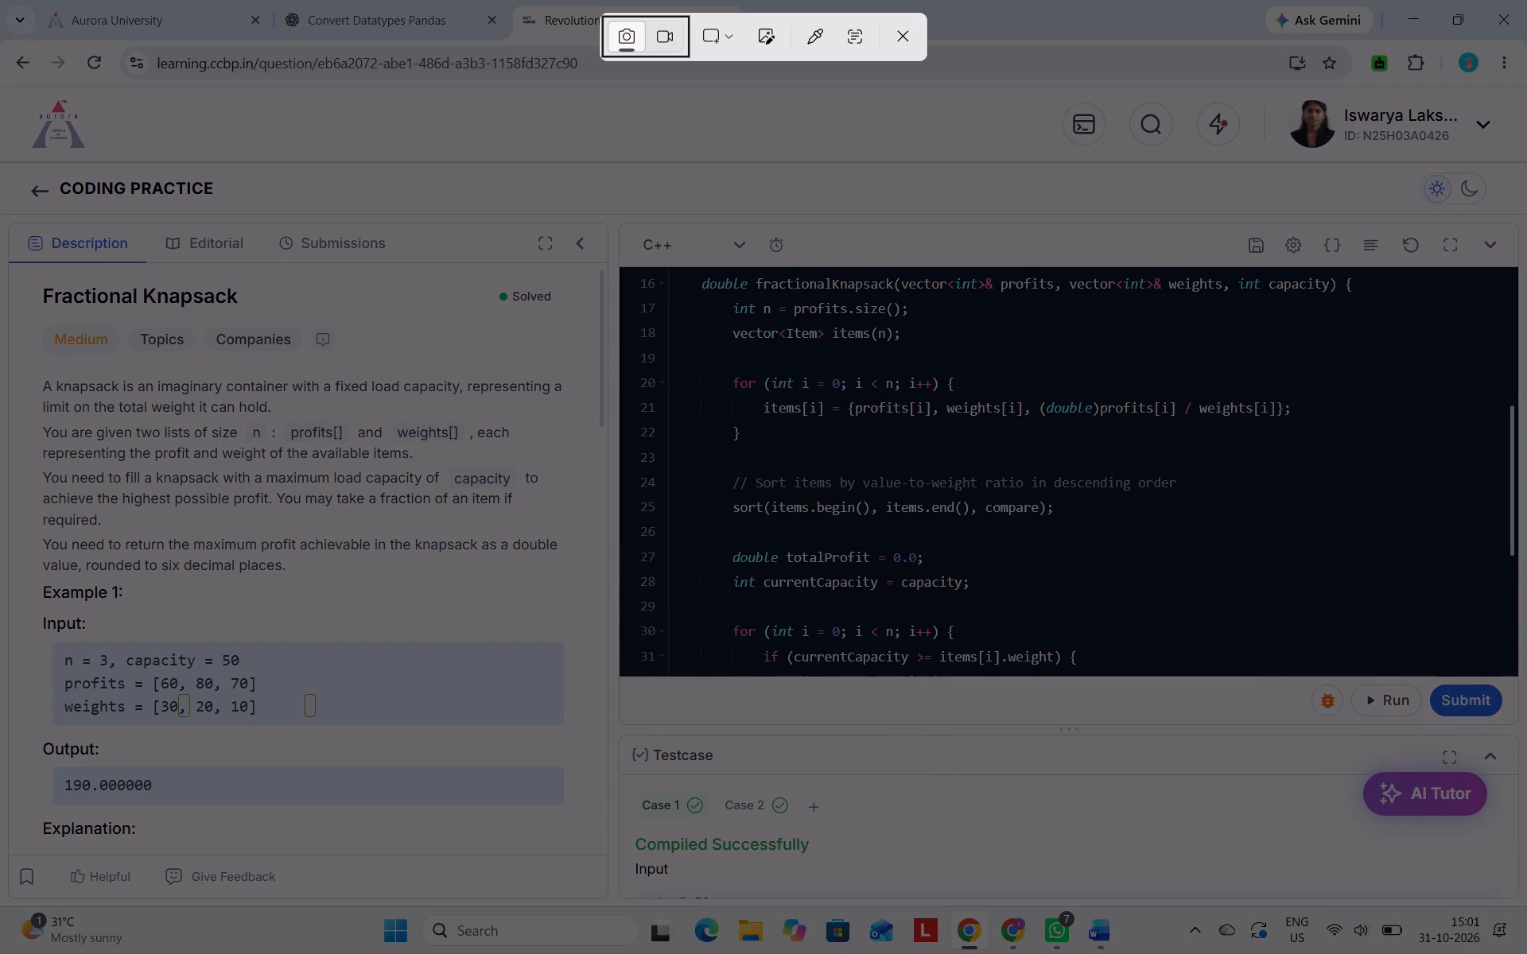
left_click_drag(0, 82, 1500, 906)
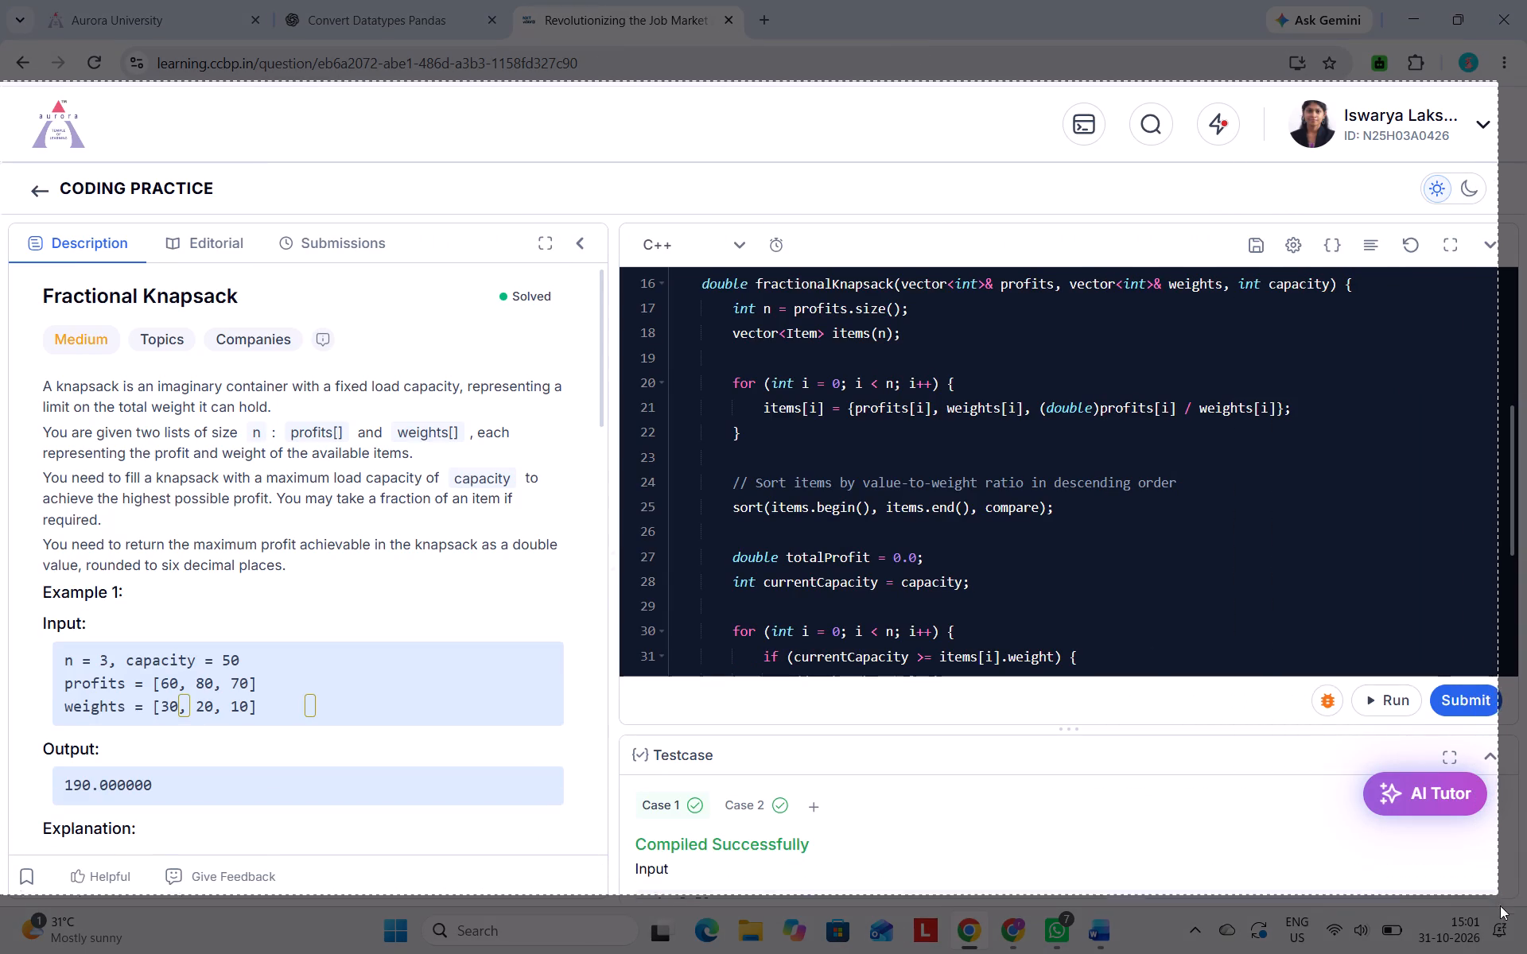
left_click_drag(1500, 906, 1522, 900)
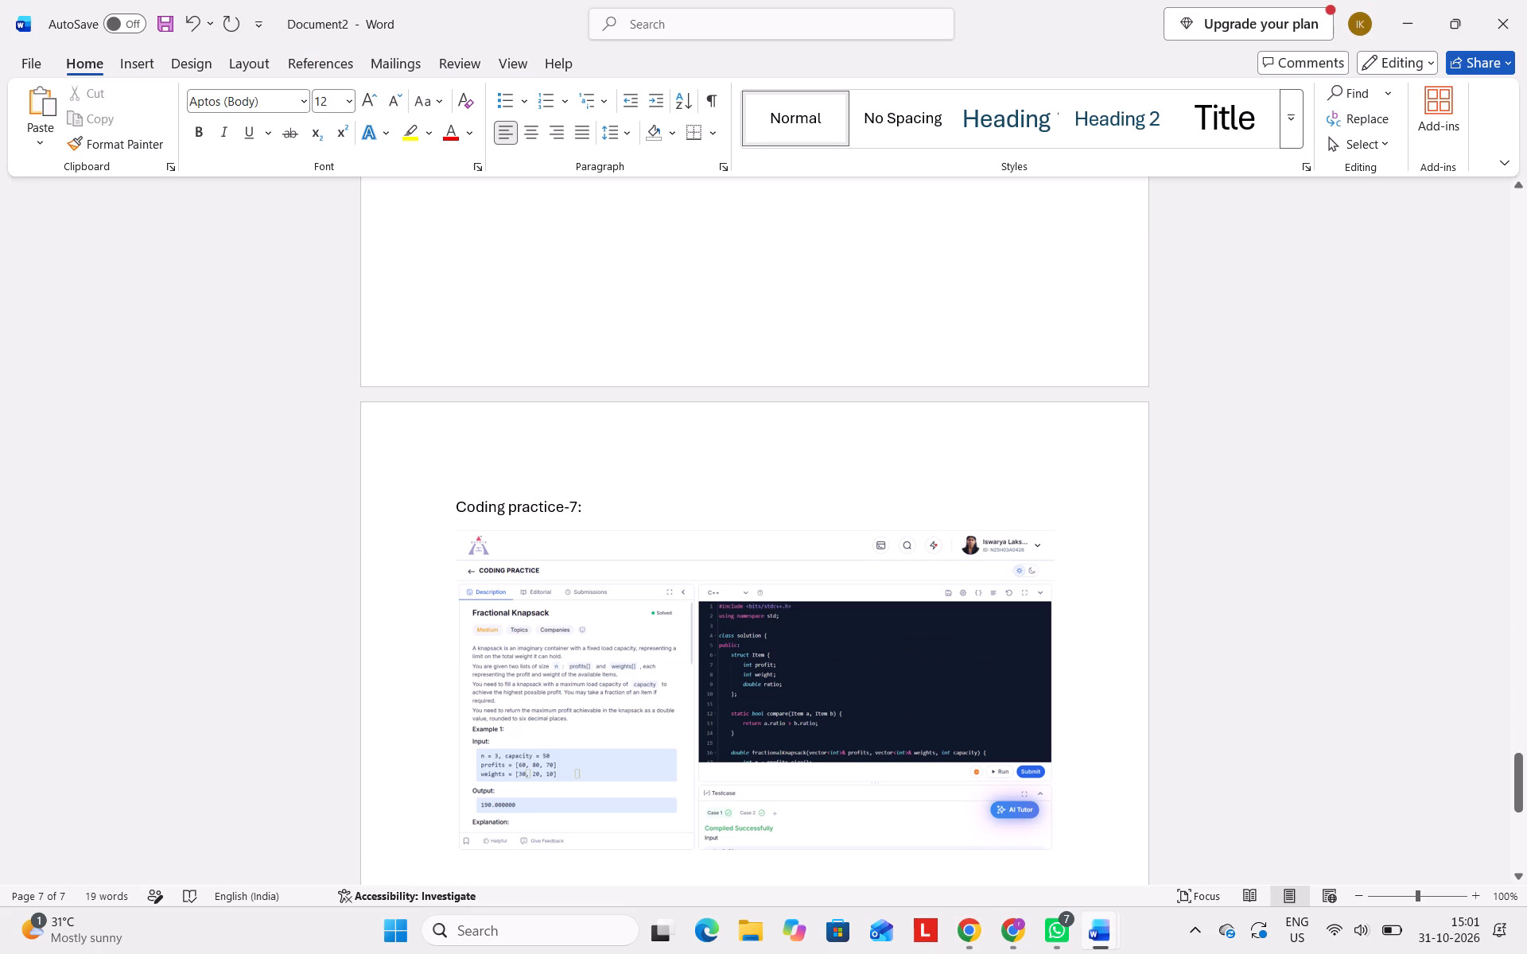
key("Return")
key("ctrl+v")
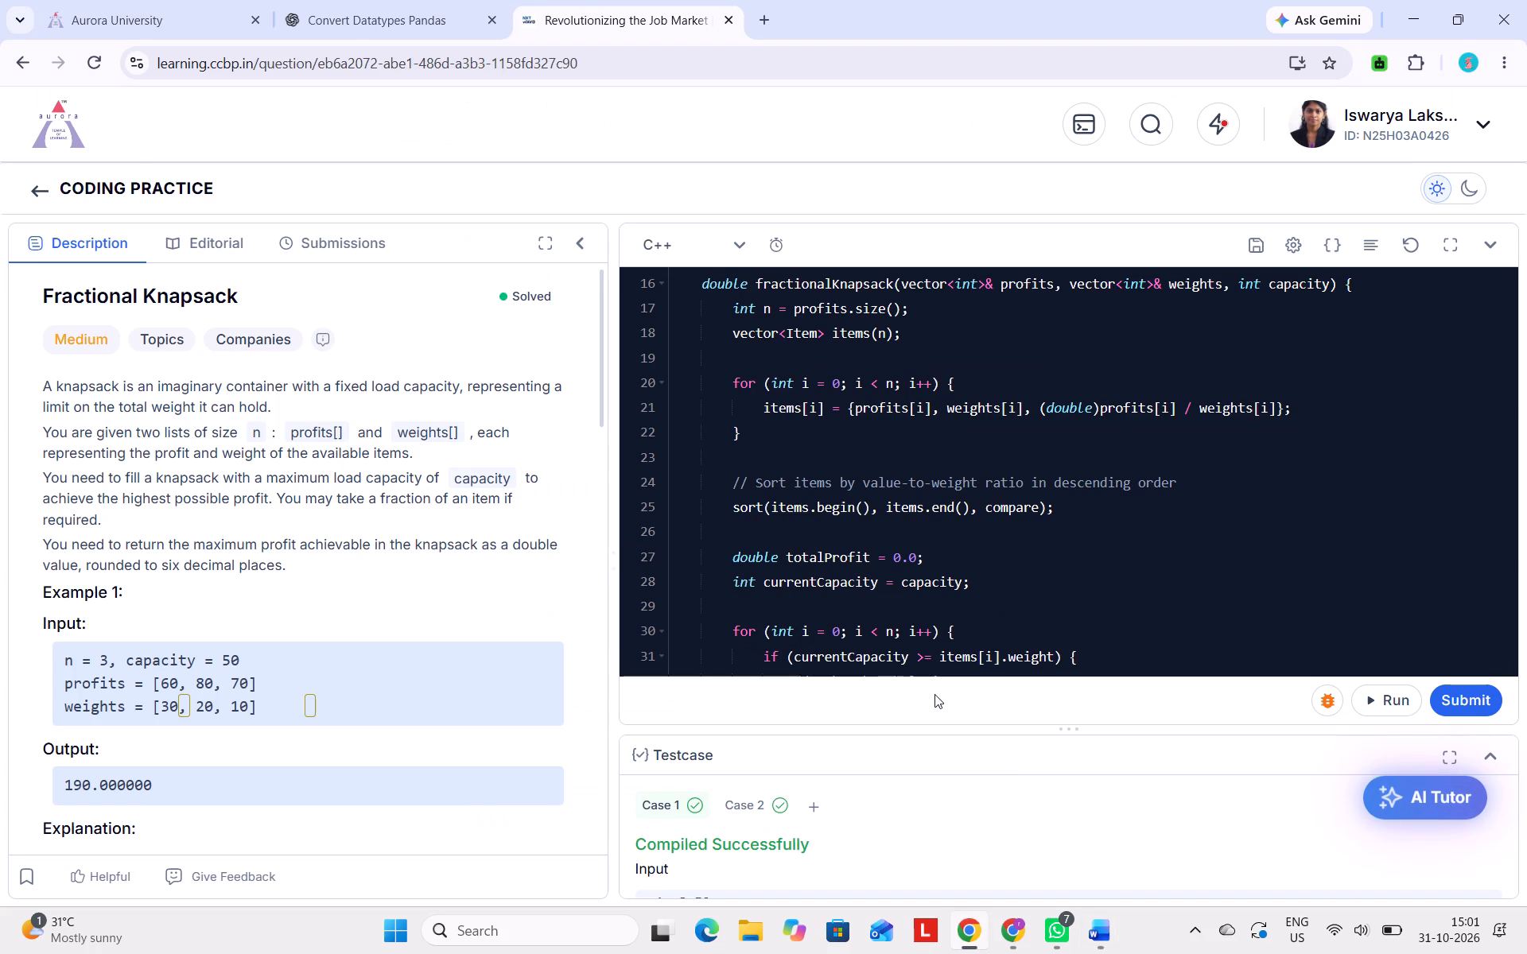
Capture the Fractional Knapsack page in Chrome with the end of the code, from line 30 onward, in view.
scroll(932, 632, "down", 5)
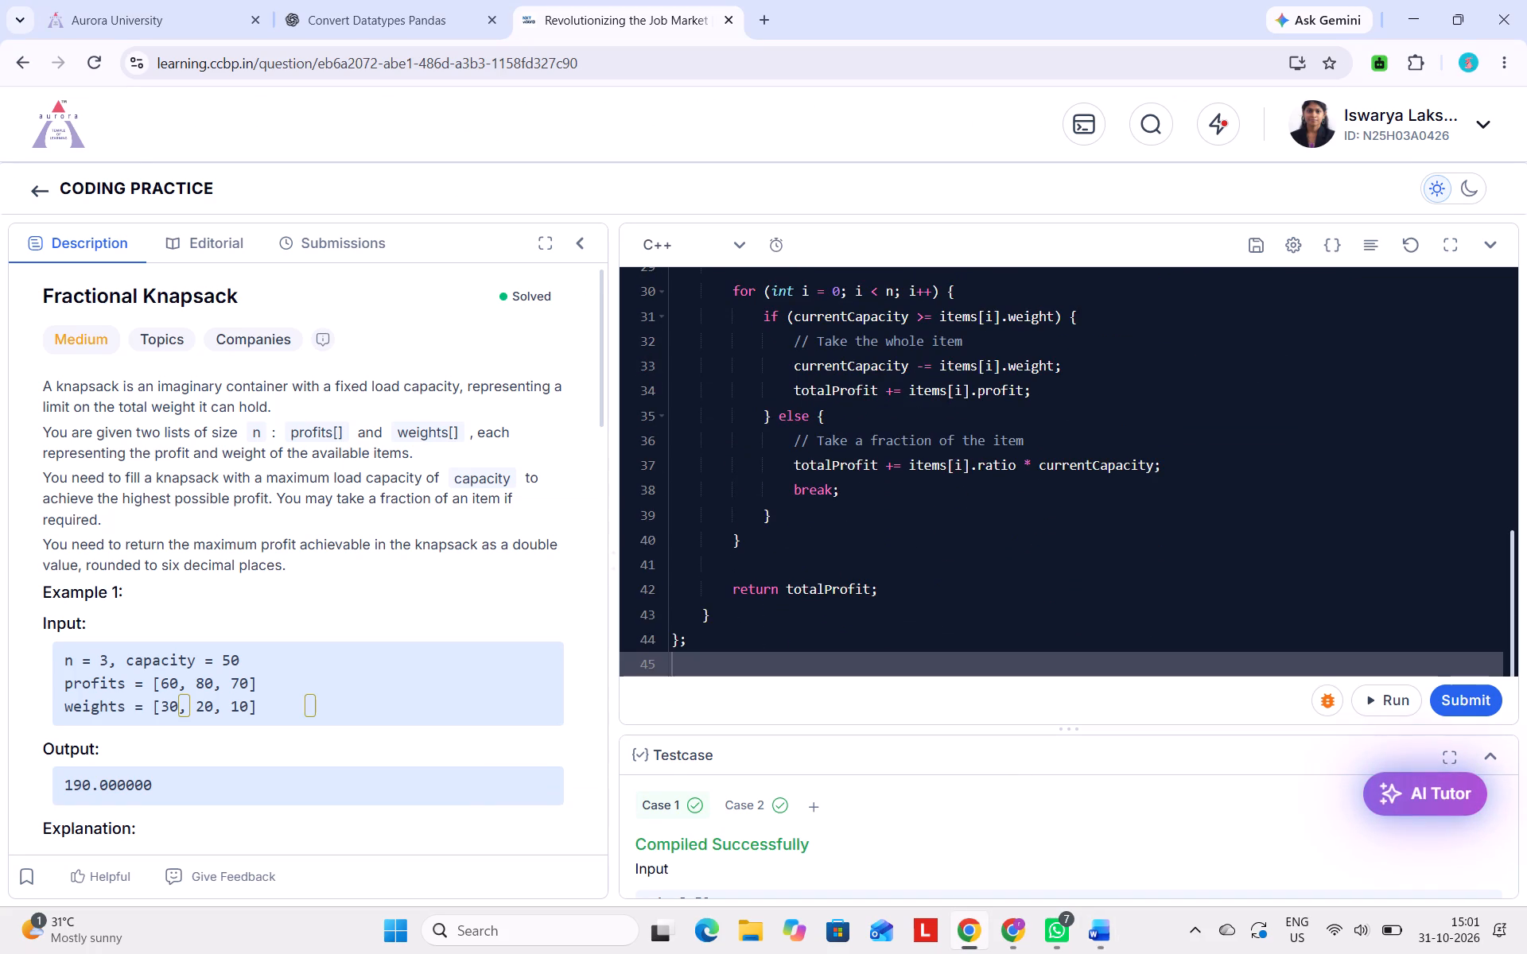
key("shift+super+s")
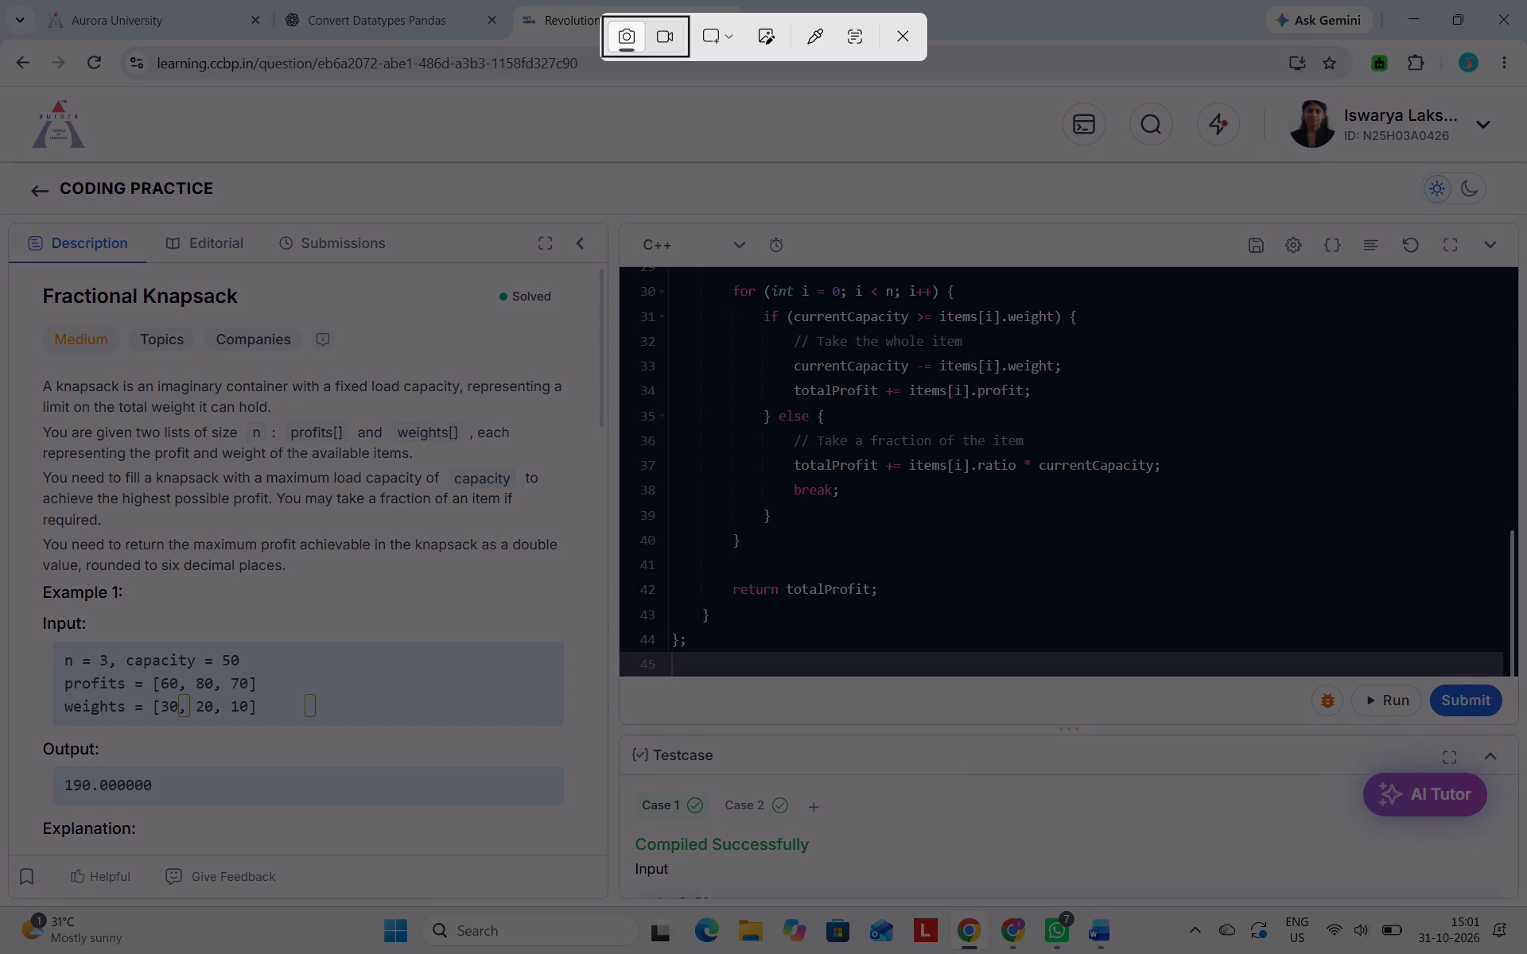
left_click_drag(0, 82, 1526, 906)
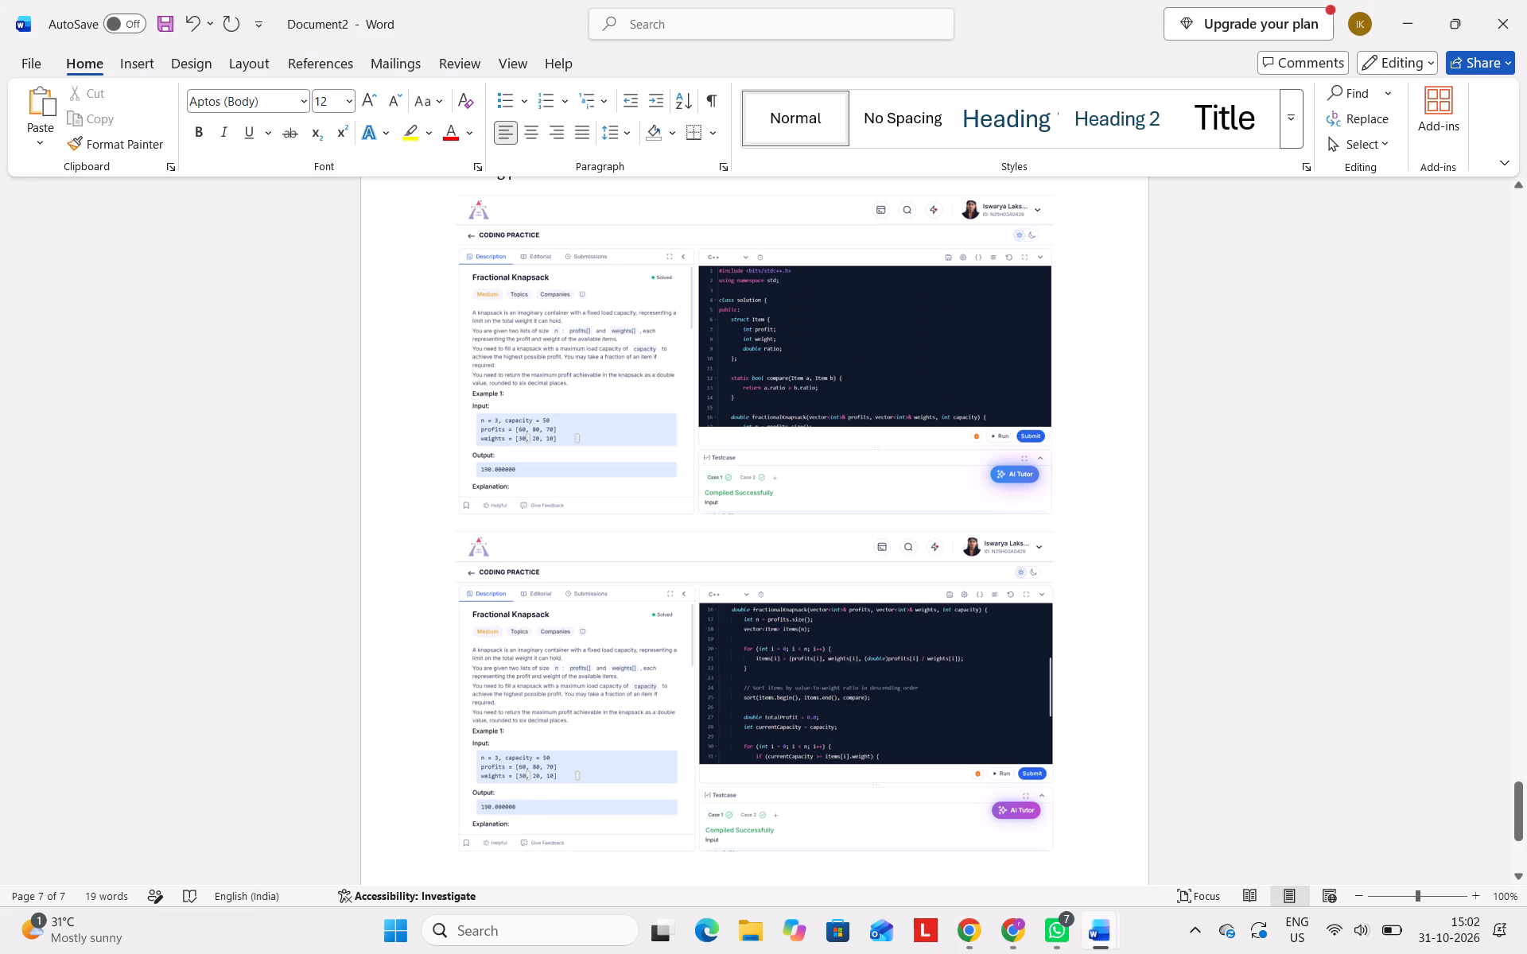
Shrink both Fractional Knapsack screenshots in Word proportionally to about four fifths of their width, leaving room for a third on the page.
left_click(1000, 784)
left_click_drag(456, 530, 481, 552)
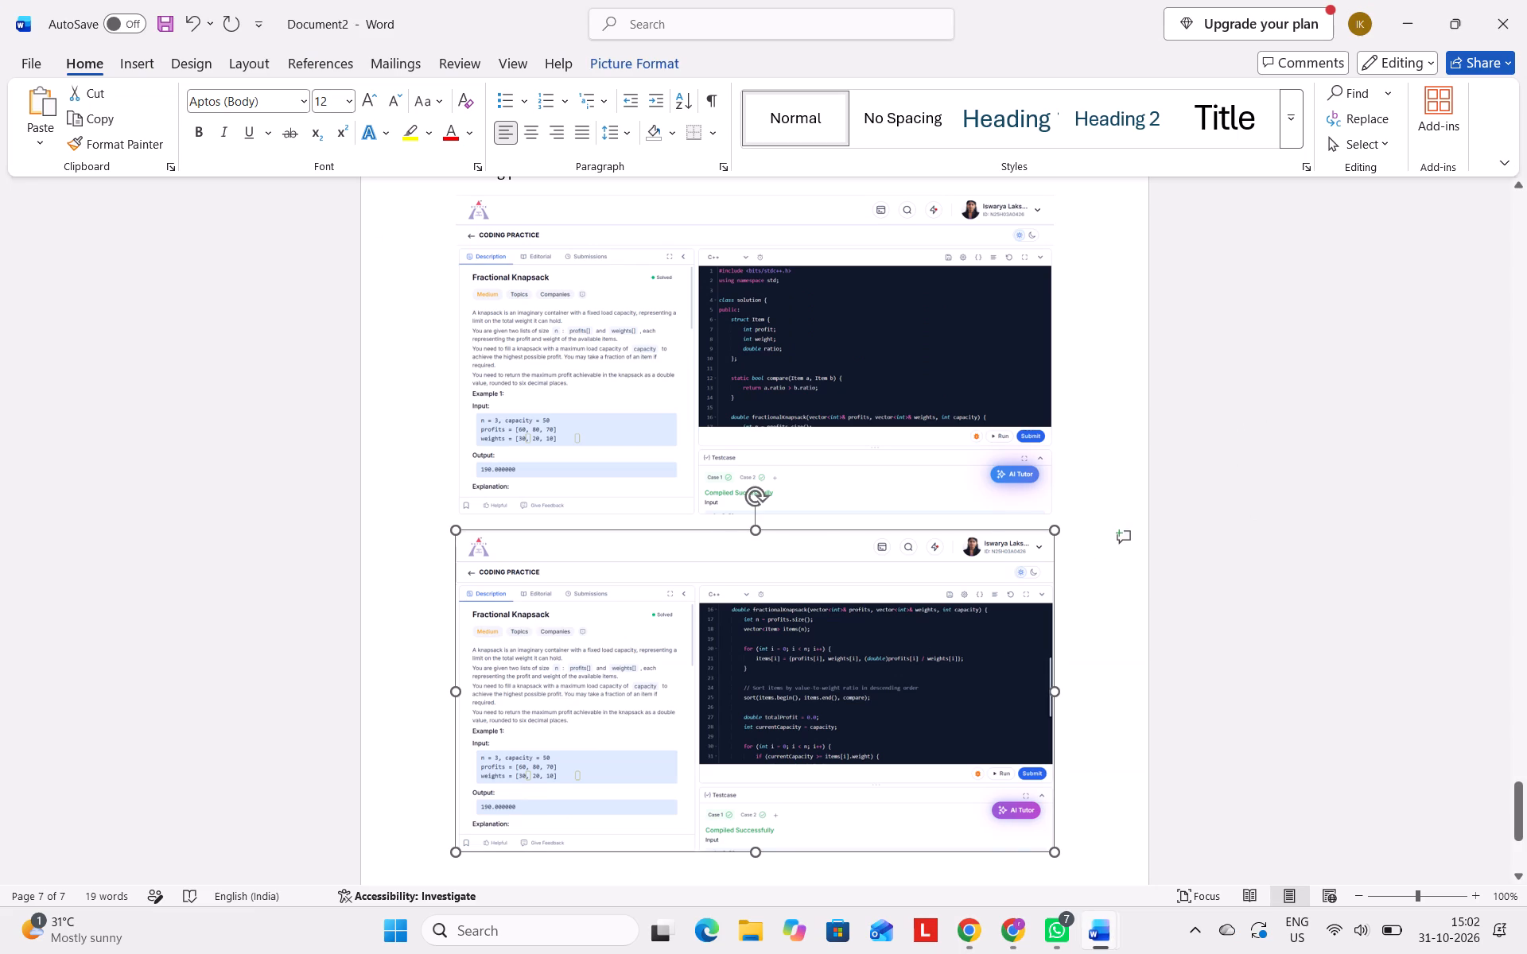
left_click_drag(481, 552, 557, 605)
left_click(538, 465)
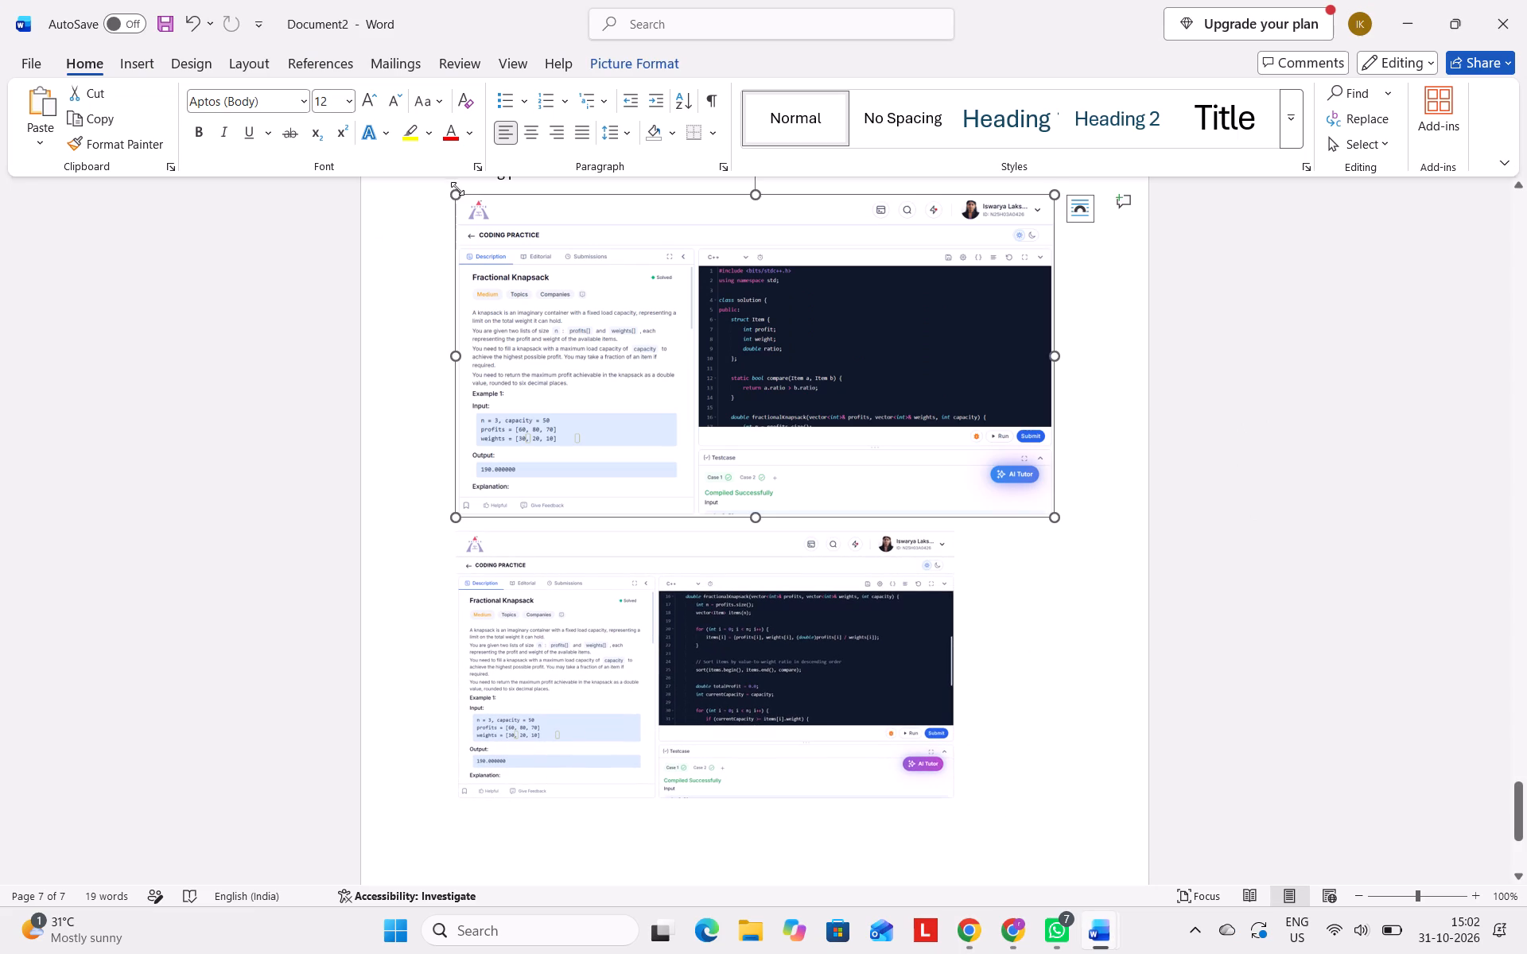
left_click_drag(453, 195, 565, 281)
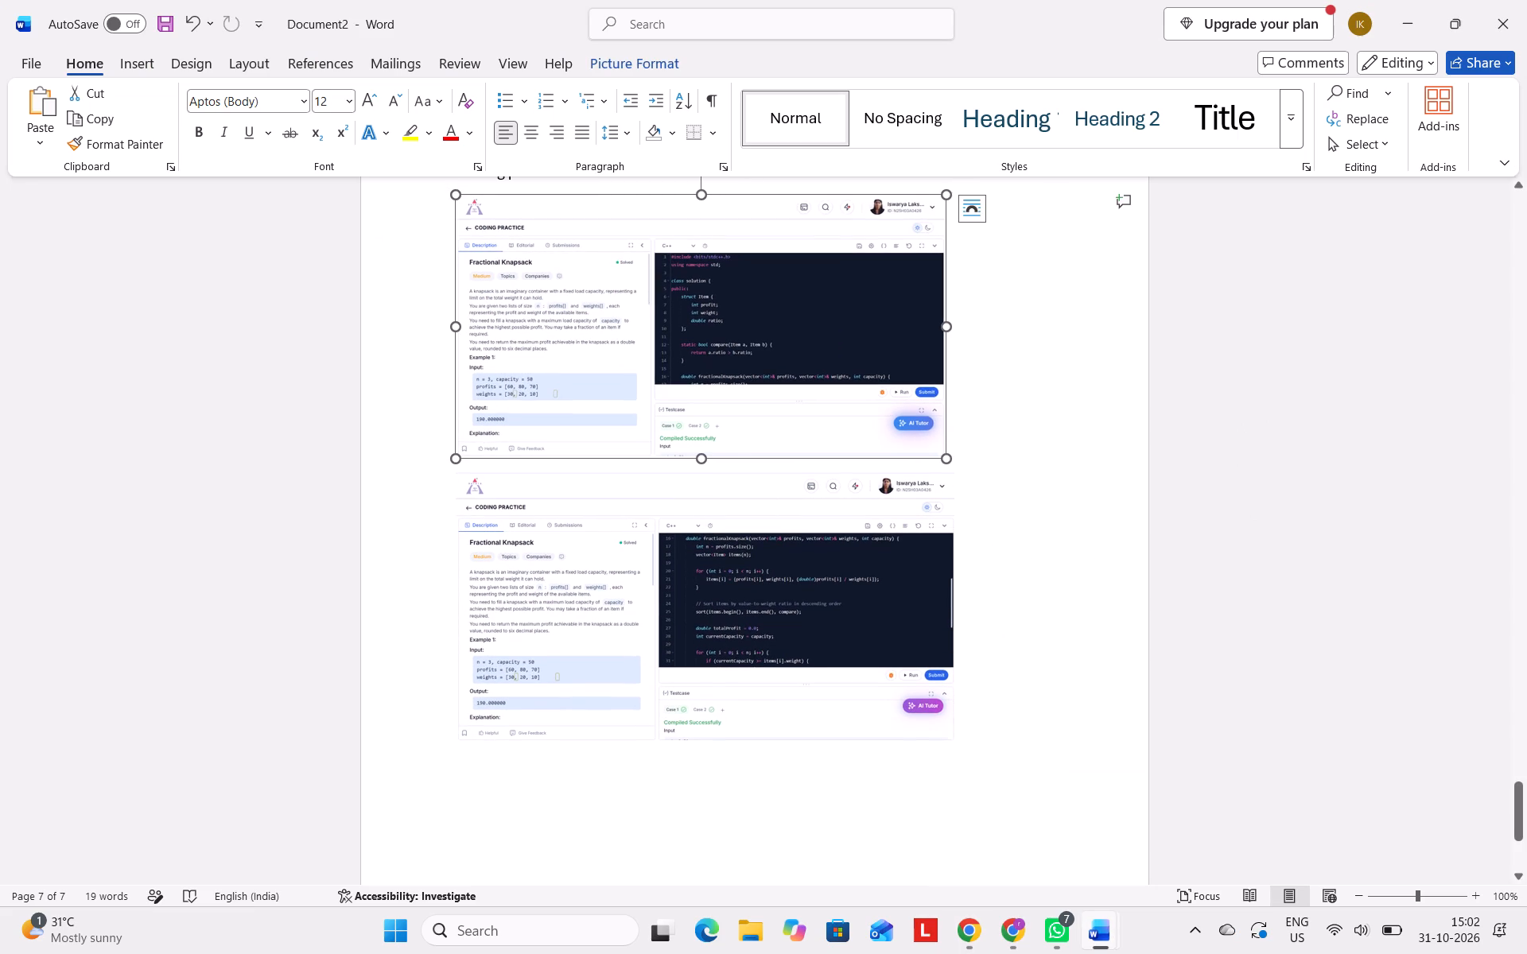
Paste the third Fractional Knapsack screenshot on a new line below the second and shrink it proportionally to about the same width.
left_click(969, 727)
key("Return")
key("ctrl+v")
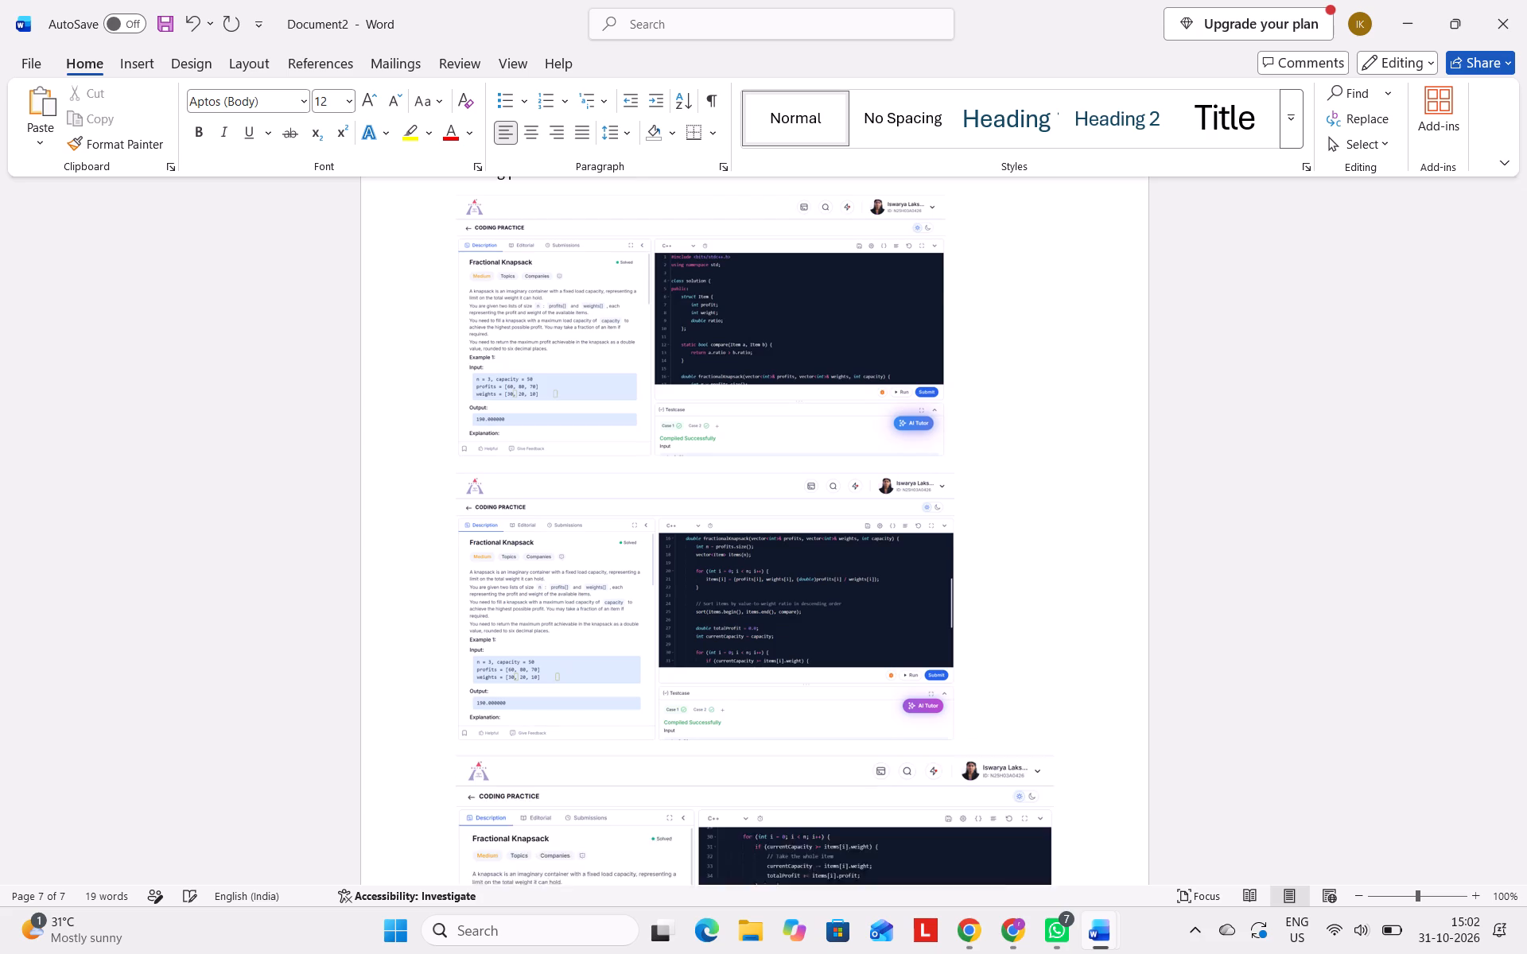
left_click(744, 733)
left_click_drag(458, 523, 563, 612)
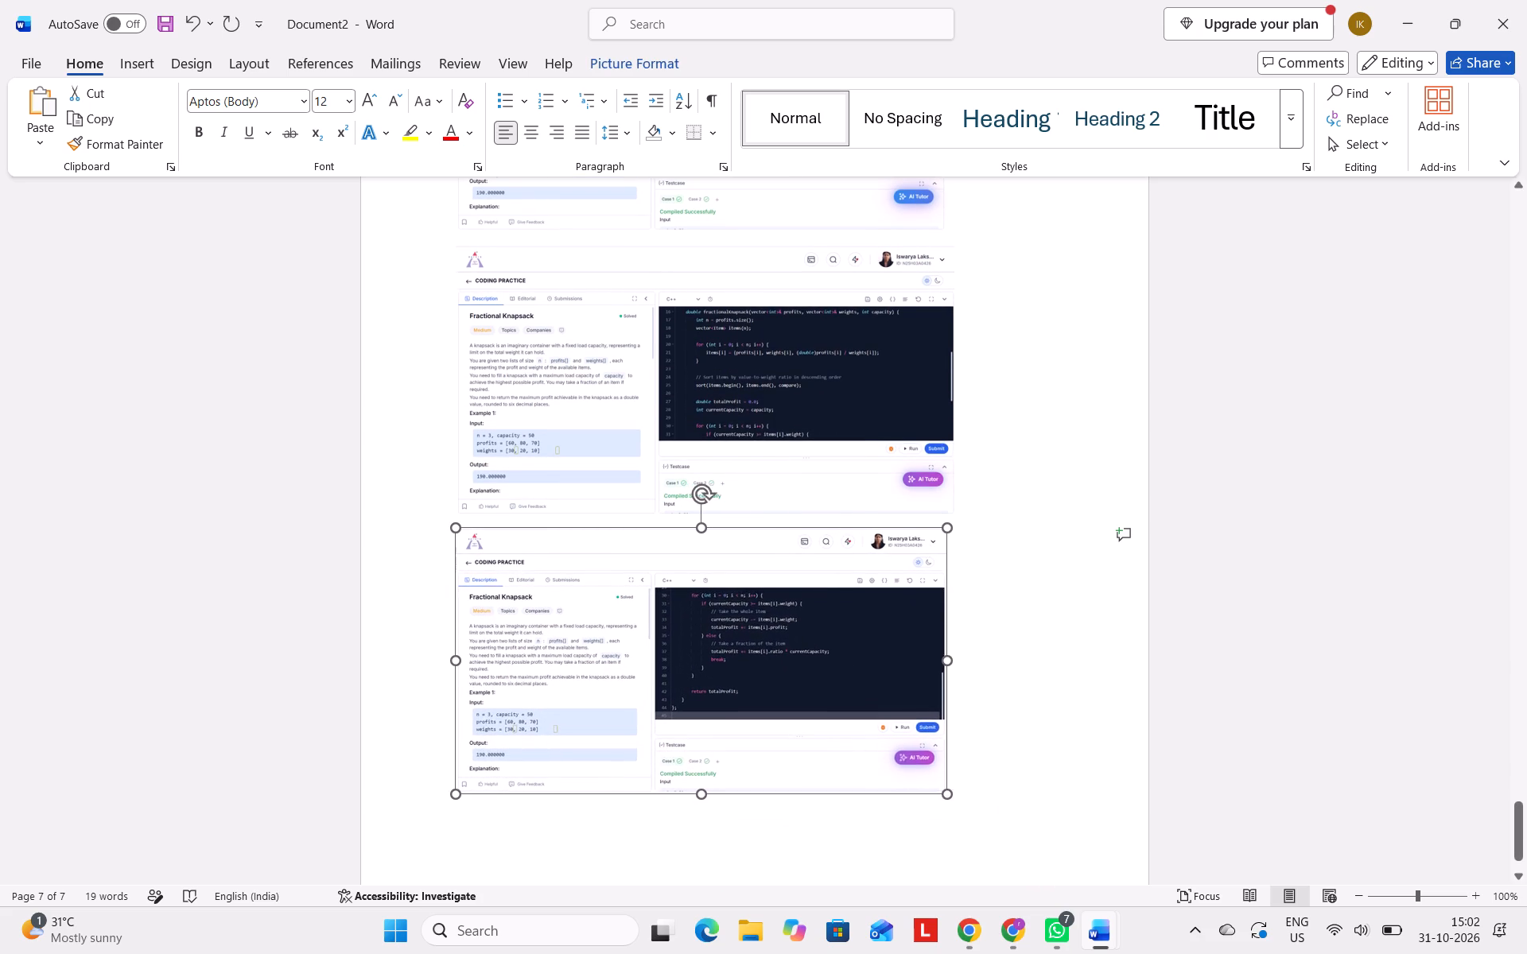
Add blank lines after the third screenshot and enter the heading "Coding practice – 8:" on the following page, with a new line beneath.
scroll(563, 612, "down", 5)
left_click(1061, 830)
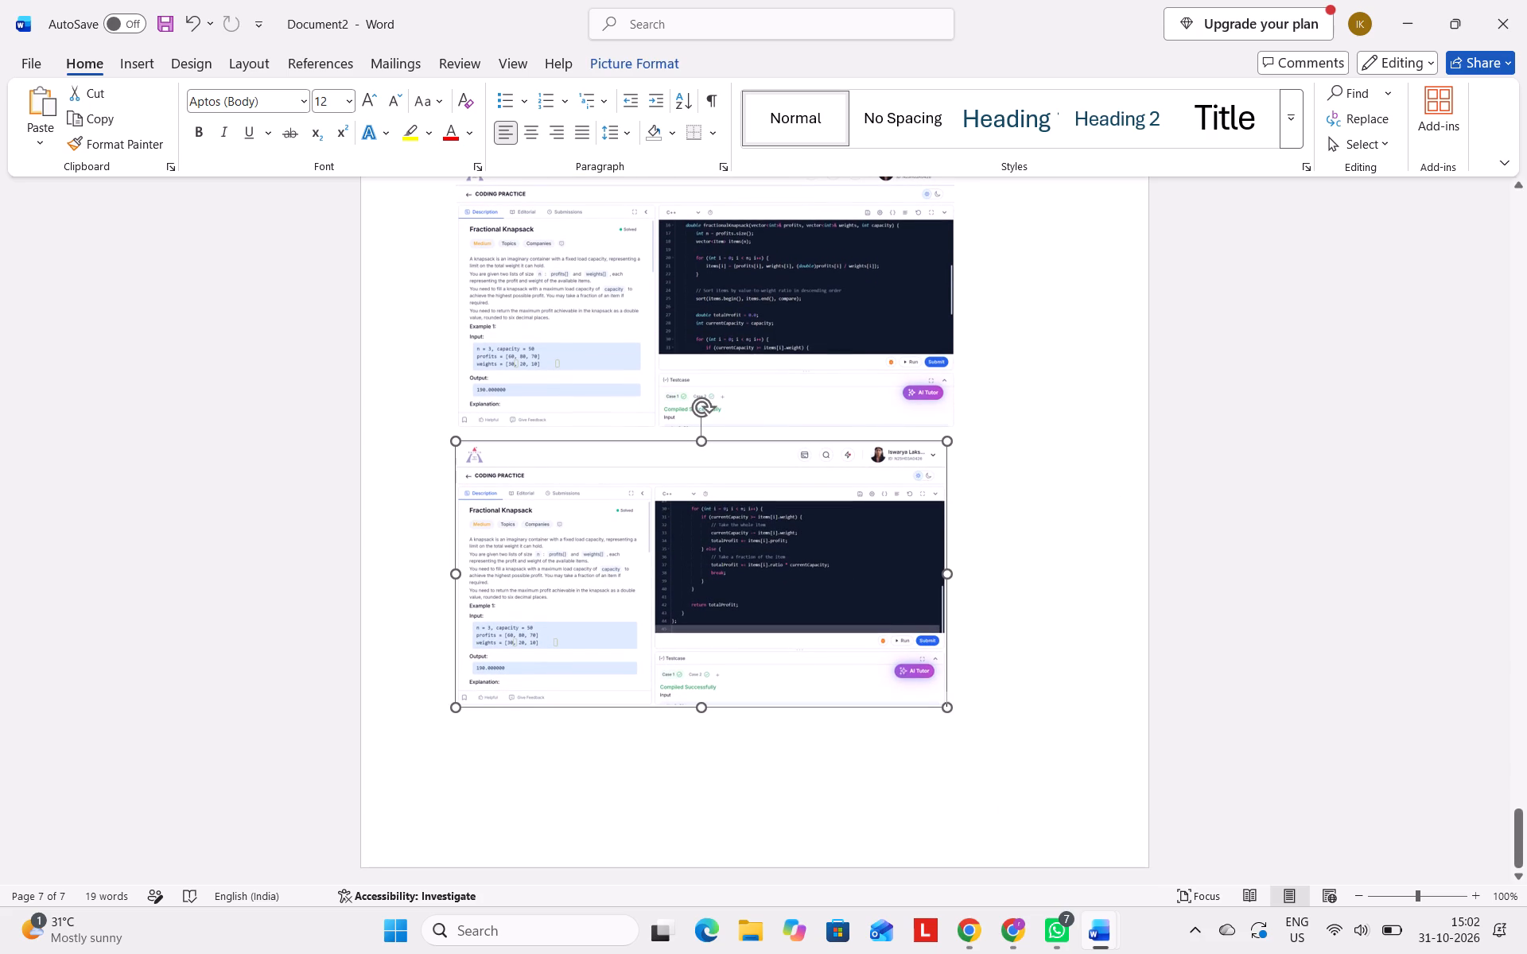
key("Return")
key("Return")
key("Return")
type("coding prac")
type("ticec-")
key("BackSpace")
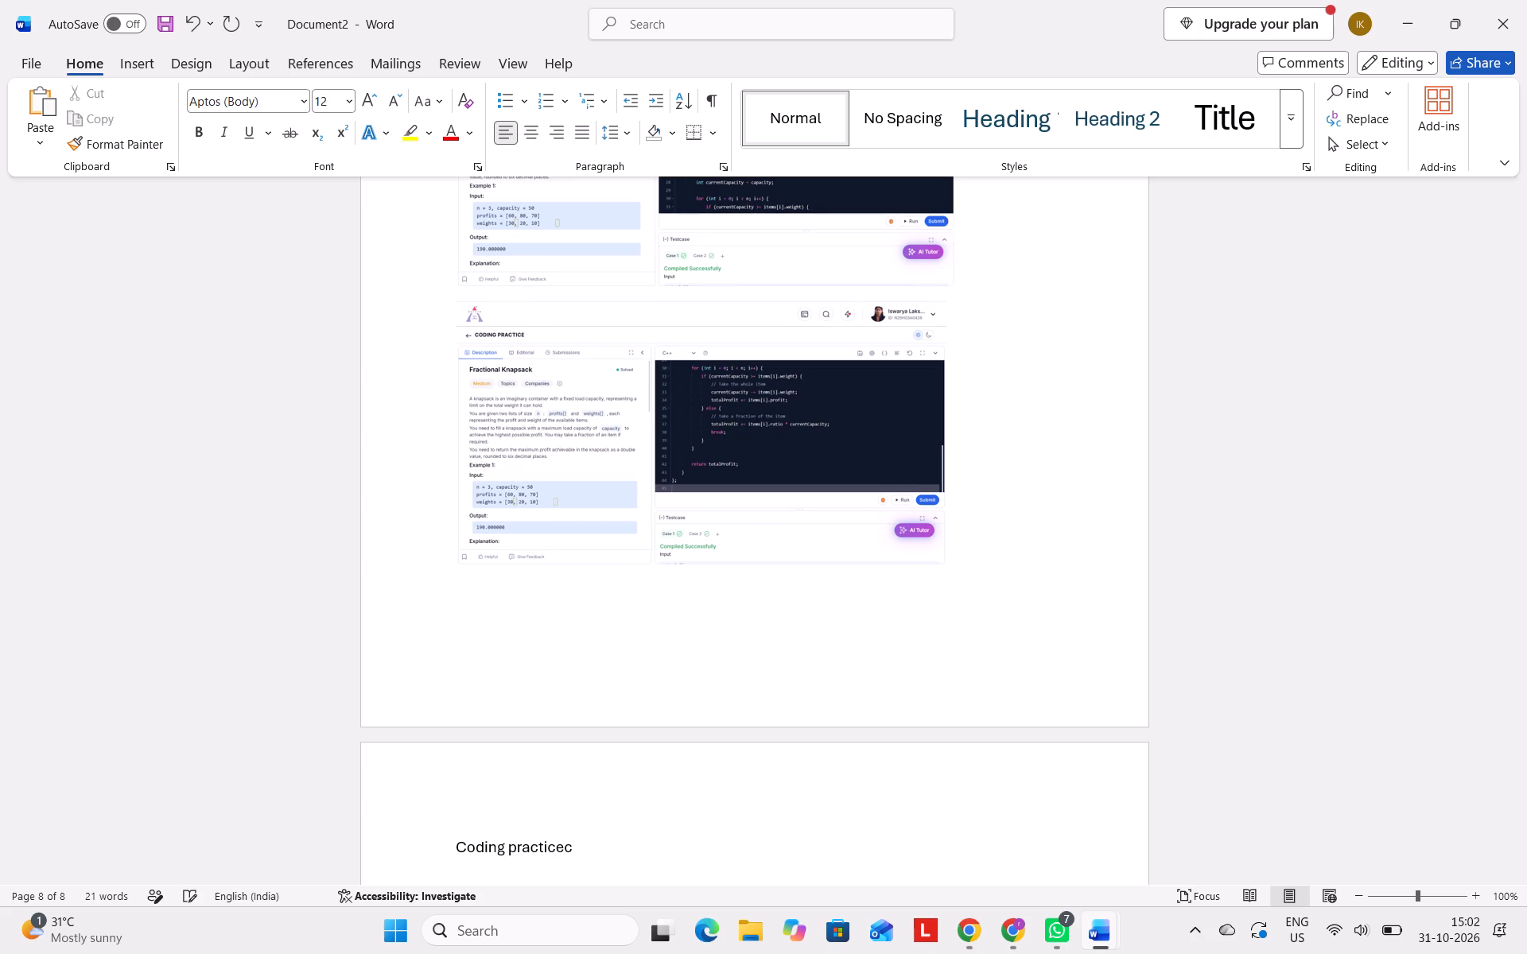
key("BackSpace")
key("space")
type("- 8")
key("shift+colon")
key("Return")
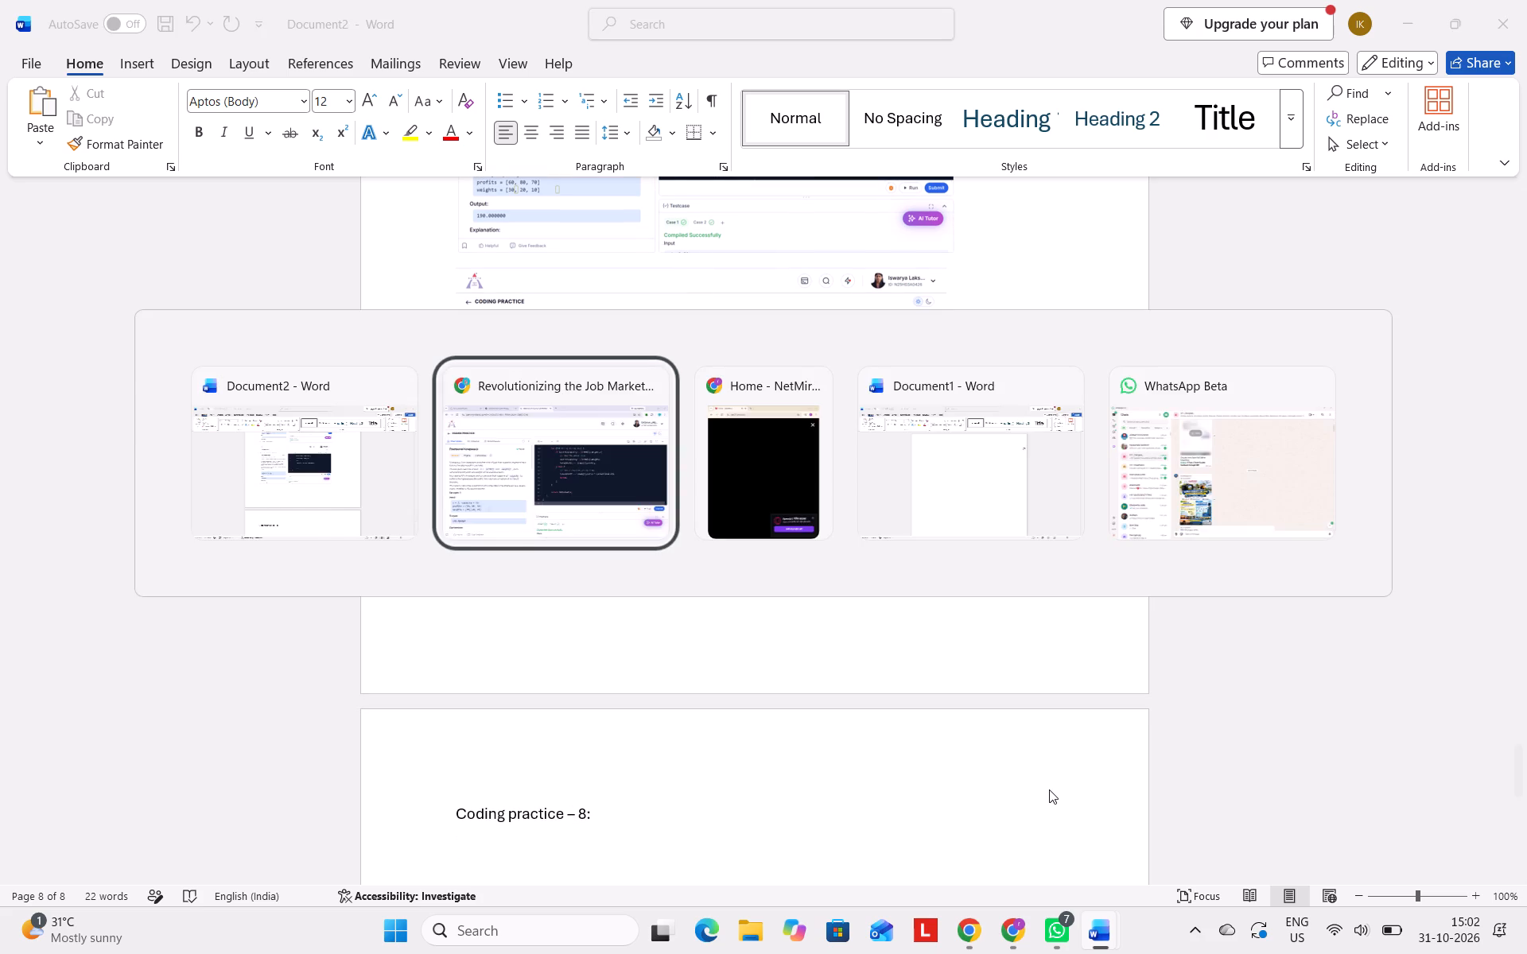
In Chrome, return to the question list, open the Insert Interval problem and run its code against the sample test cases.
left_click(37, 186)
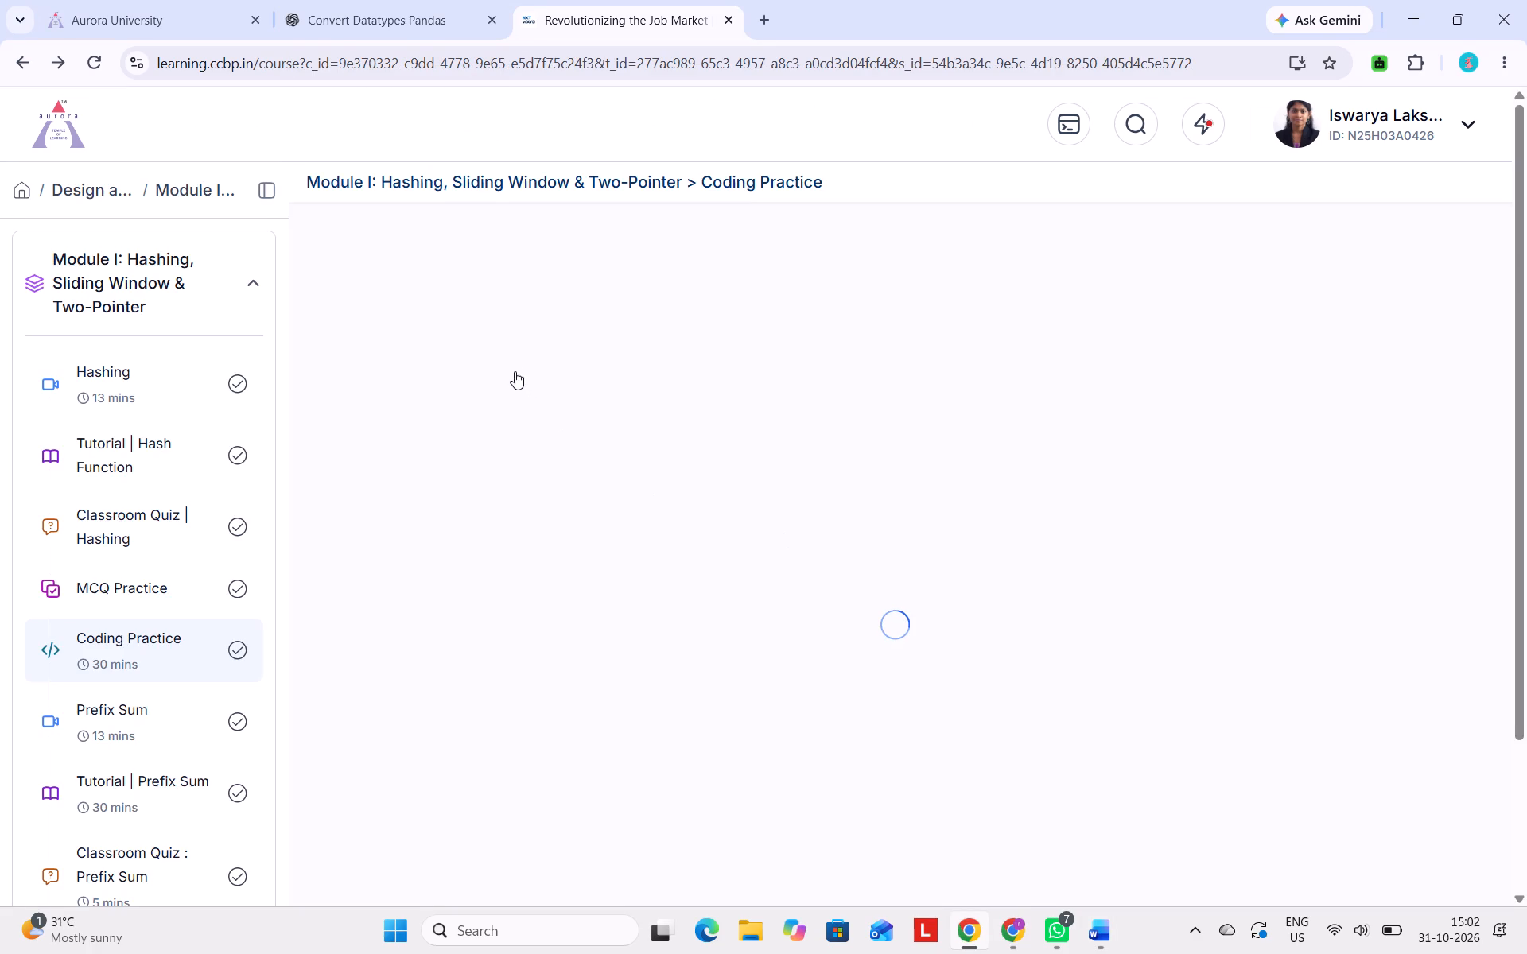
scroll(565, 851, "down", 1)
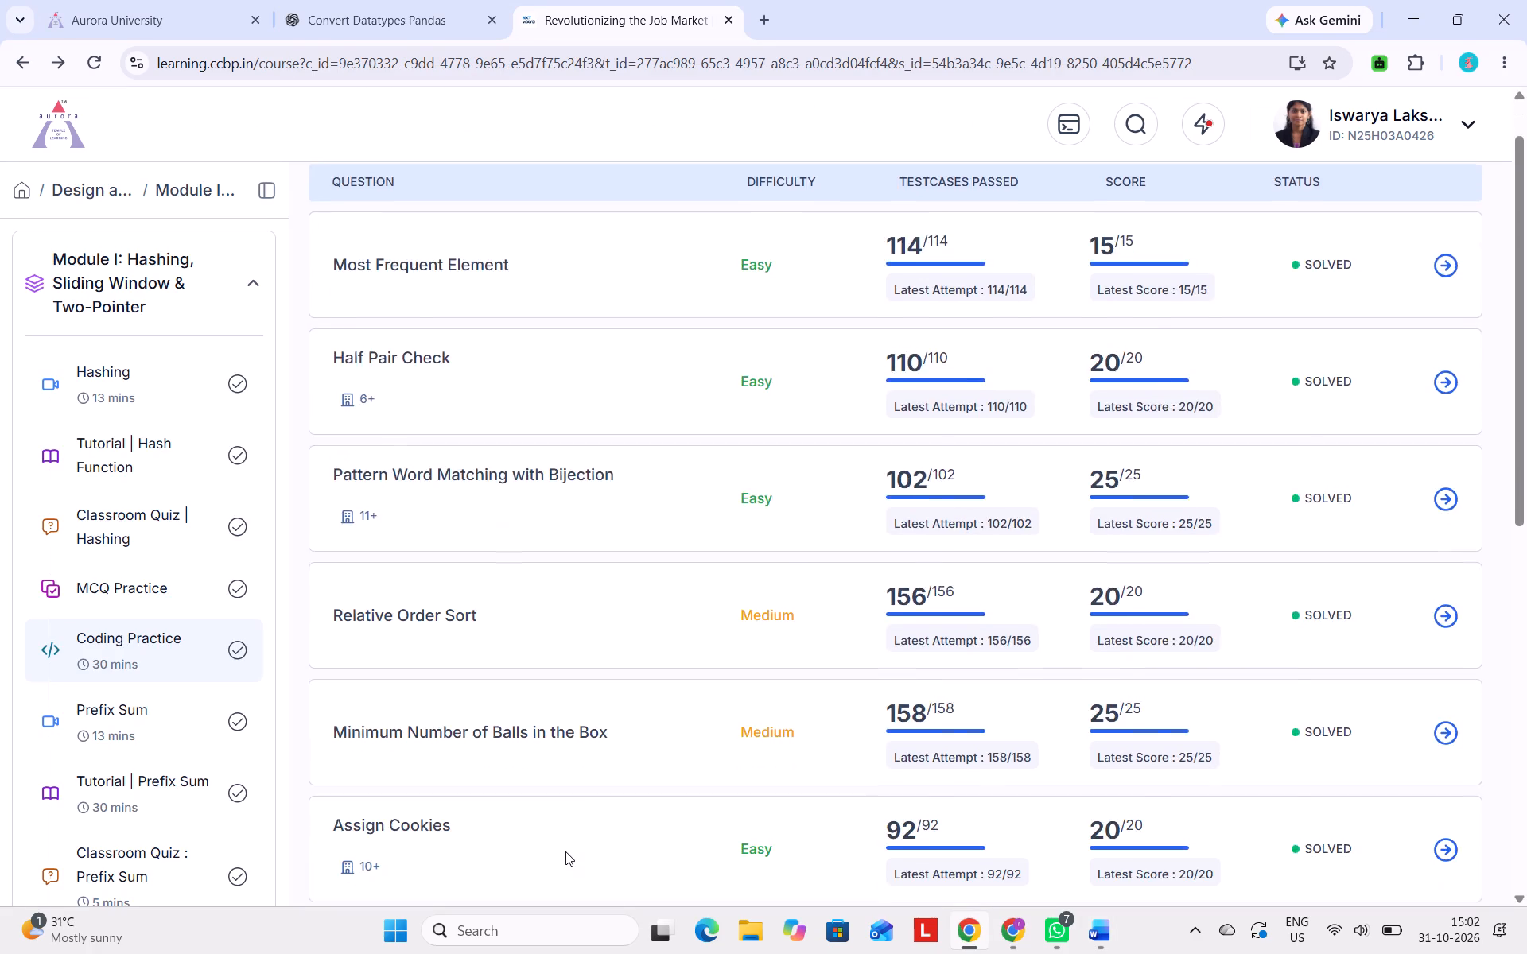
scroll(565, 851, "down", 5)
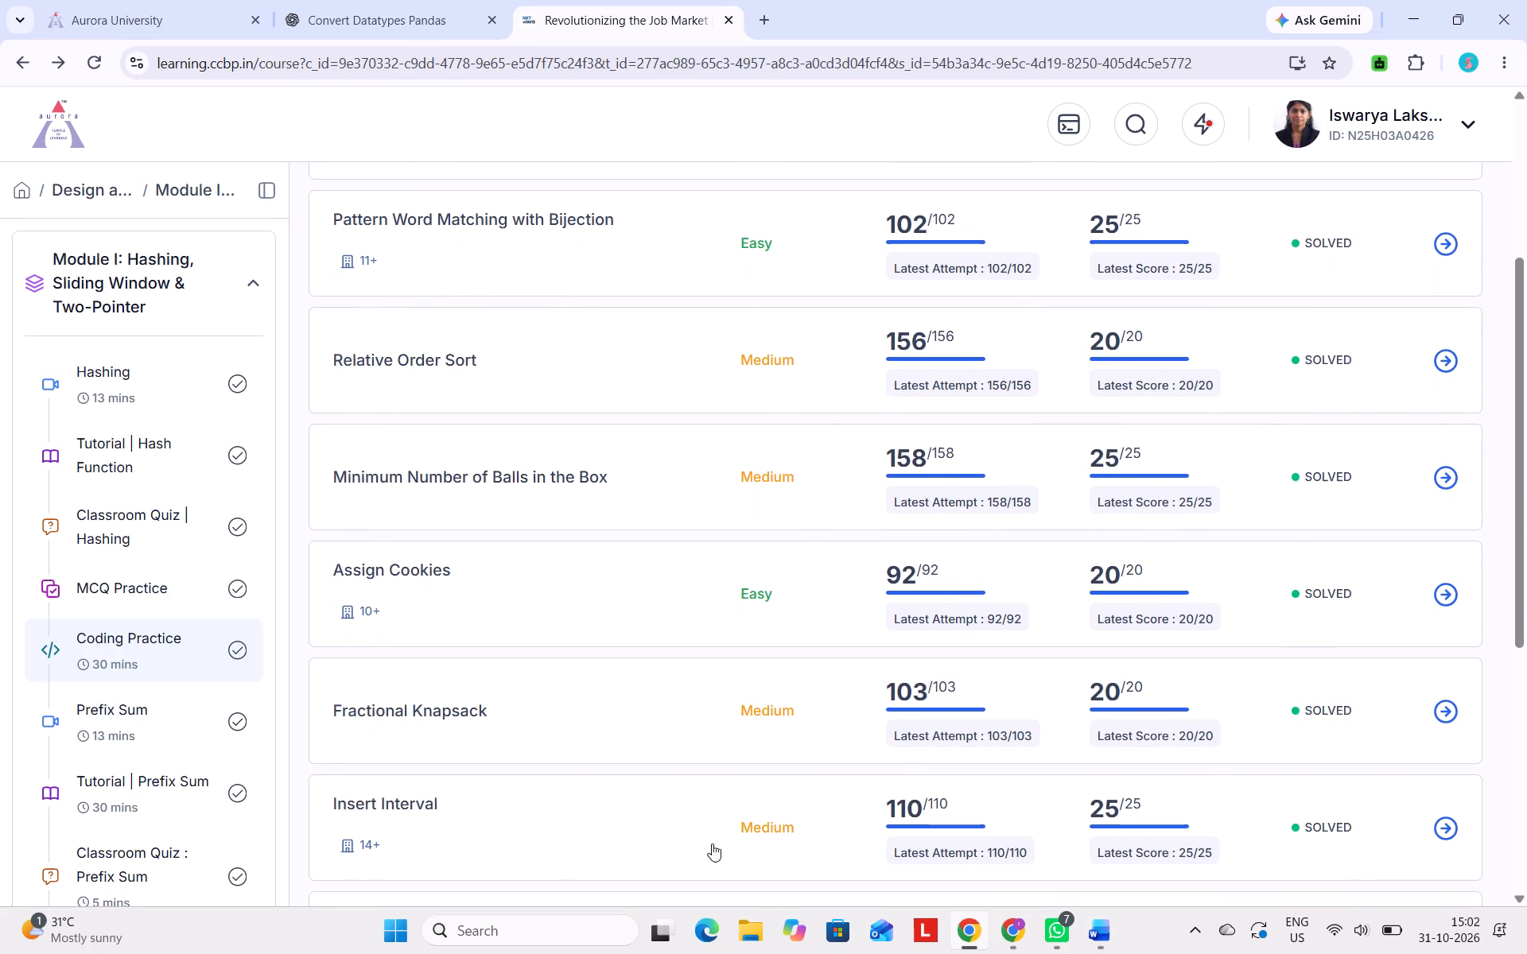
left_click(763, 838)
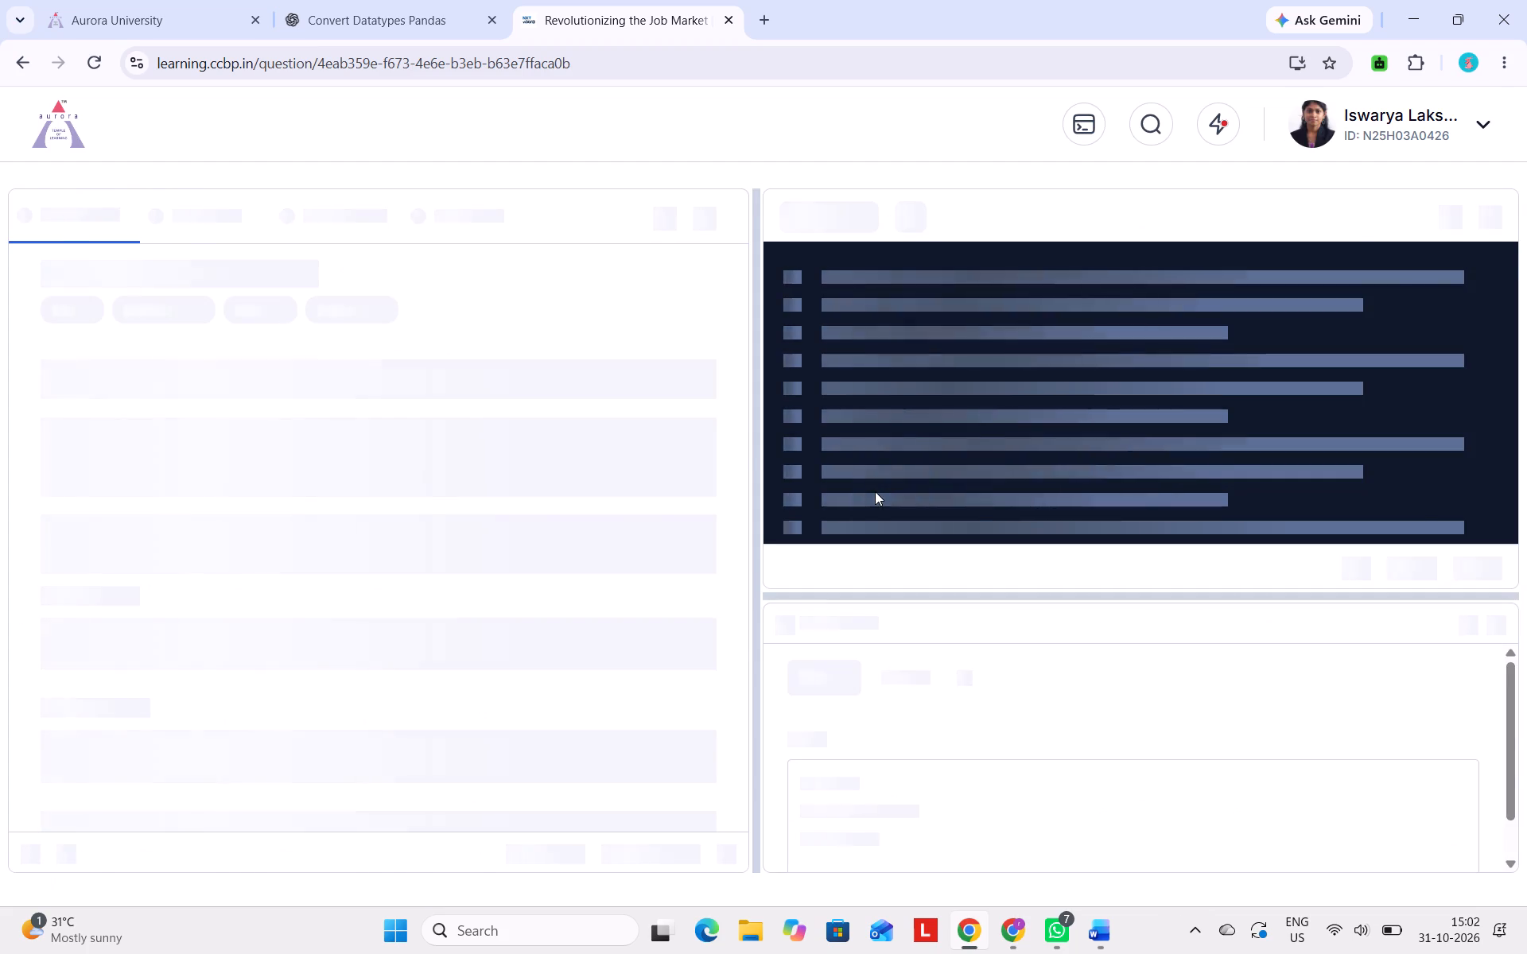
scroll(875, 491, "up", 1)
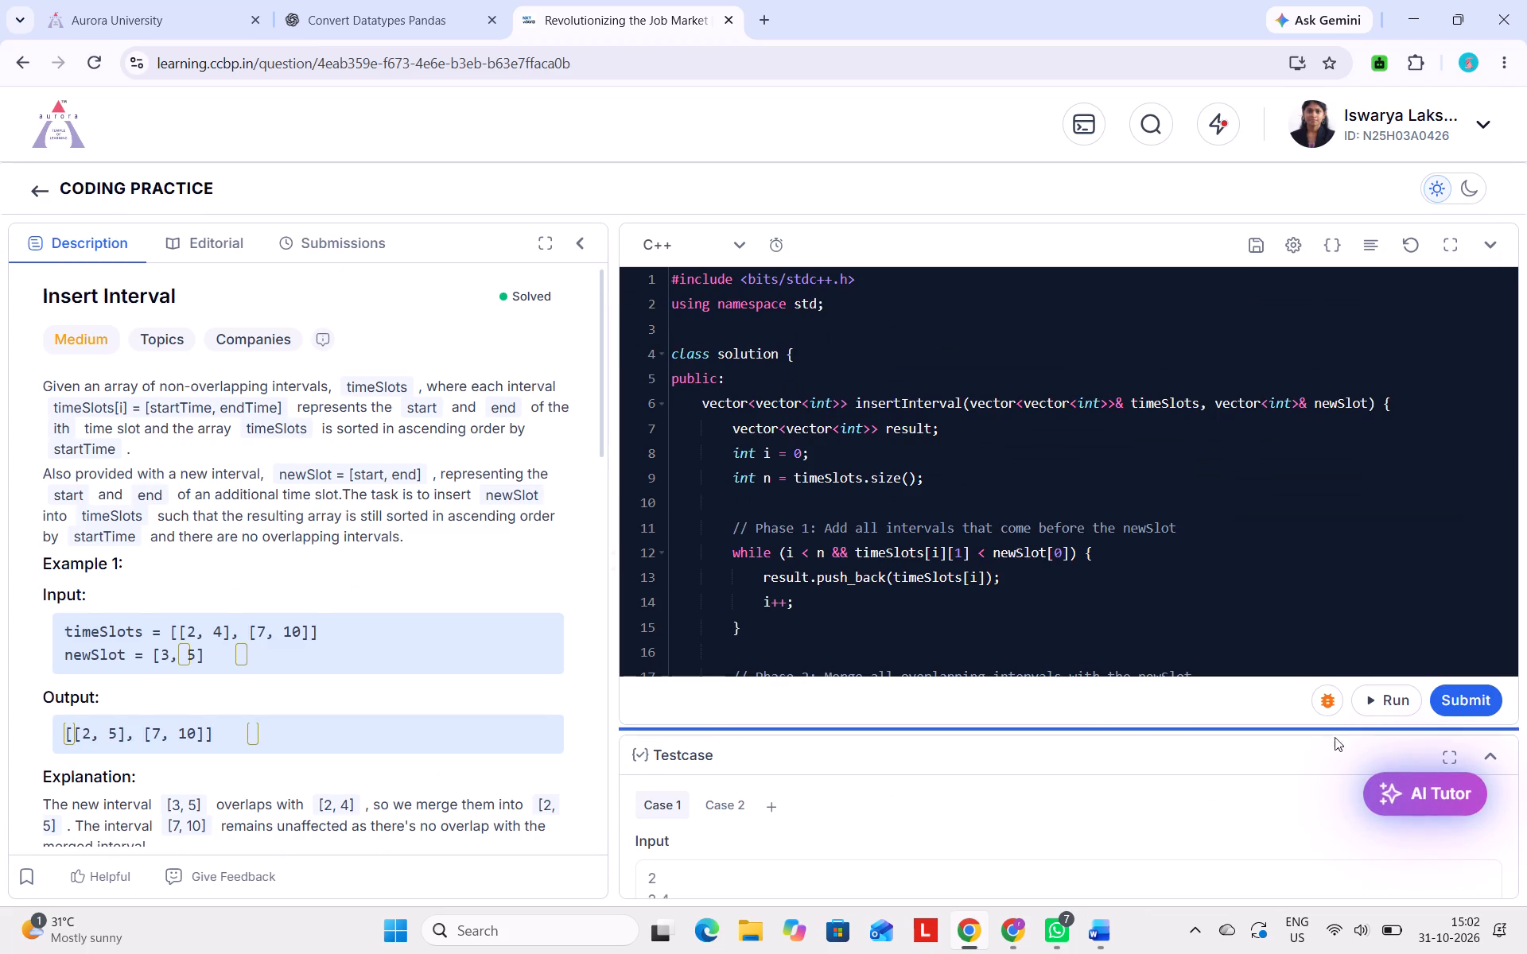
left_click(1374, 701)
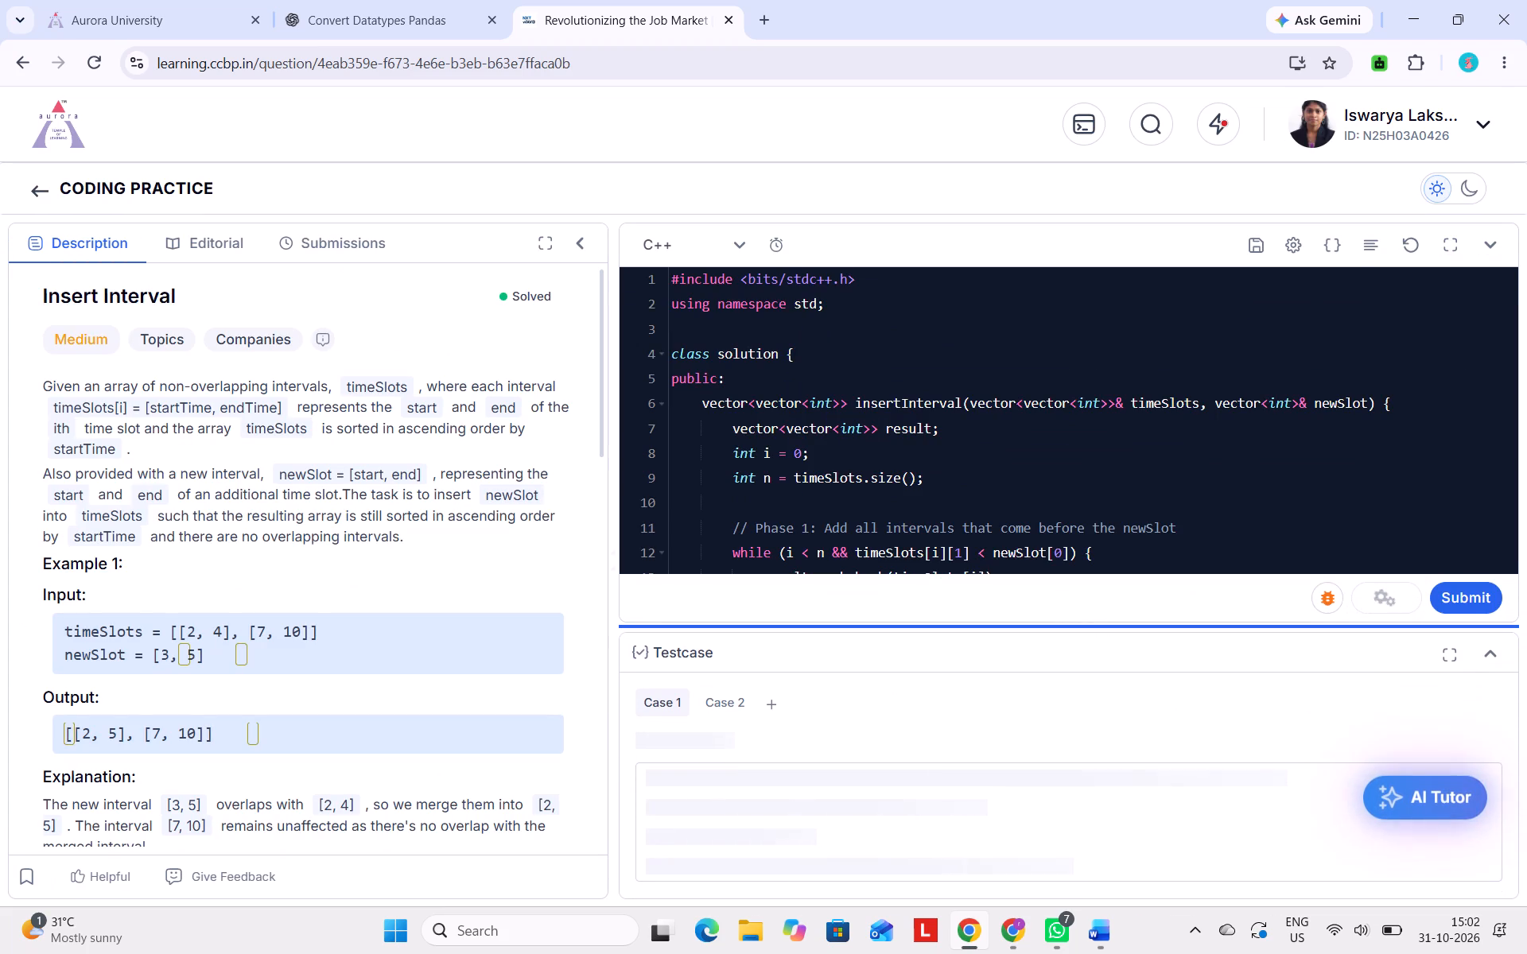
Enlarge the Insert Interval code area, capture the page with the start of the code, and paste it under "Coding practice – 8:" in Word.
left_click_drag(1085, 630, 1133, 793)
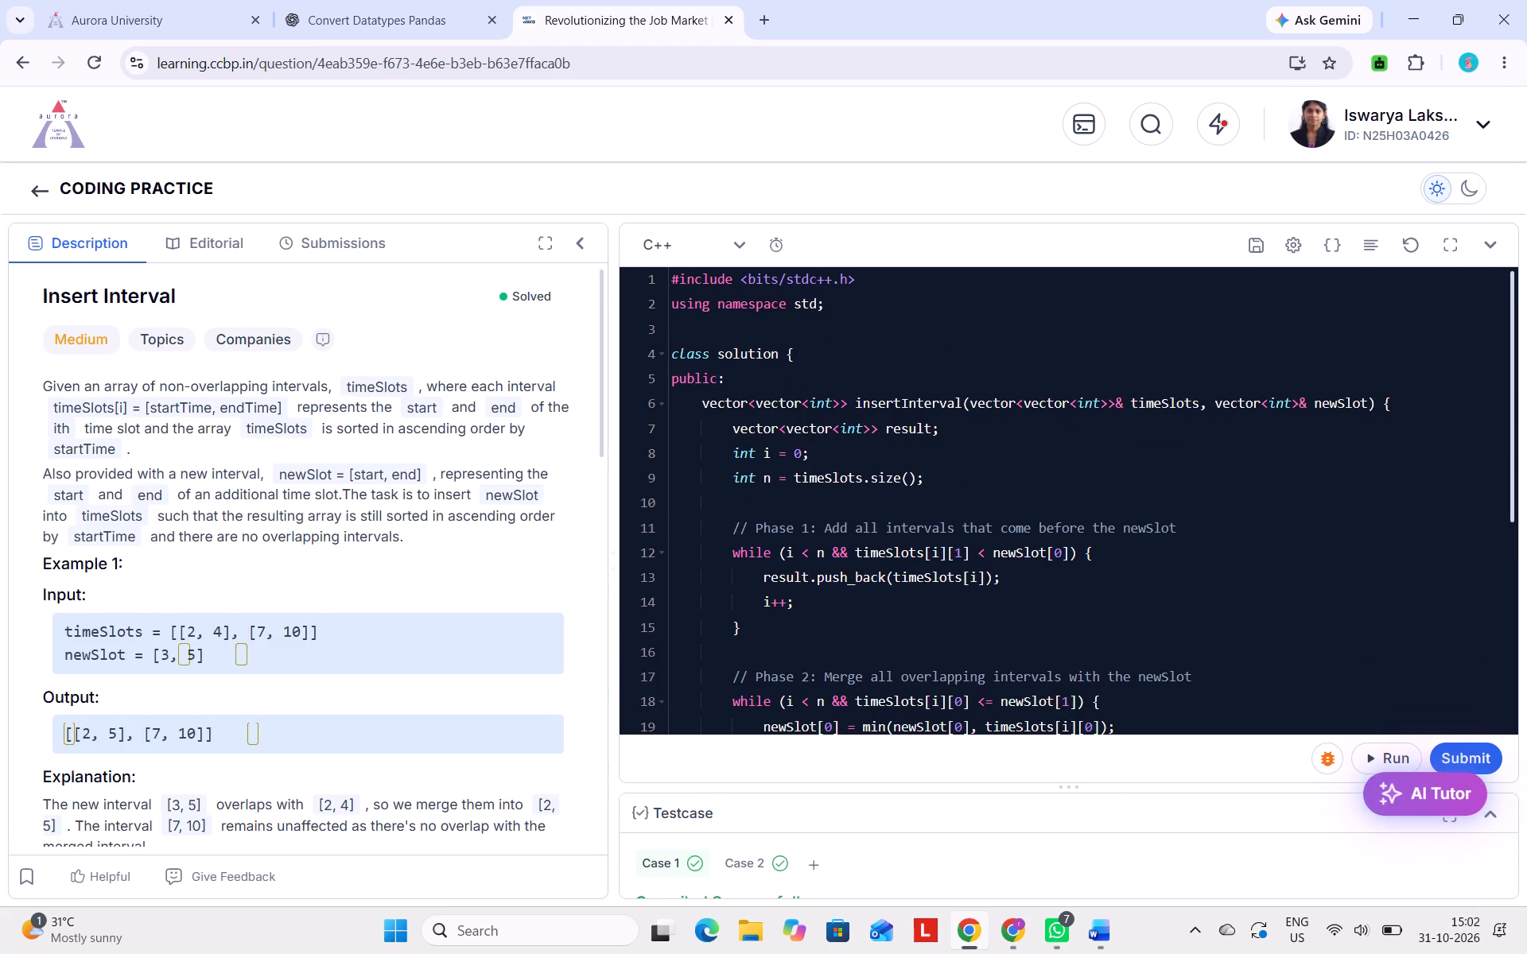
left_click_drag(1067, 789, 1064, 762)
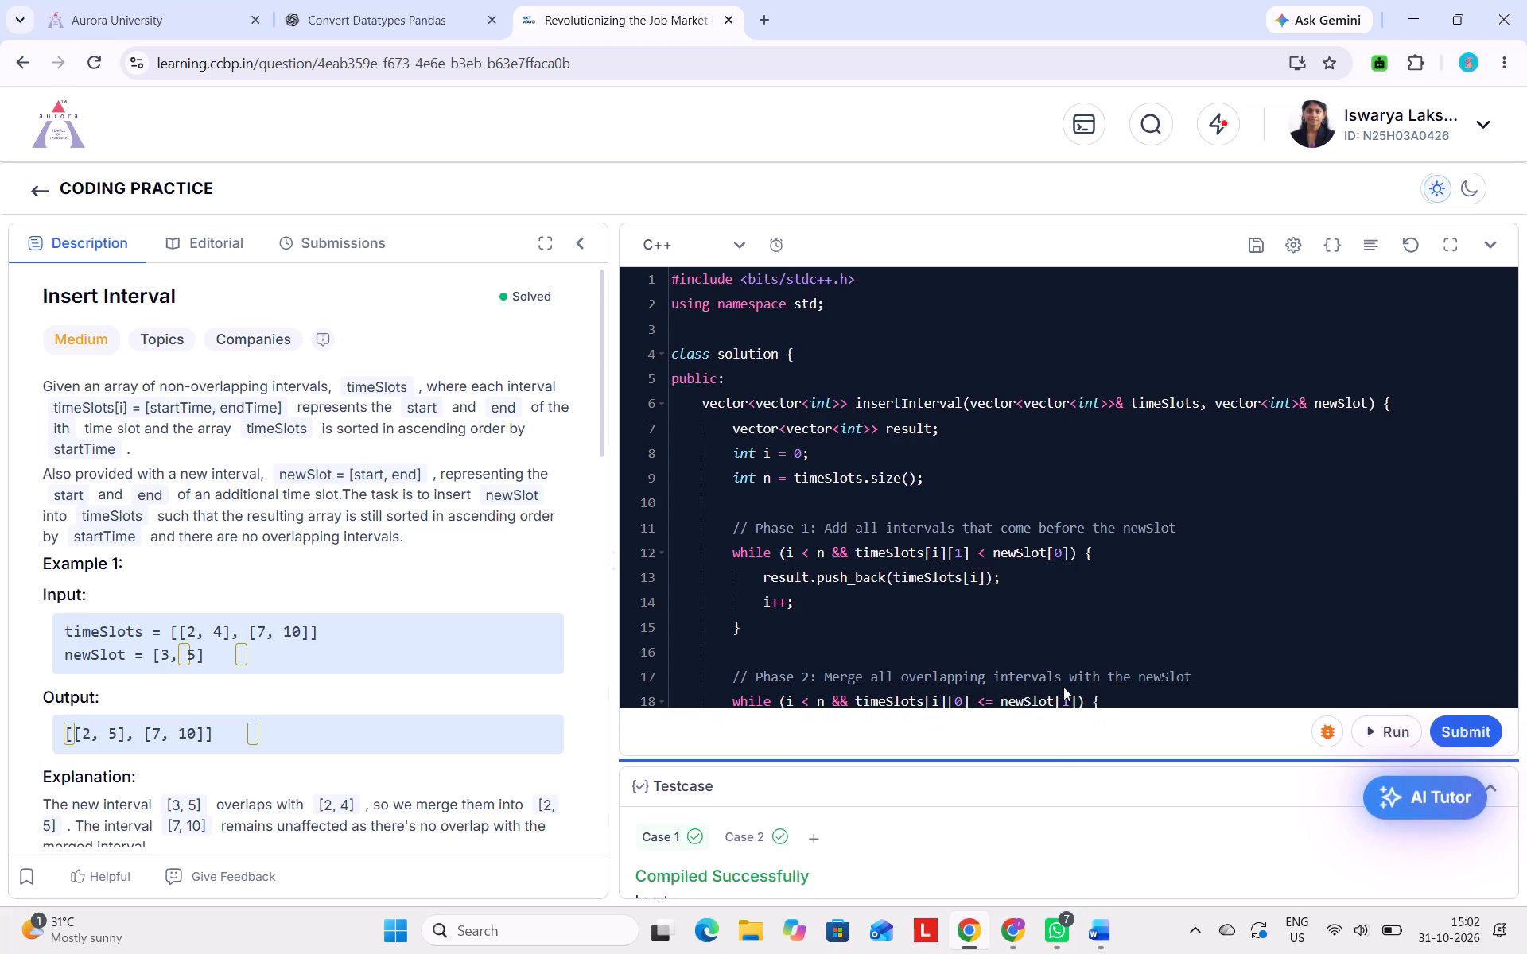
key("shift+super+s")
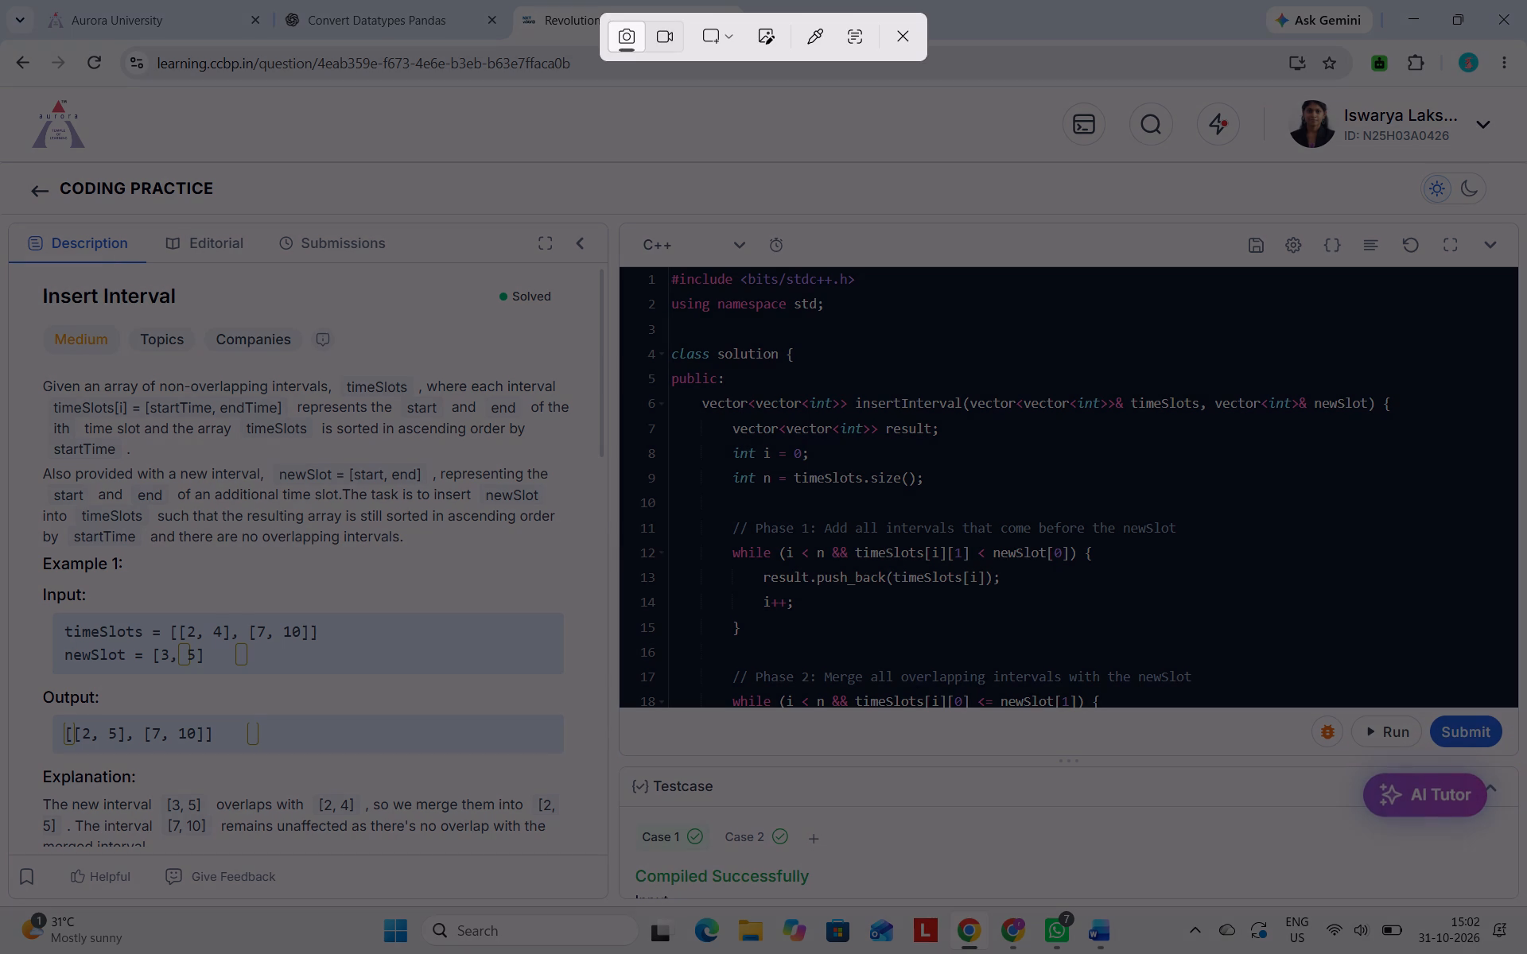
left_click_drag(0, 79, 1526, 850)
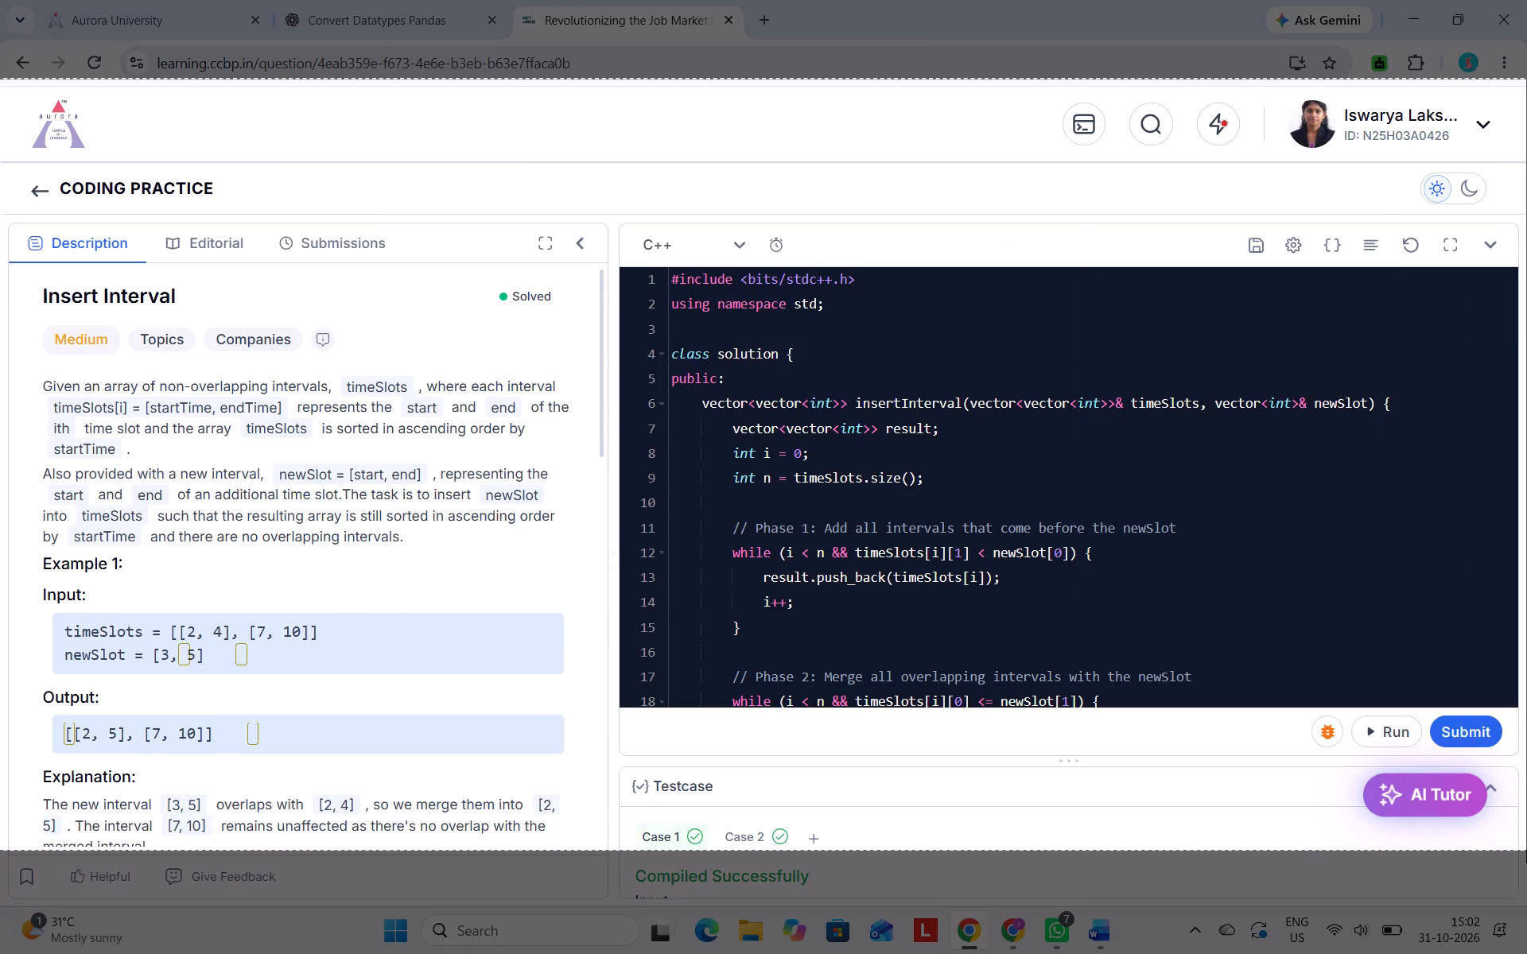
left_click_drag(1526, 850, 1526, 884)
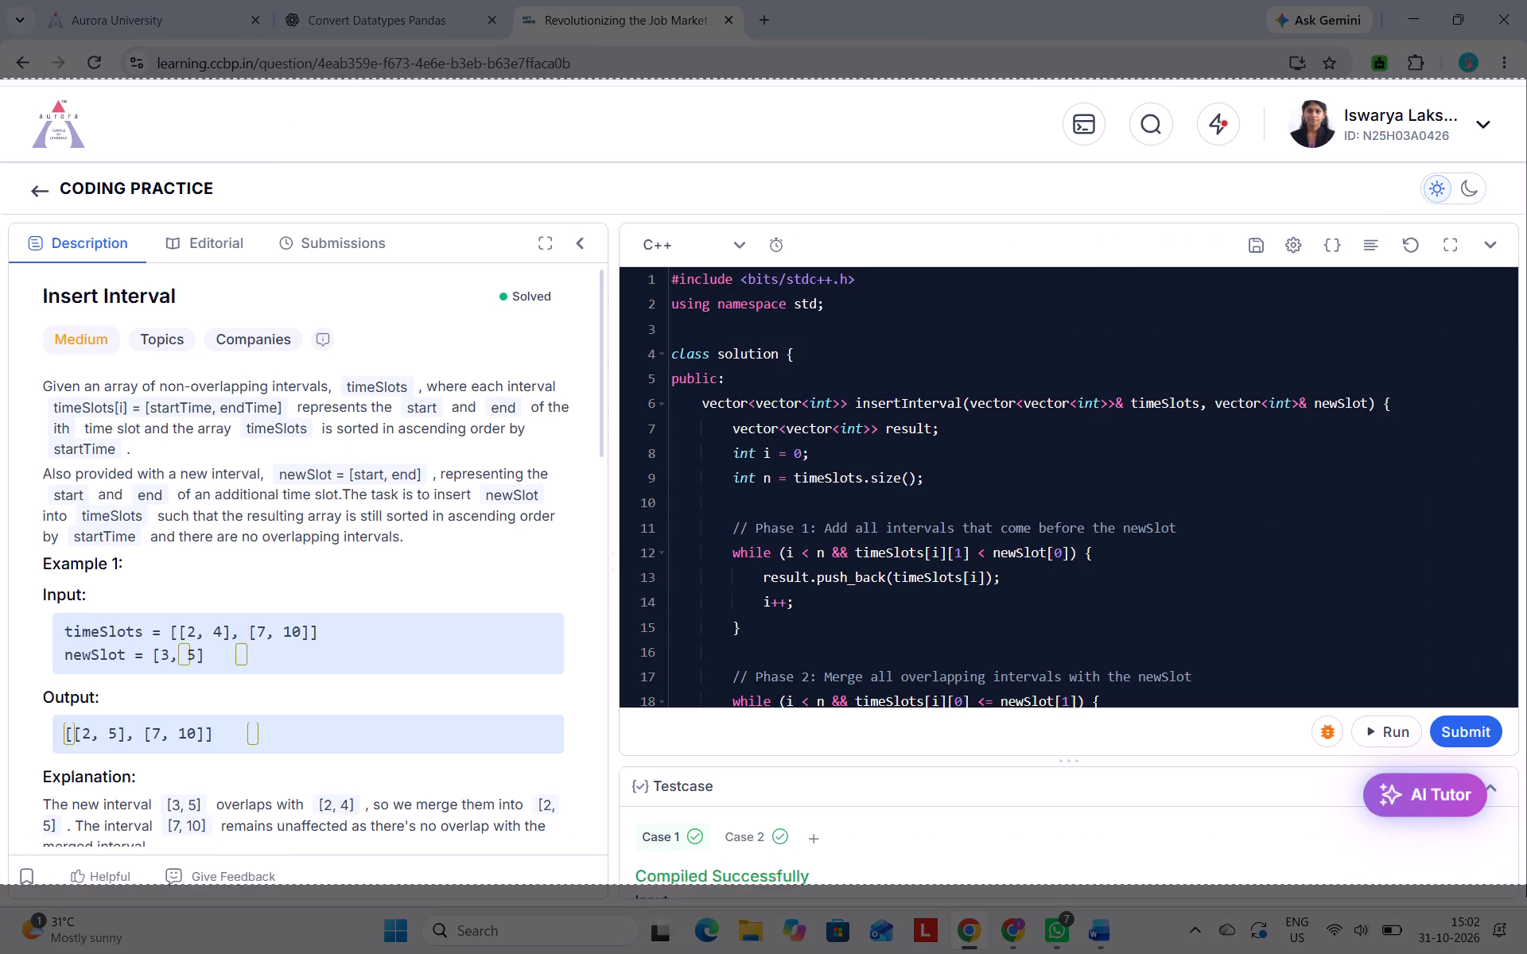
left_click_drag(1526, 884, 1526, 897)
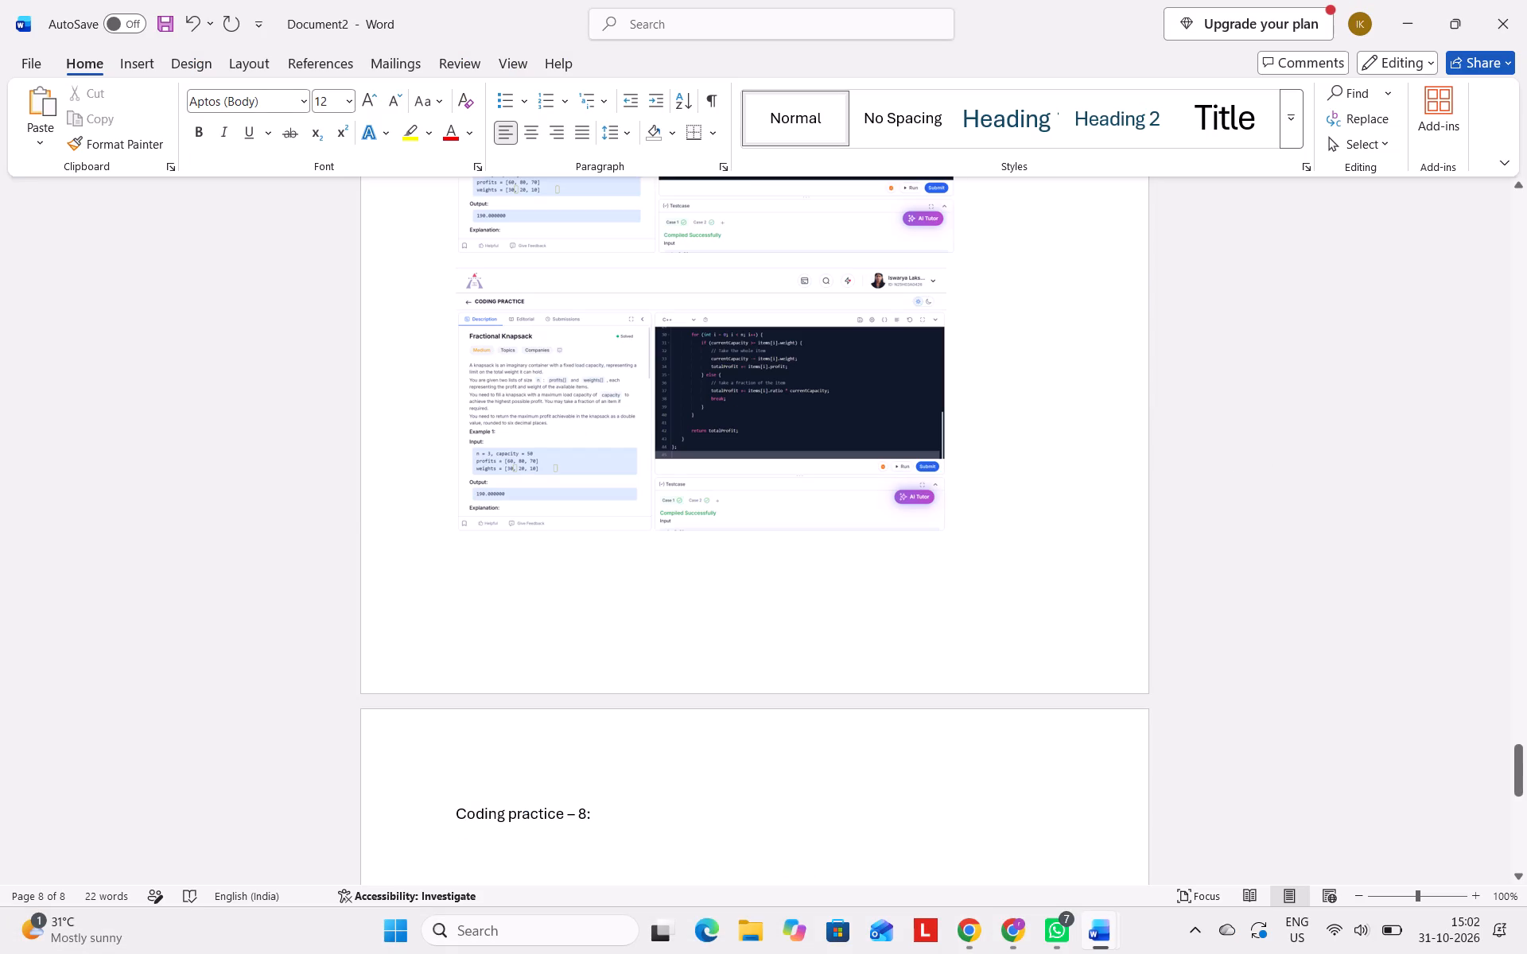
key("ctrl+v")
Capture the Insert Interval page with the rest of the code in view and paste it below the first screenshot in Word.
scroll(931, 618, "down", 4)
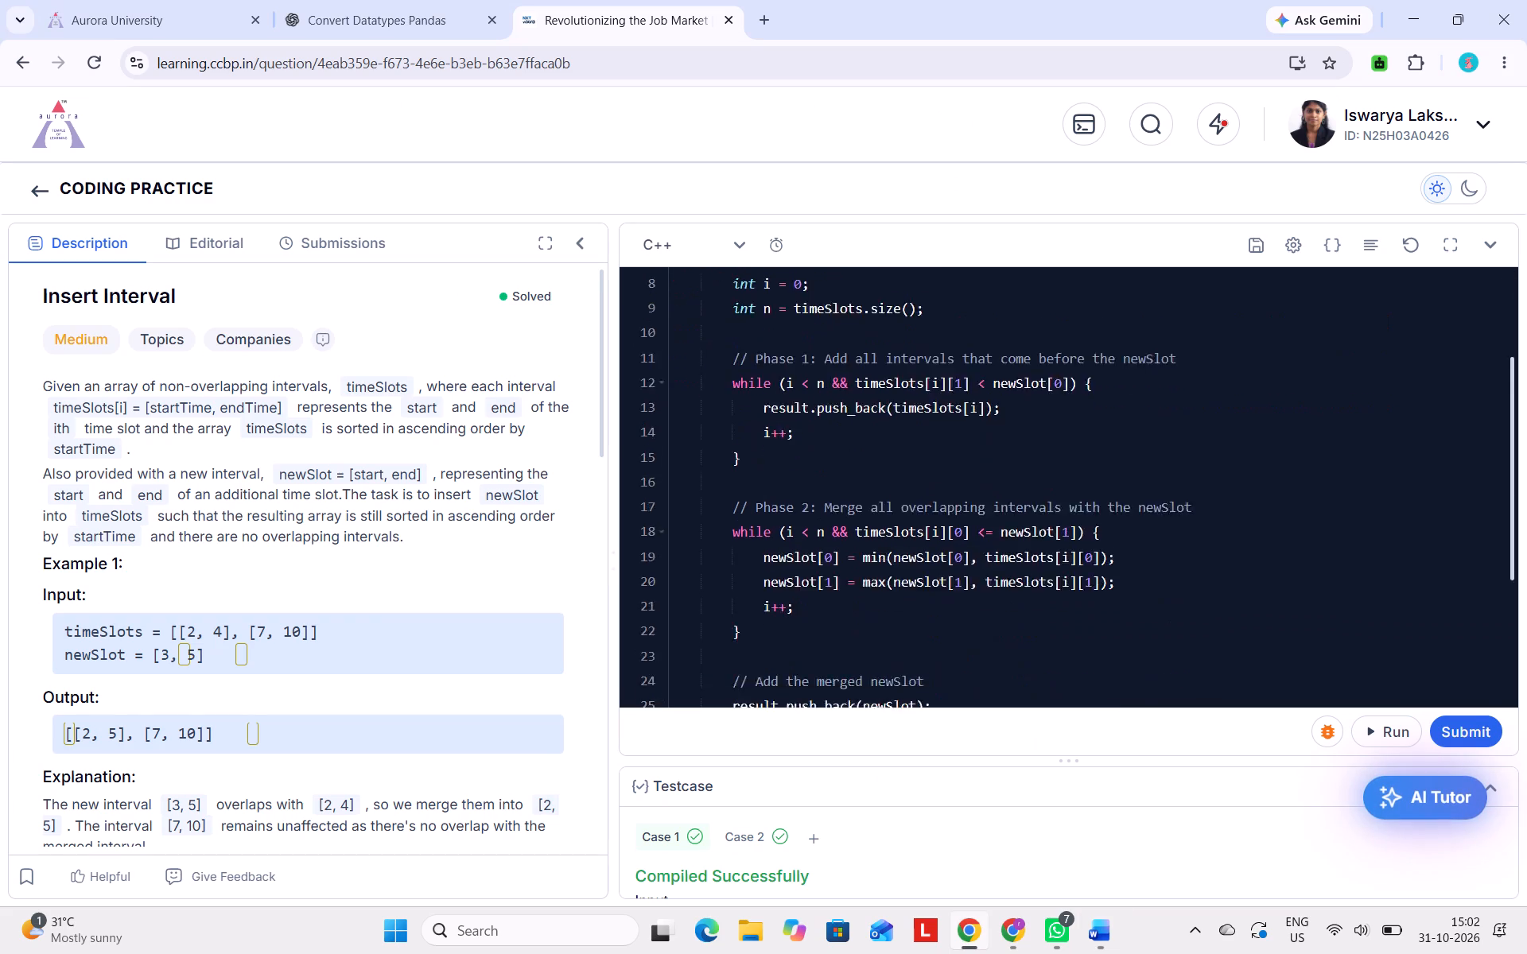
scroll(931, 618, "down", 1)
key("shift+super+s")
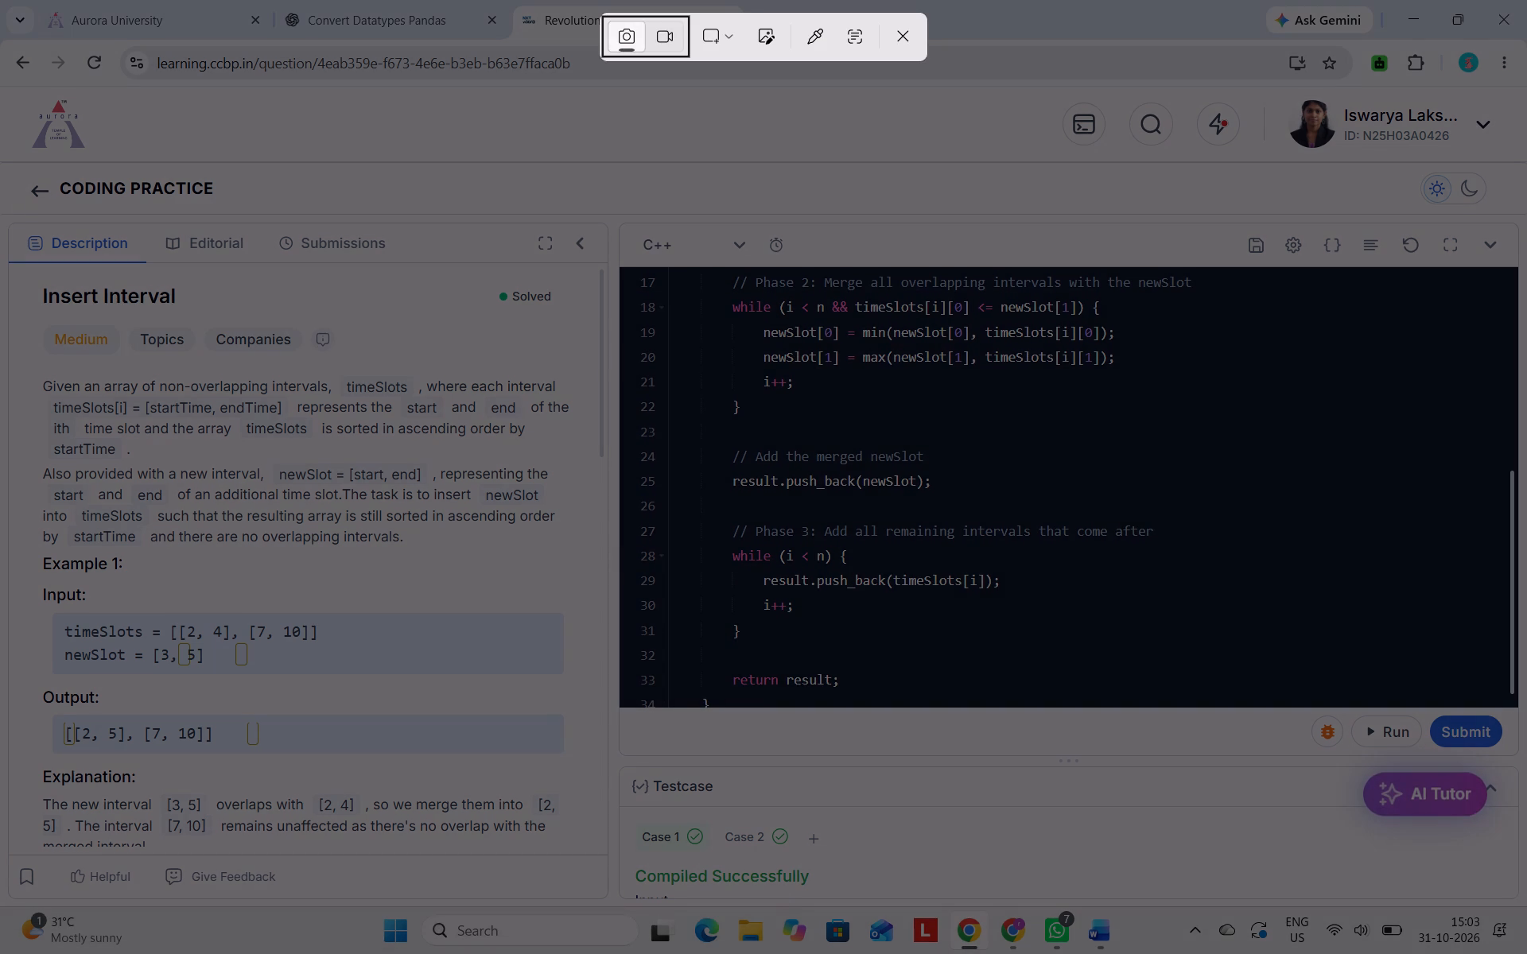
scroll(0, 94, "up", 1, "ctrl")
scroll(0, 94, "right", 1)
left_click_drag(0, 87, 1526, 905)
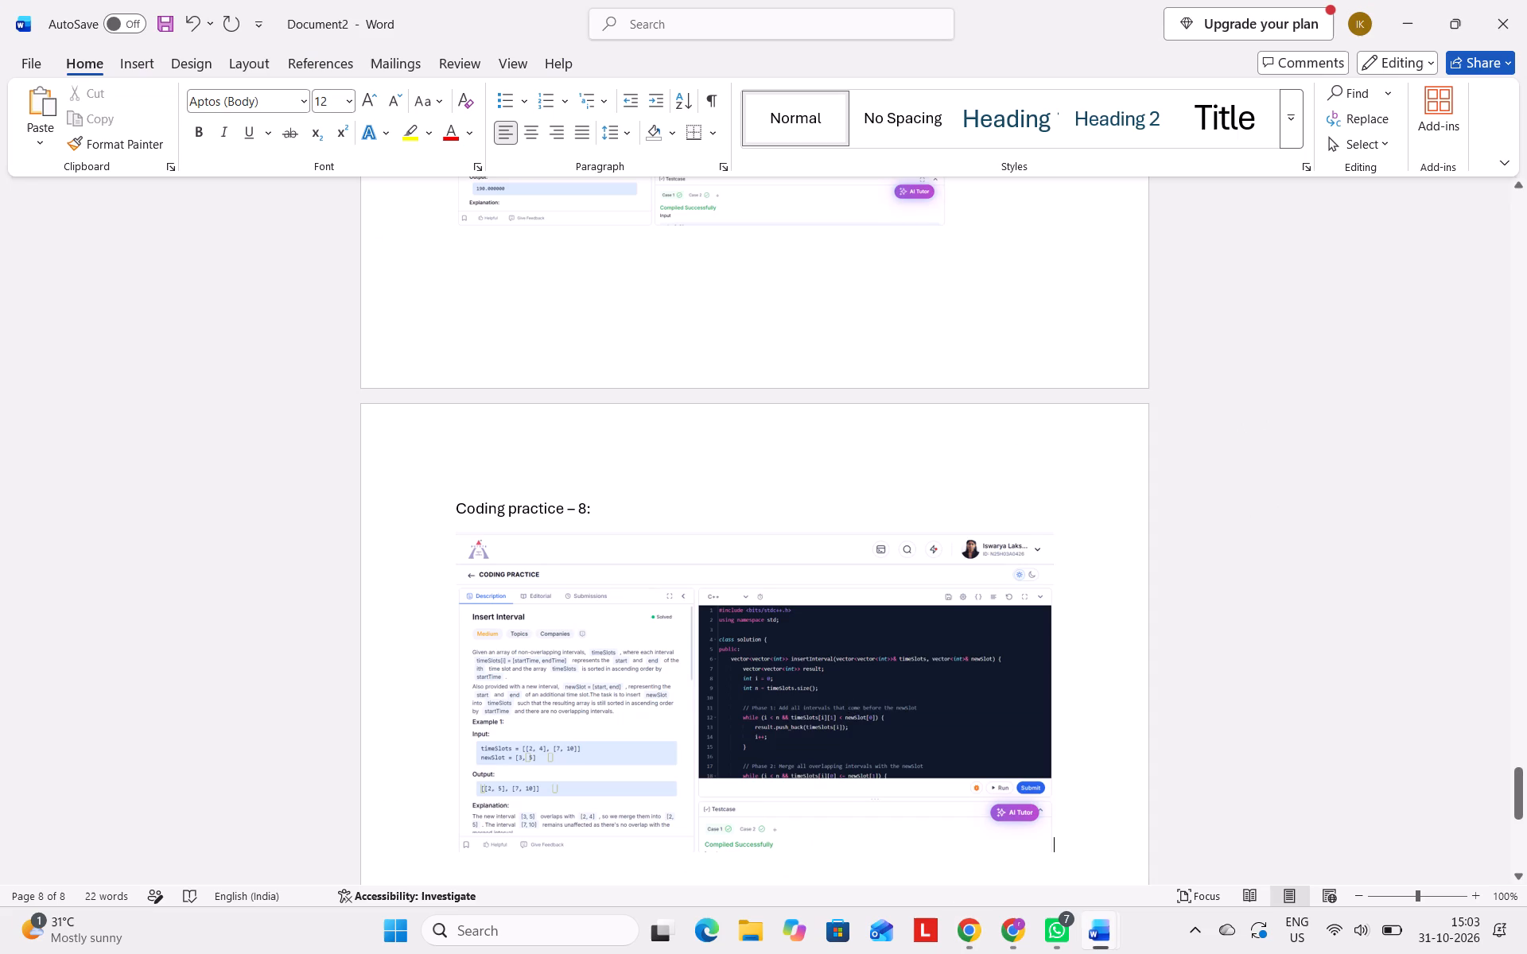
key("ctrl+v")
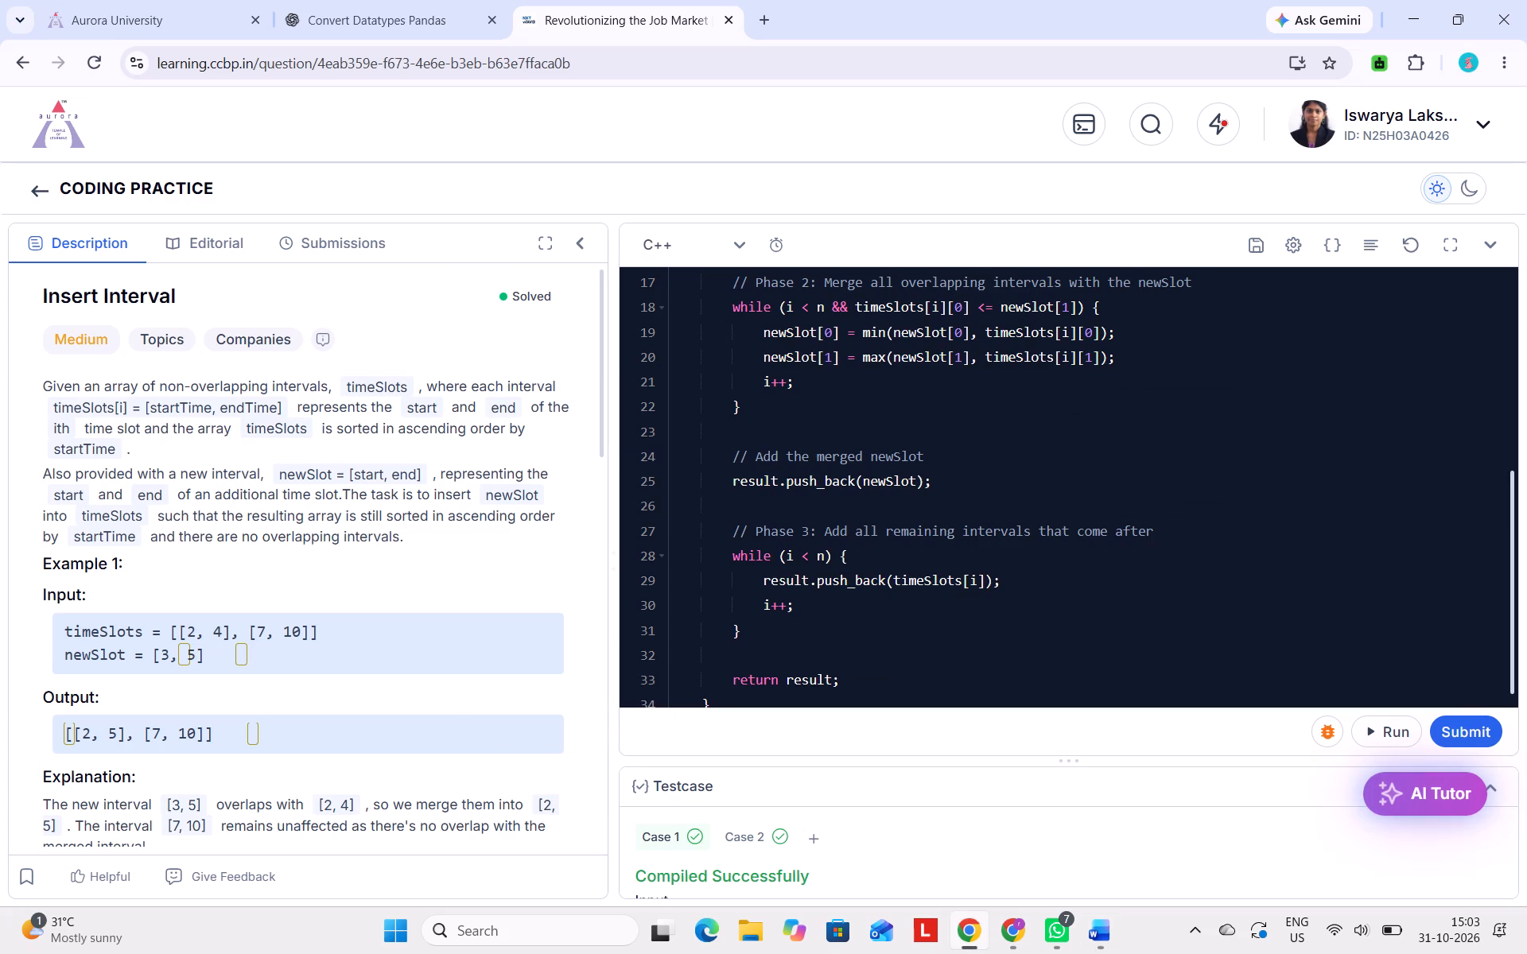
scroll(826, 585, "down", 3)
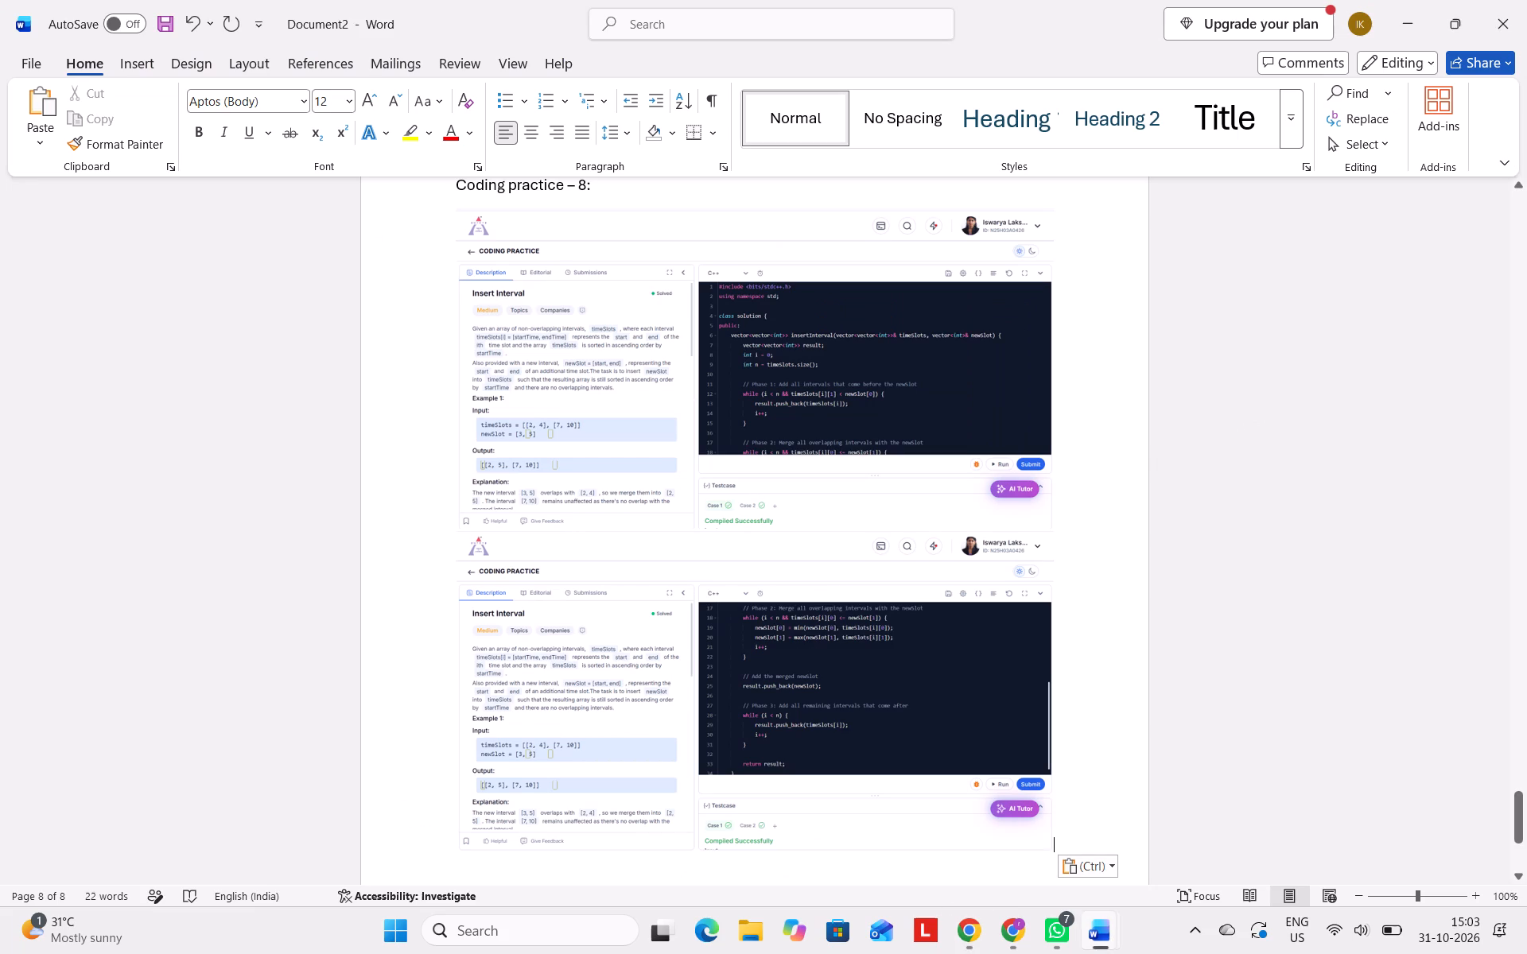
Add blank lines after the second Insert Interval screenshot and enter the heading "Coding practice – 9:" on the following page, with a new line beneath.
scroll(654, 510, "down", 3)
left_click(760, 700)
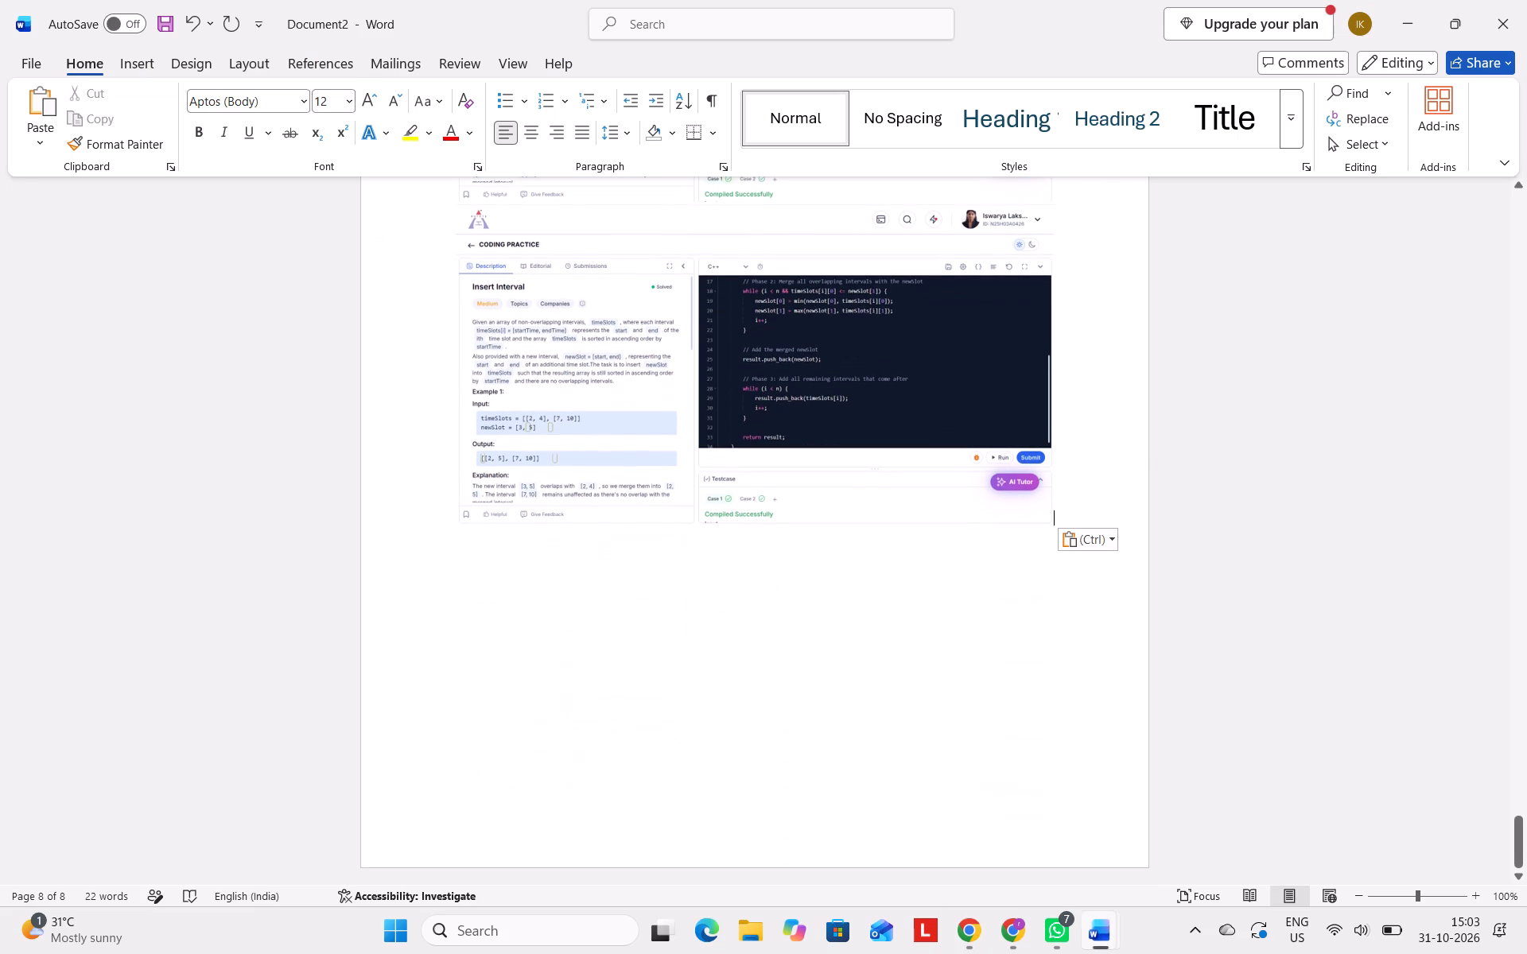
key("Return")
key("Return")
key("Return")
key("Return")
key("Return")
key("Return")
key("Return")
key("Return")
key("Return")
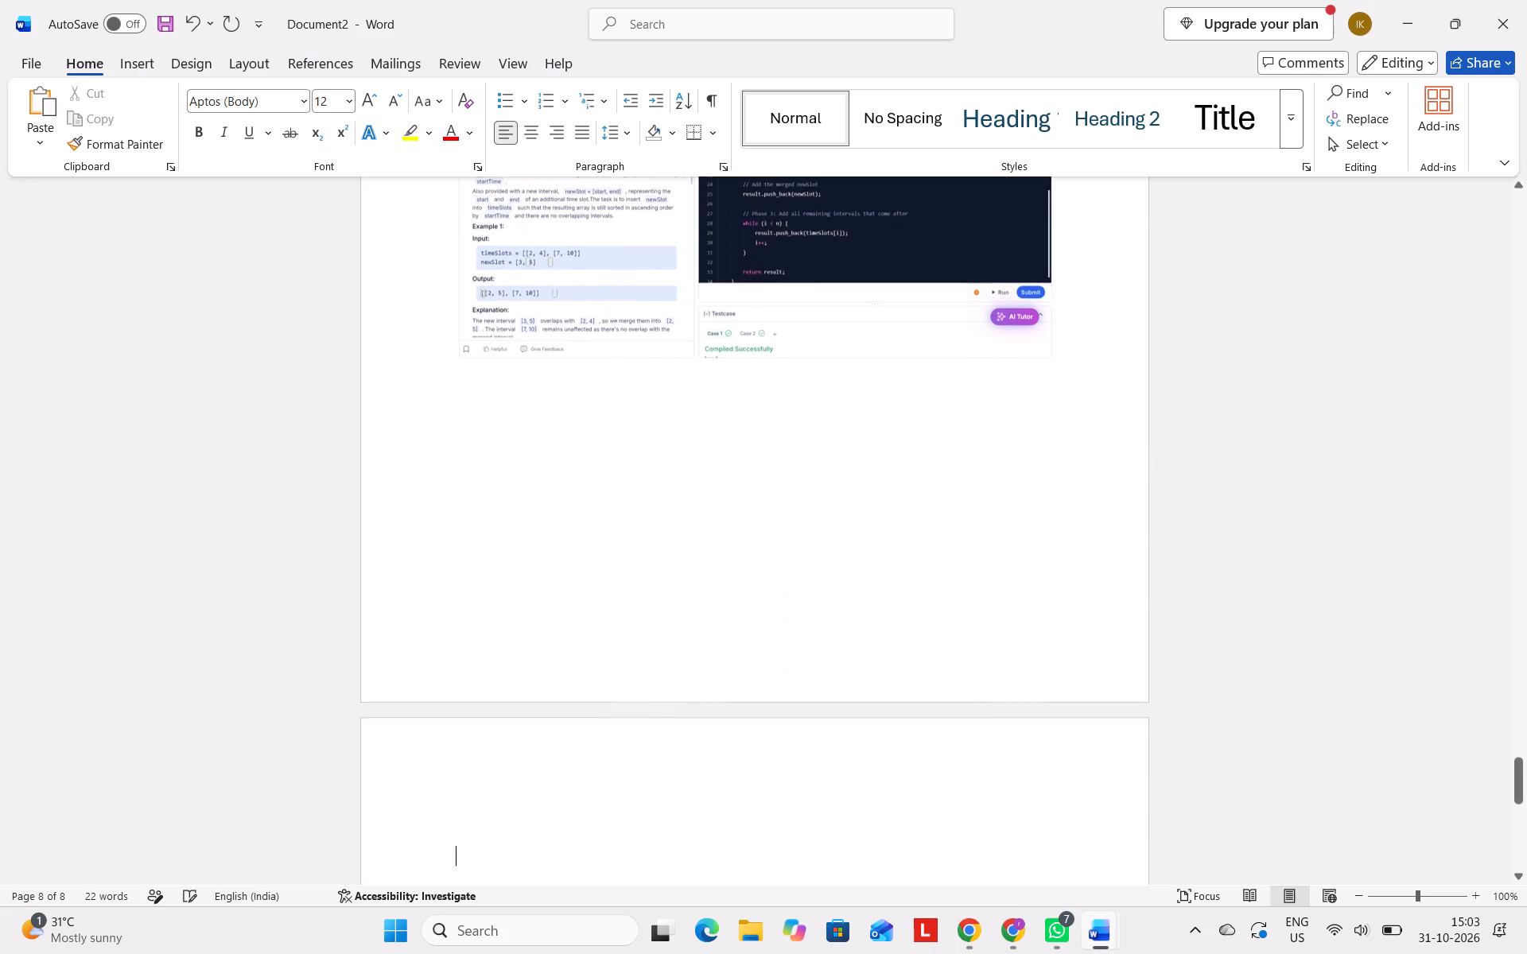
key("BackSpace")
key("BackSpace")
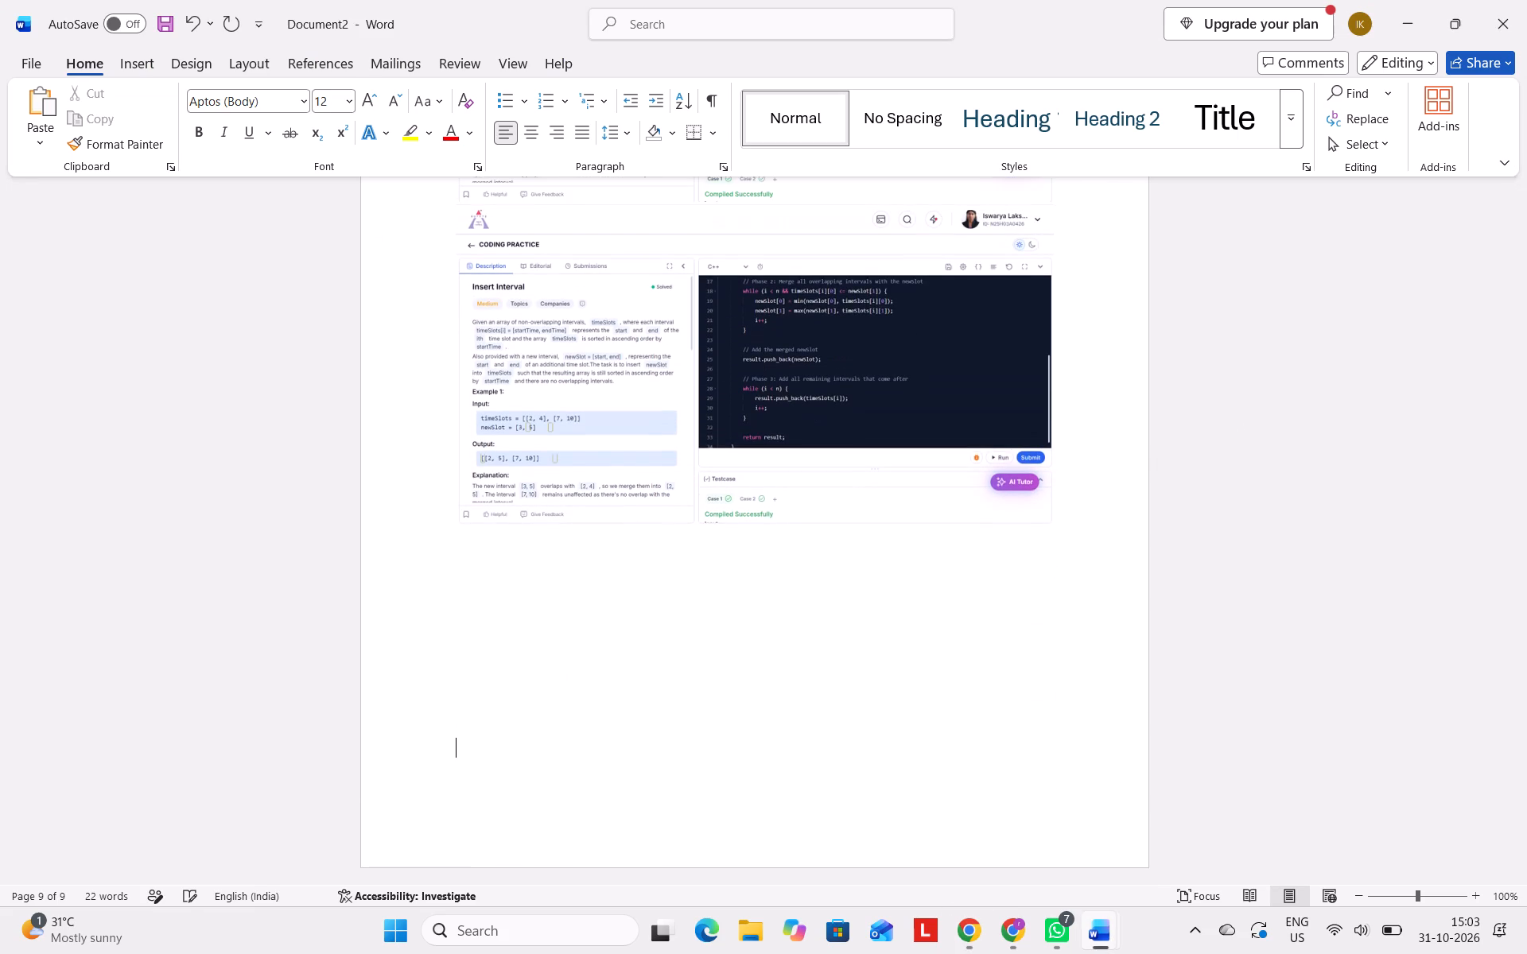
key("Return")
type("coding practice - 9")
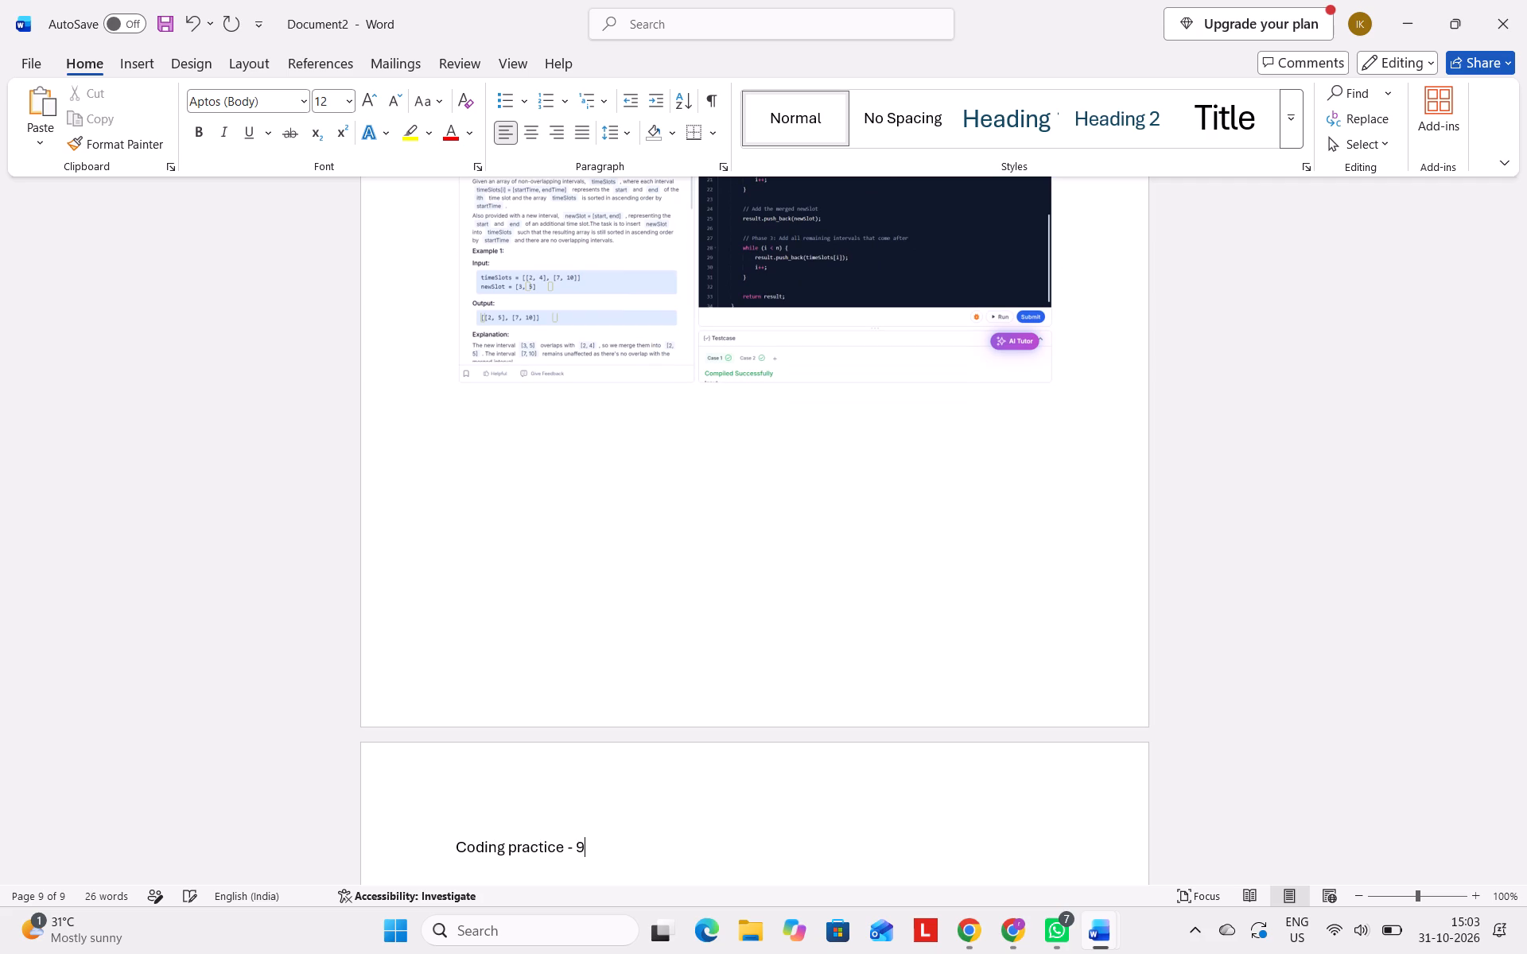
key("shift+colon")
key("Return")
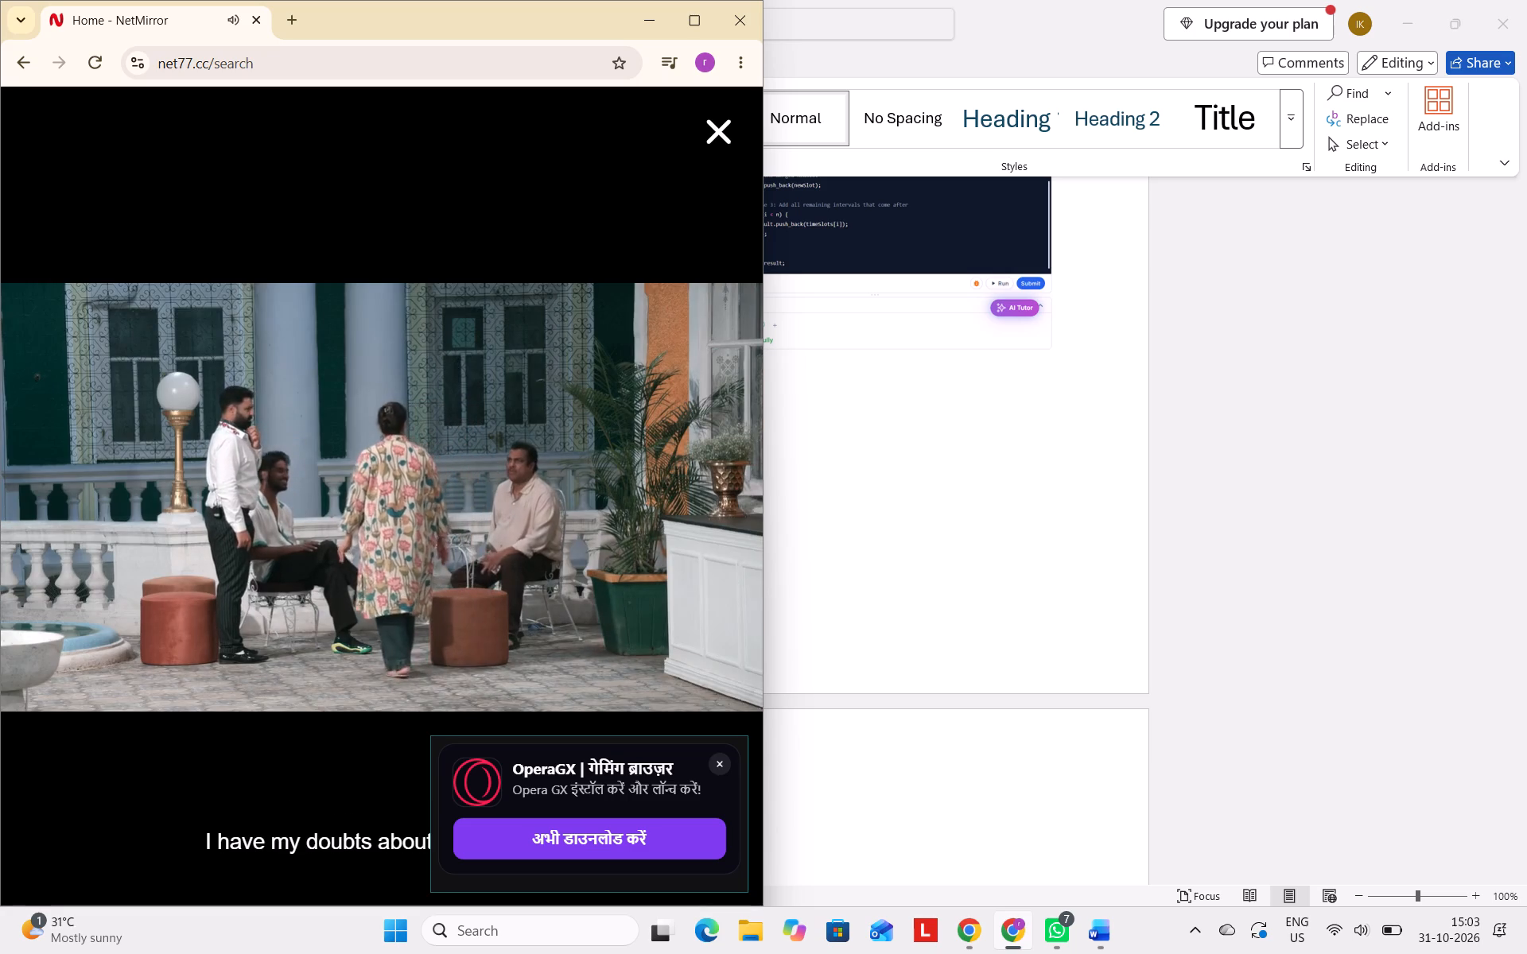
In the other Chrome window, dismiss the advert over the streaming video and pause playback.
left_click(717, 769)
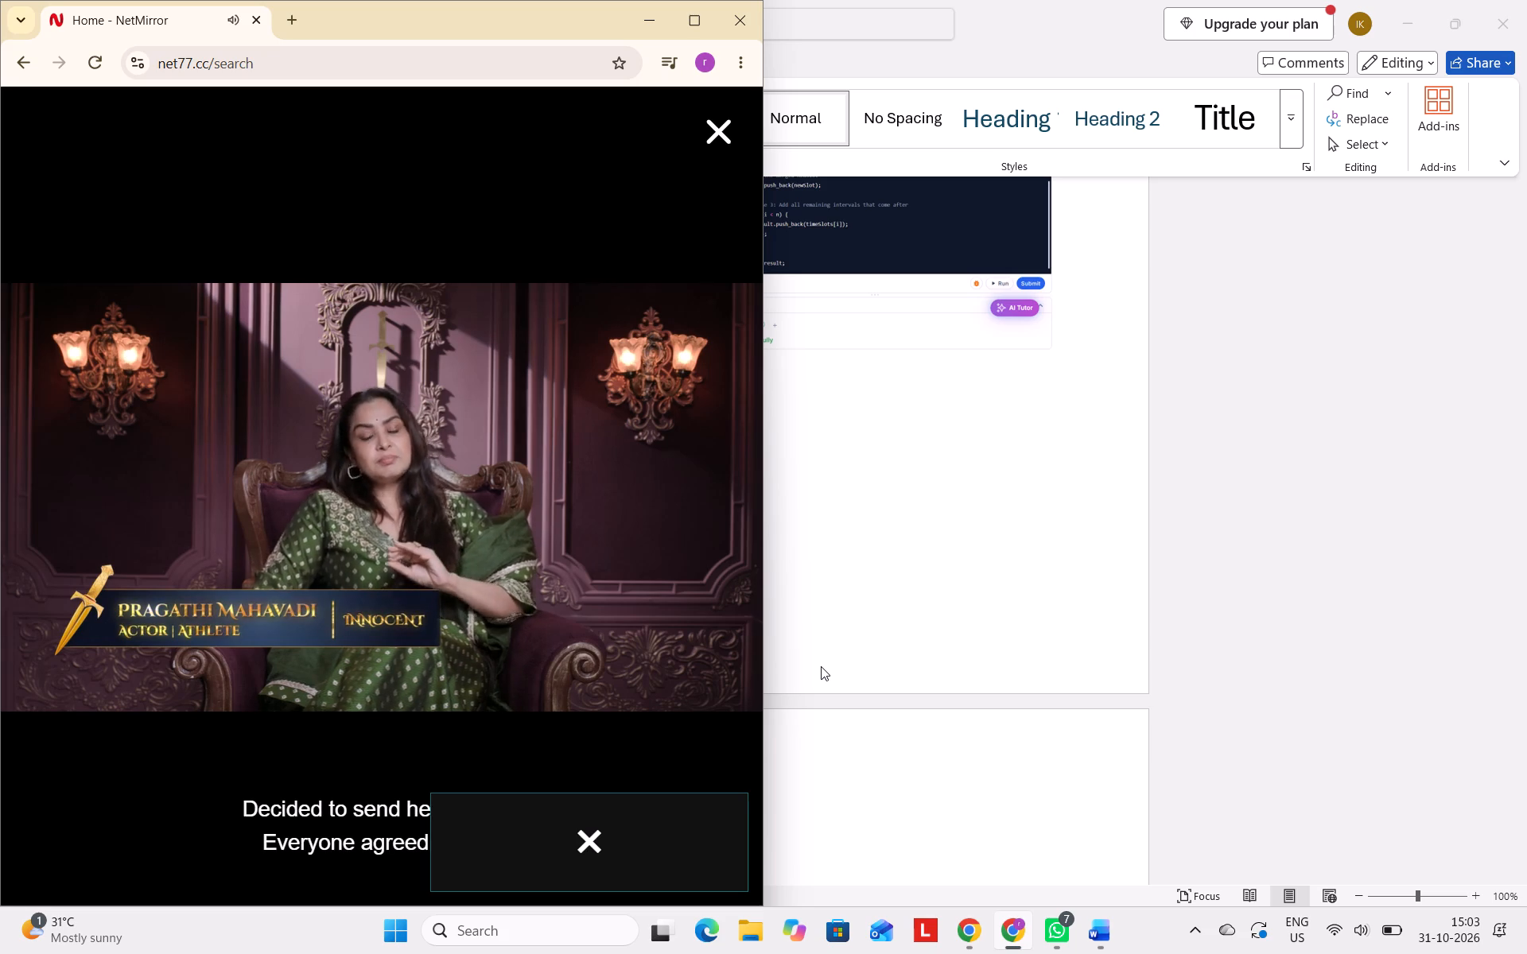
left_click(534, 658)
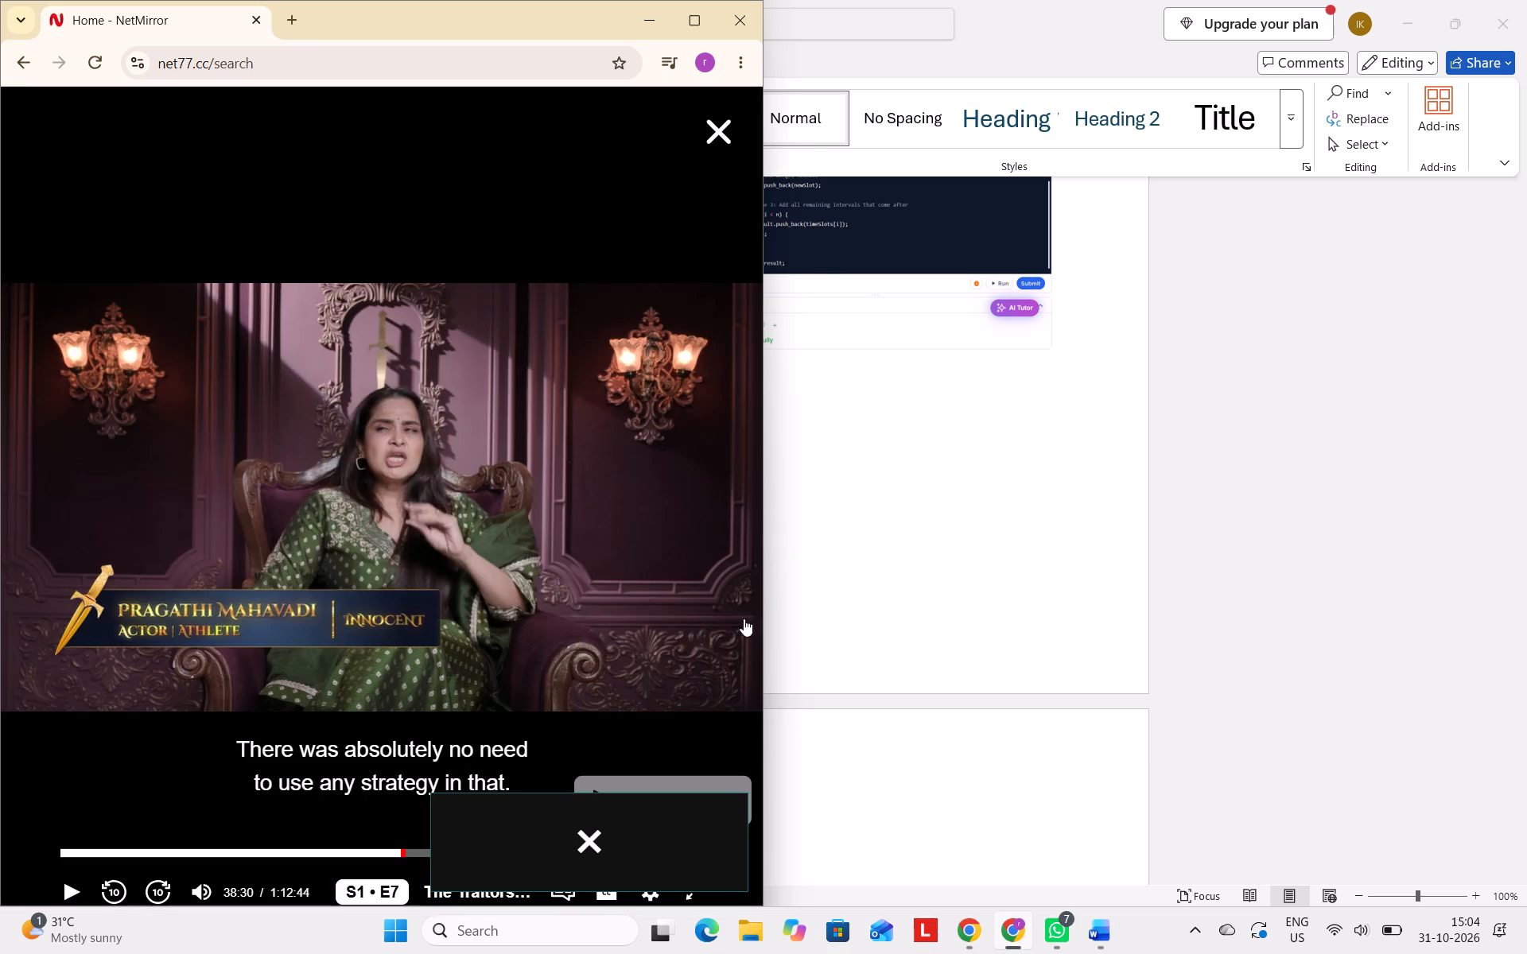
In the coding practice Chrome window, return to the question list, open the Jump Game problem and run its code against the sample test cases.
left_click(918, 592)
scroll(918, 592, "down", 1)
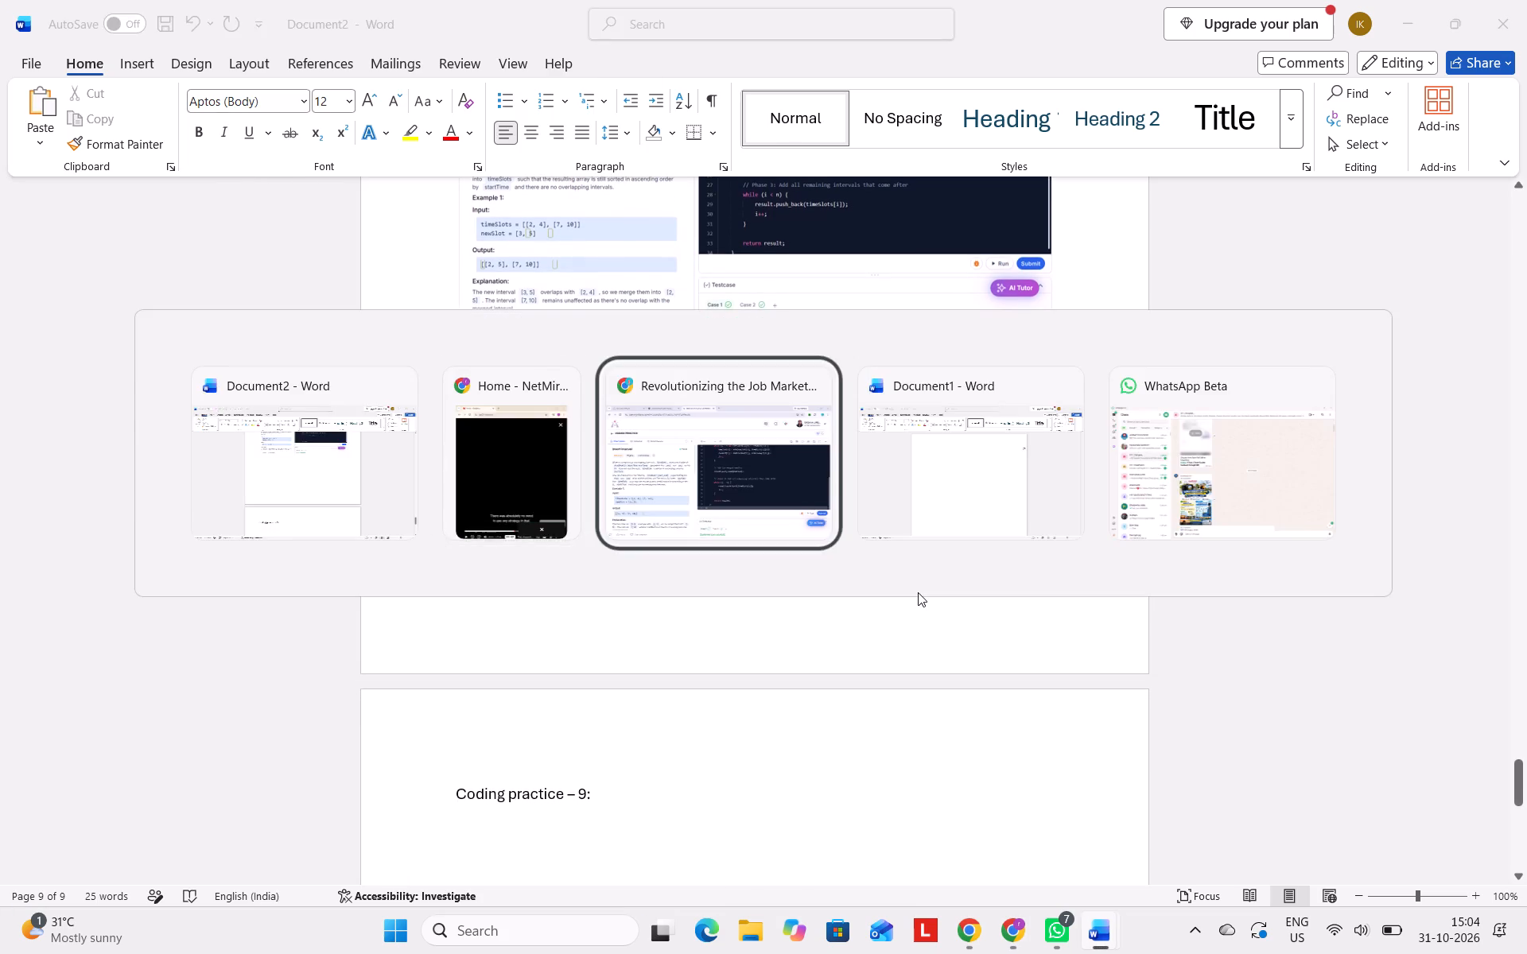
left_click(45, 192)
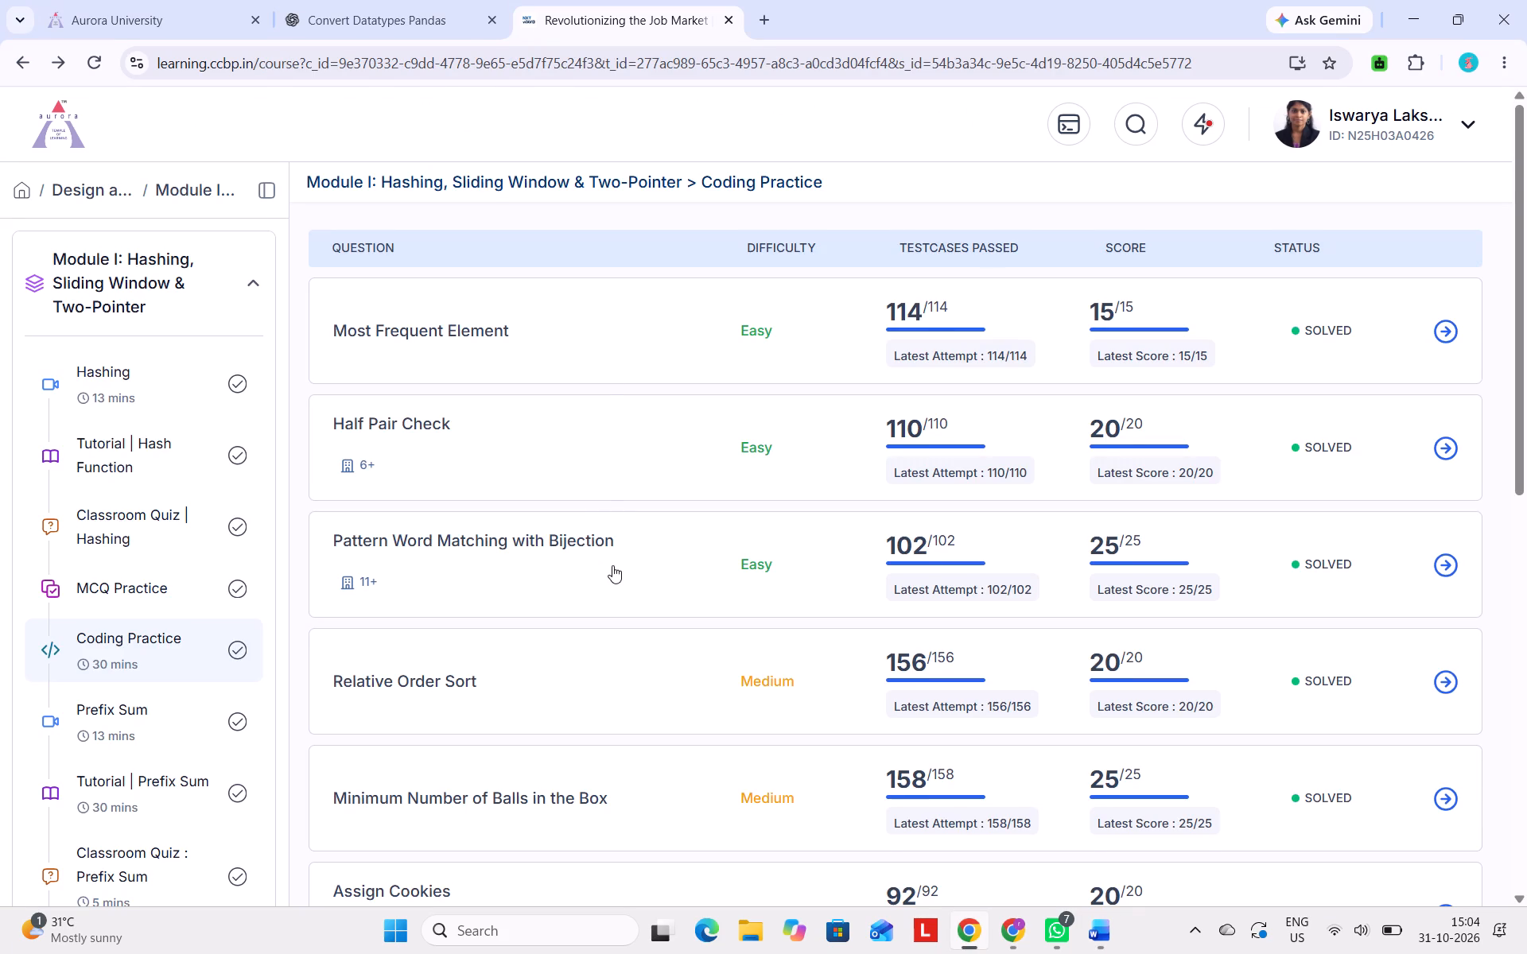
scroll(612, 565, "down", 9)
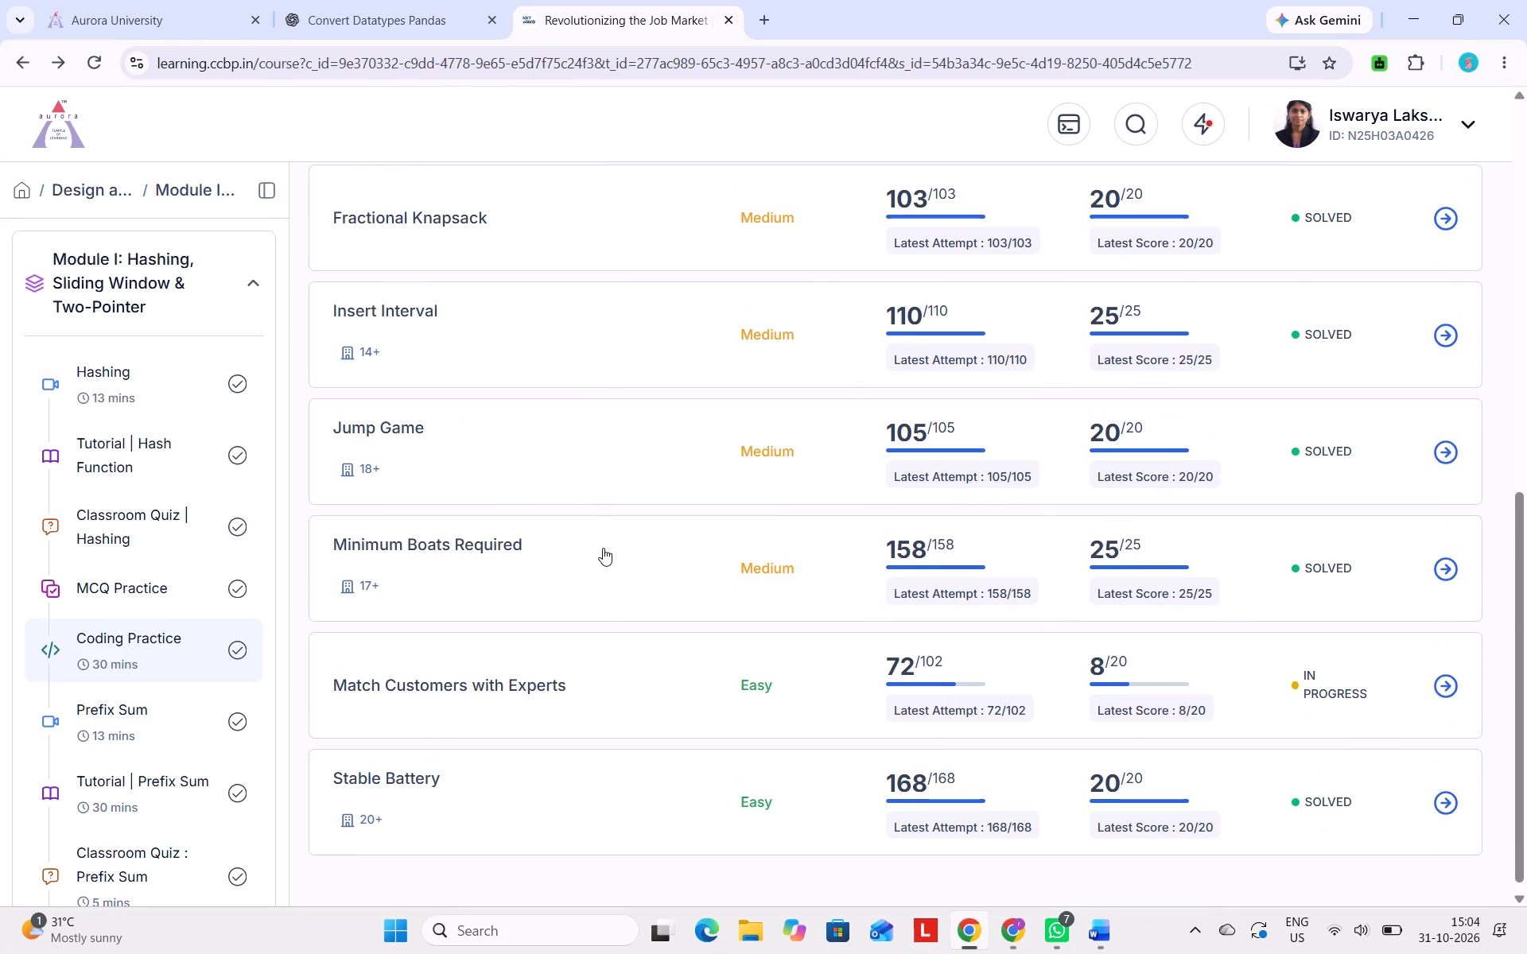
left_click(558, 409)
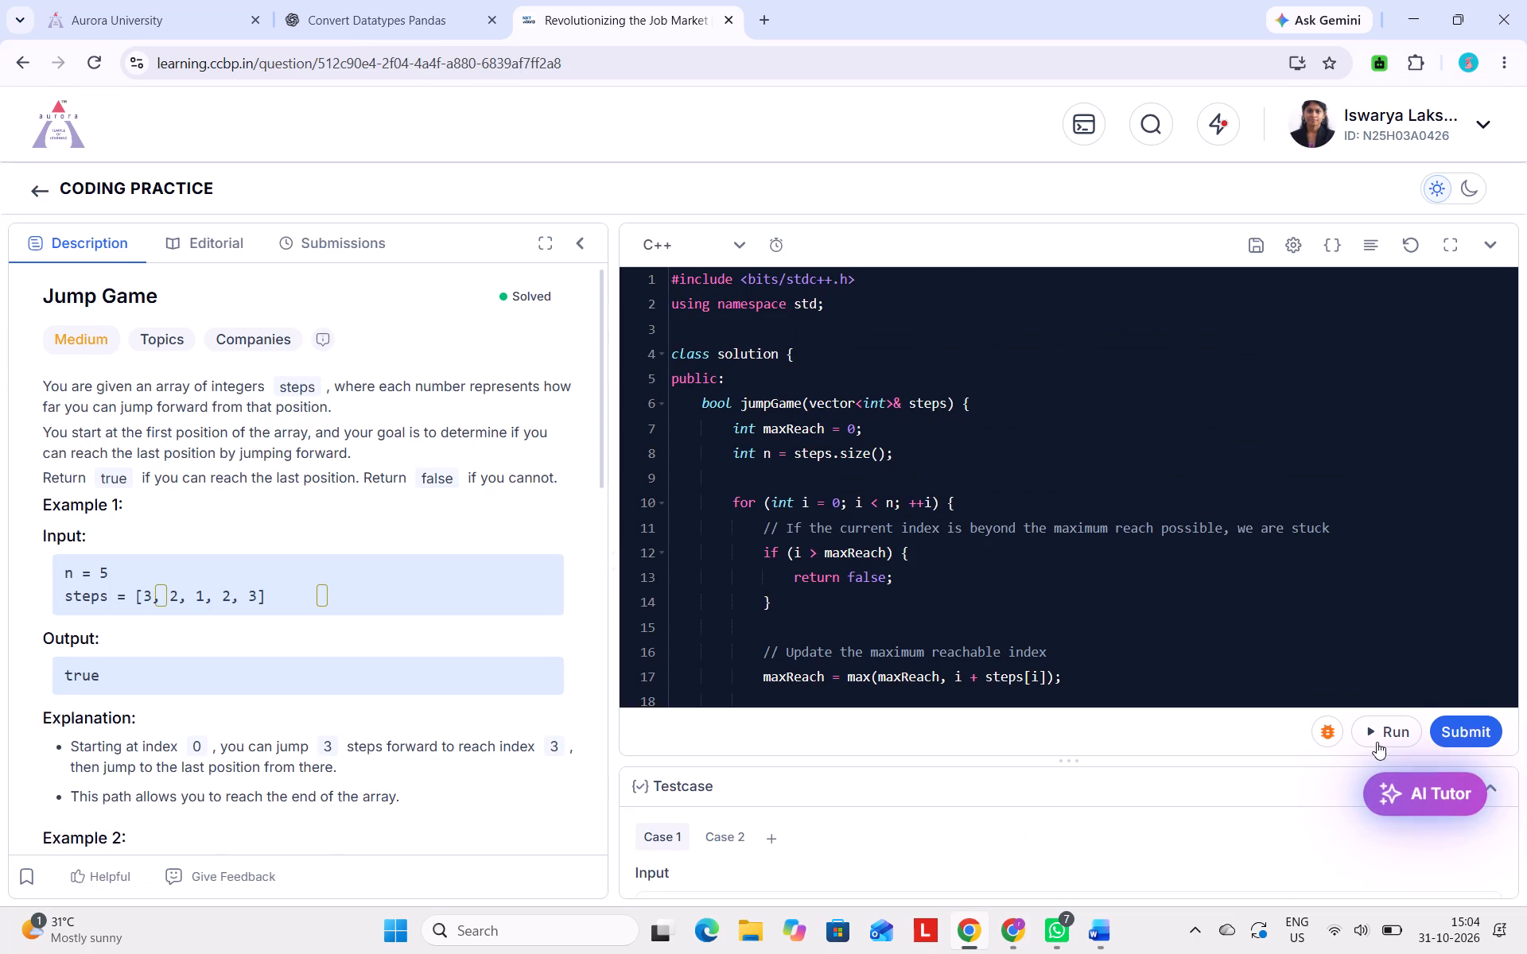
left_click(1376, 735)
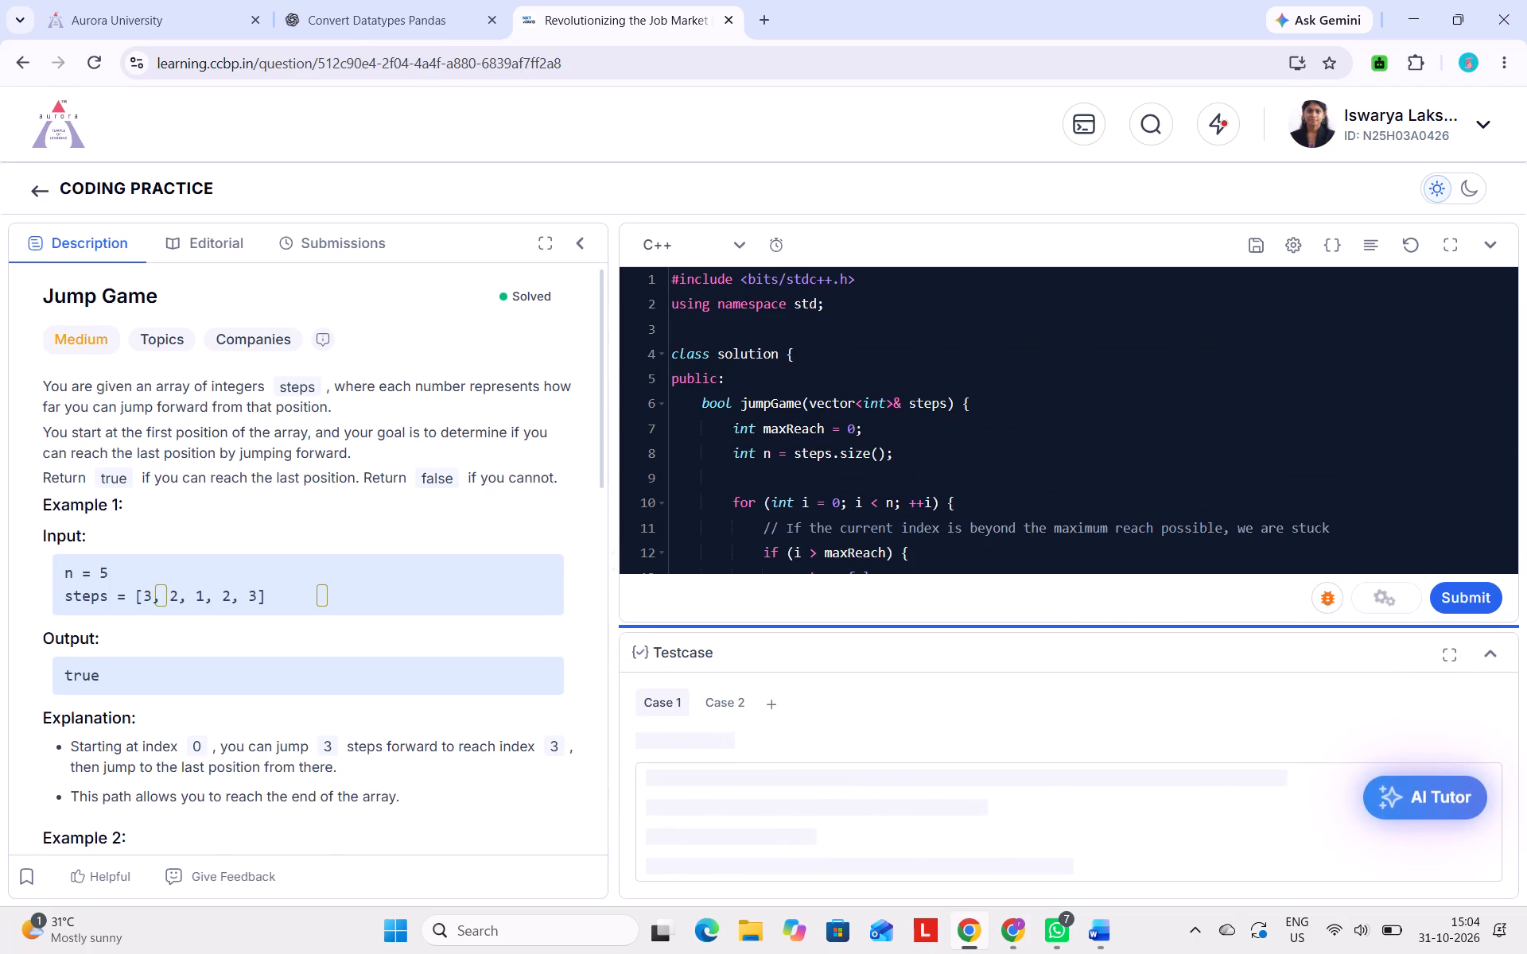
Enlarge the Jump Game code area, capture the page with the start of the code, and paste it under "Coding practice – 9:" in Word.
left_click_drag(1079, 630, 1101, 709)
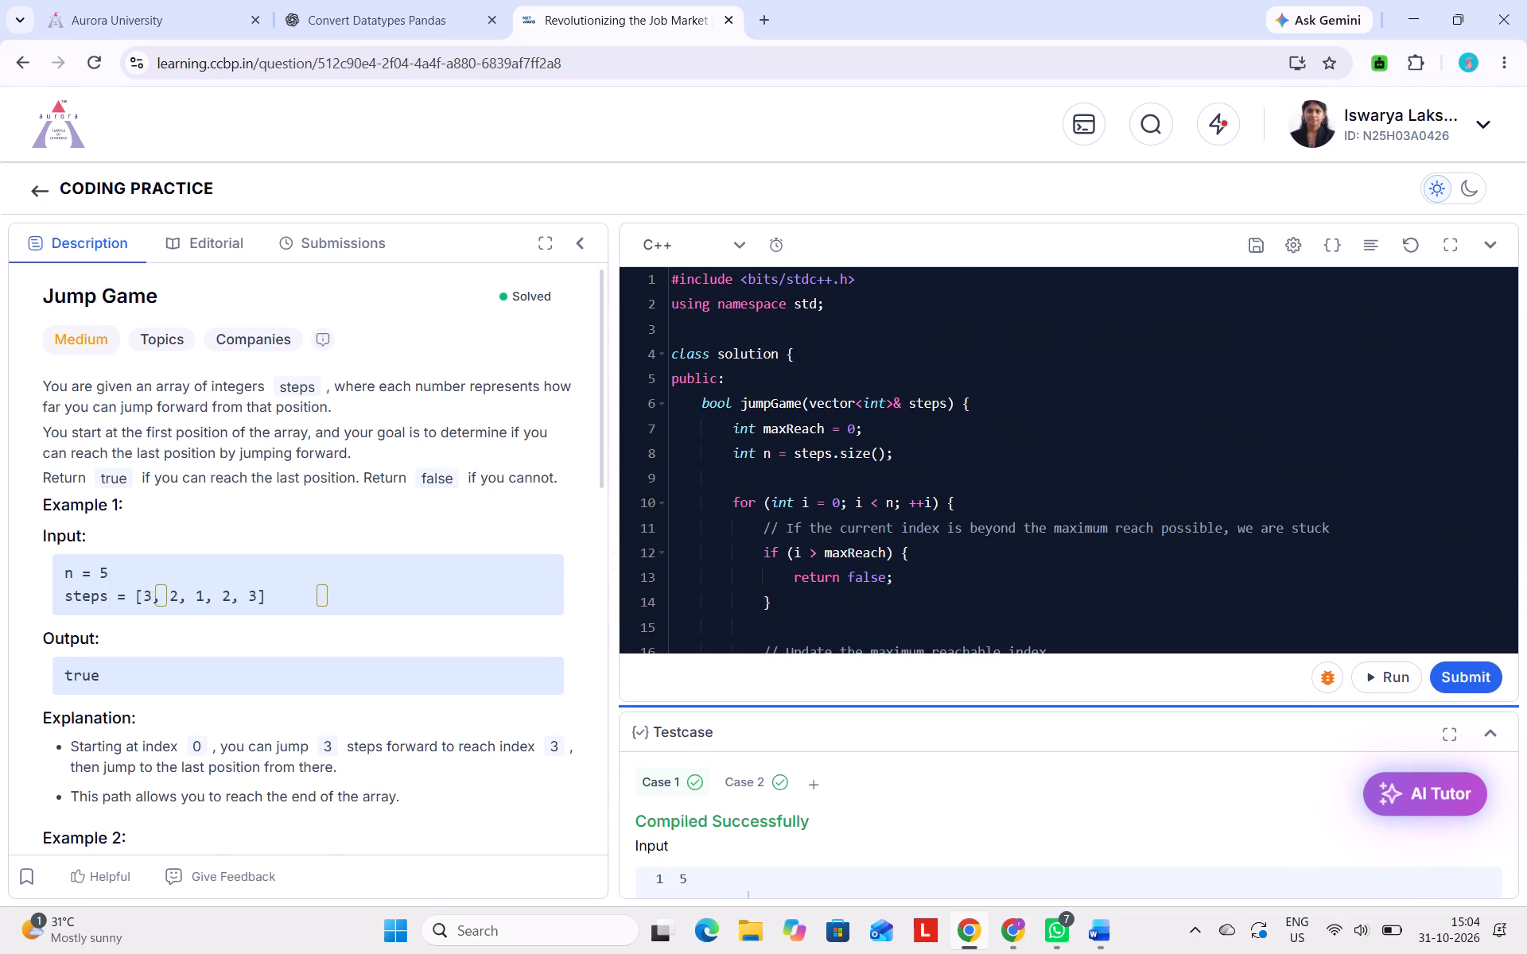
key("shift+super+s")
scroll(0, 96, "up", 1, "ctrl")
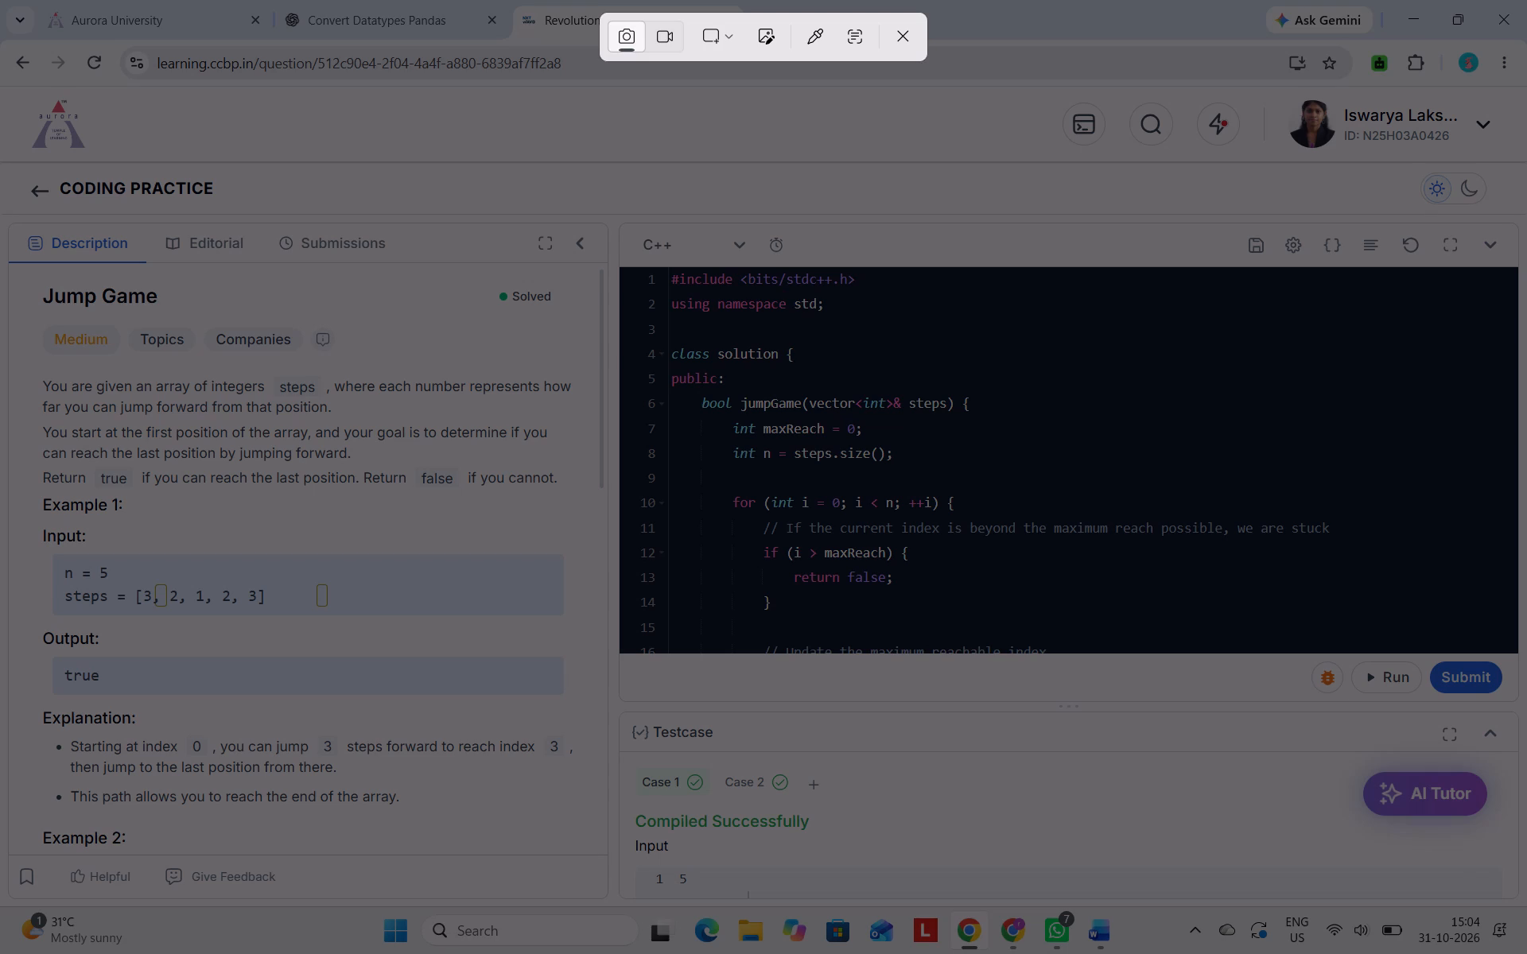
left_click_drag(1, 78, 1526, 791)
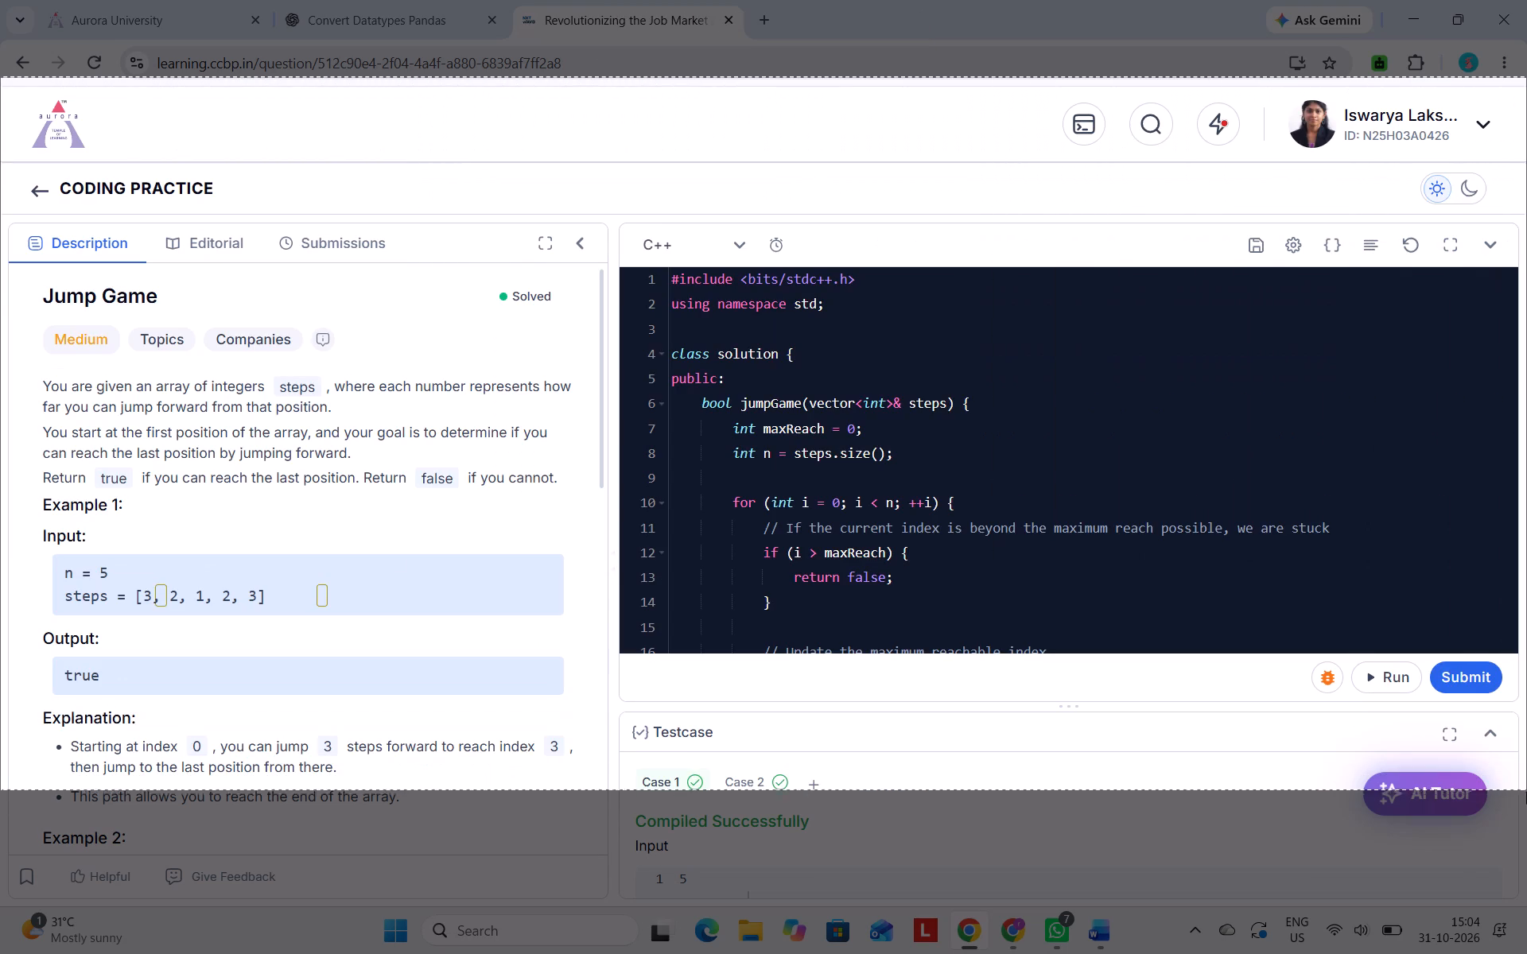
left_click_drag(1526, 791, 1526, 863)
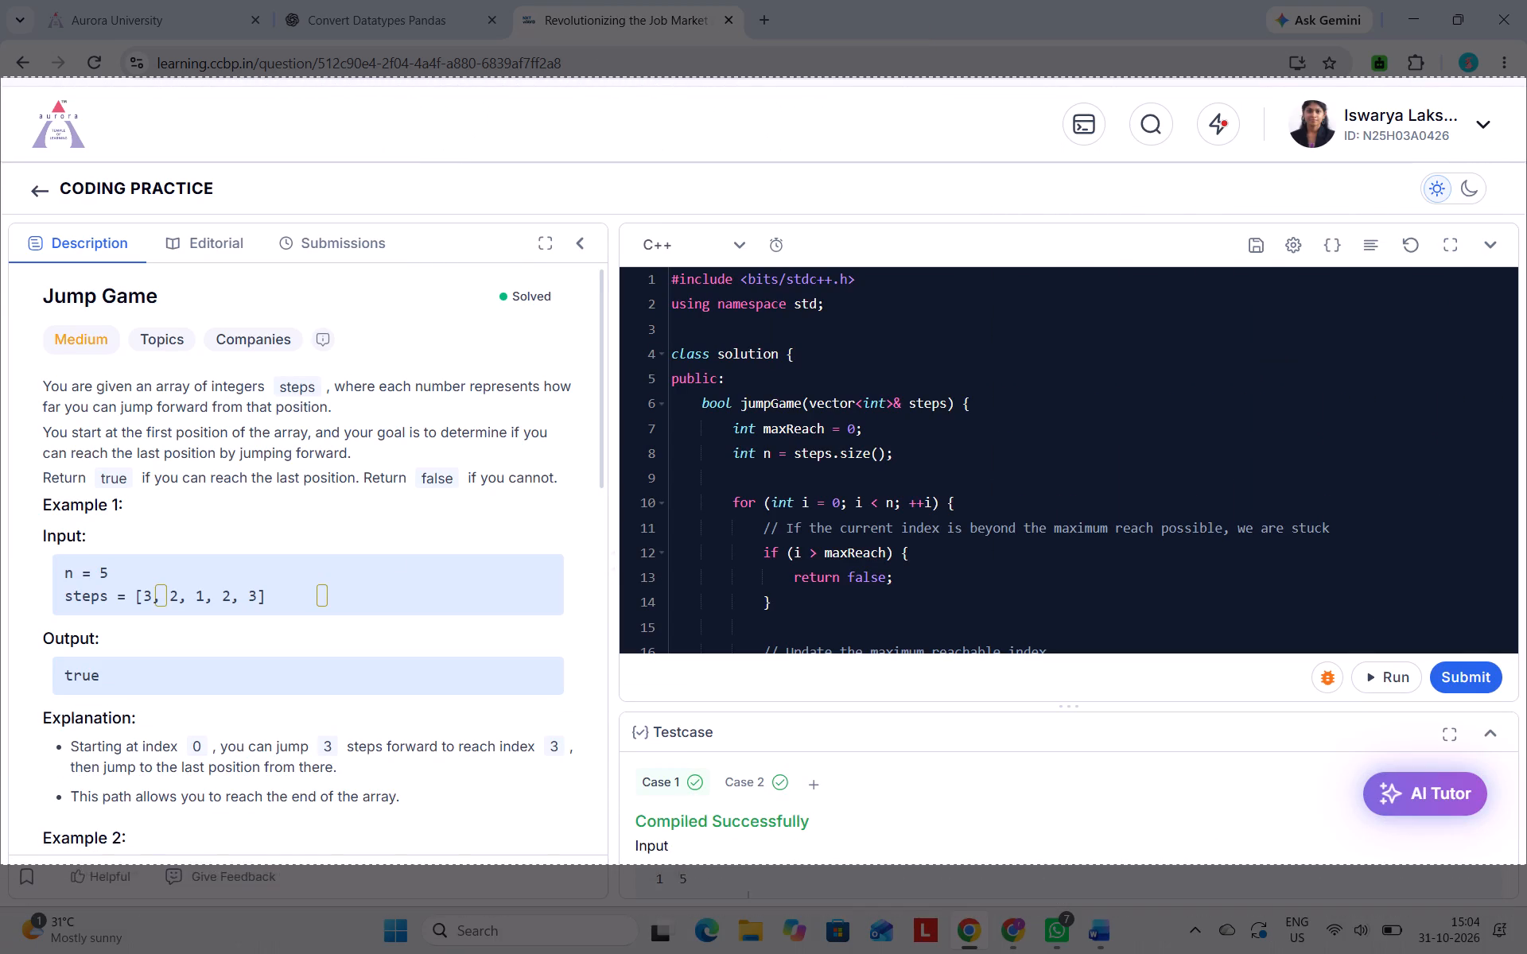
left_click_drag(1526, 863, 1526, 901)
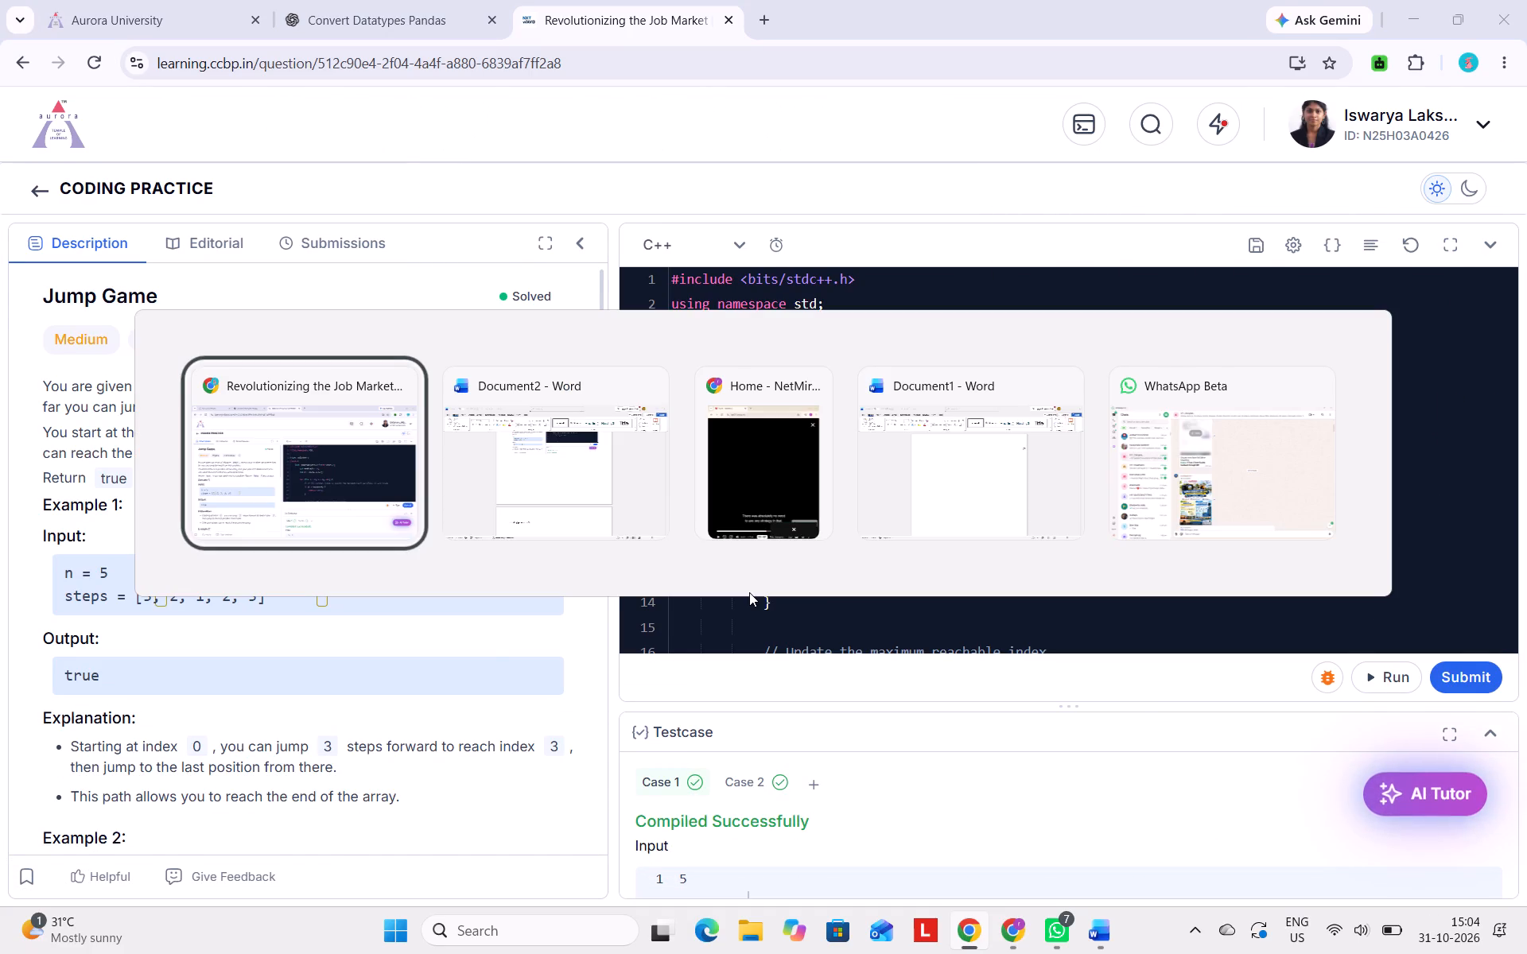
key("ctrl+v")
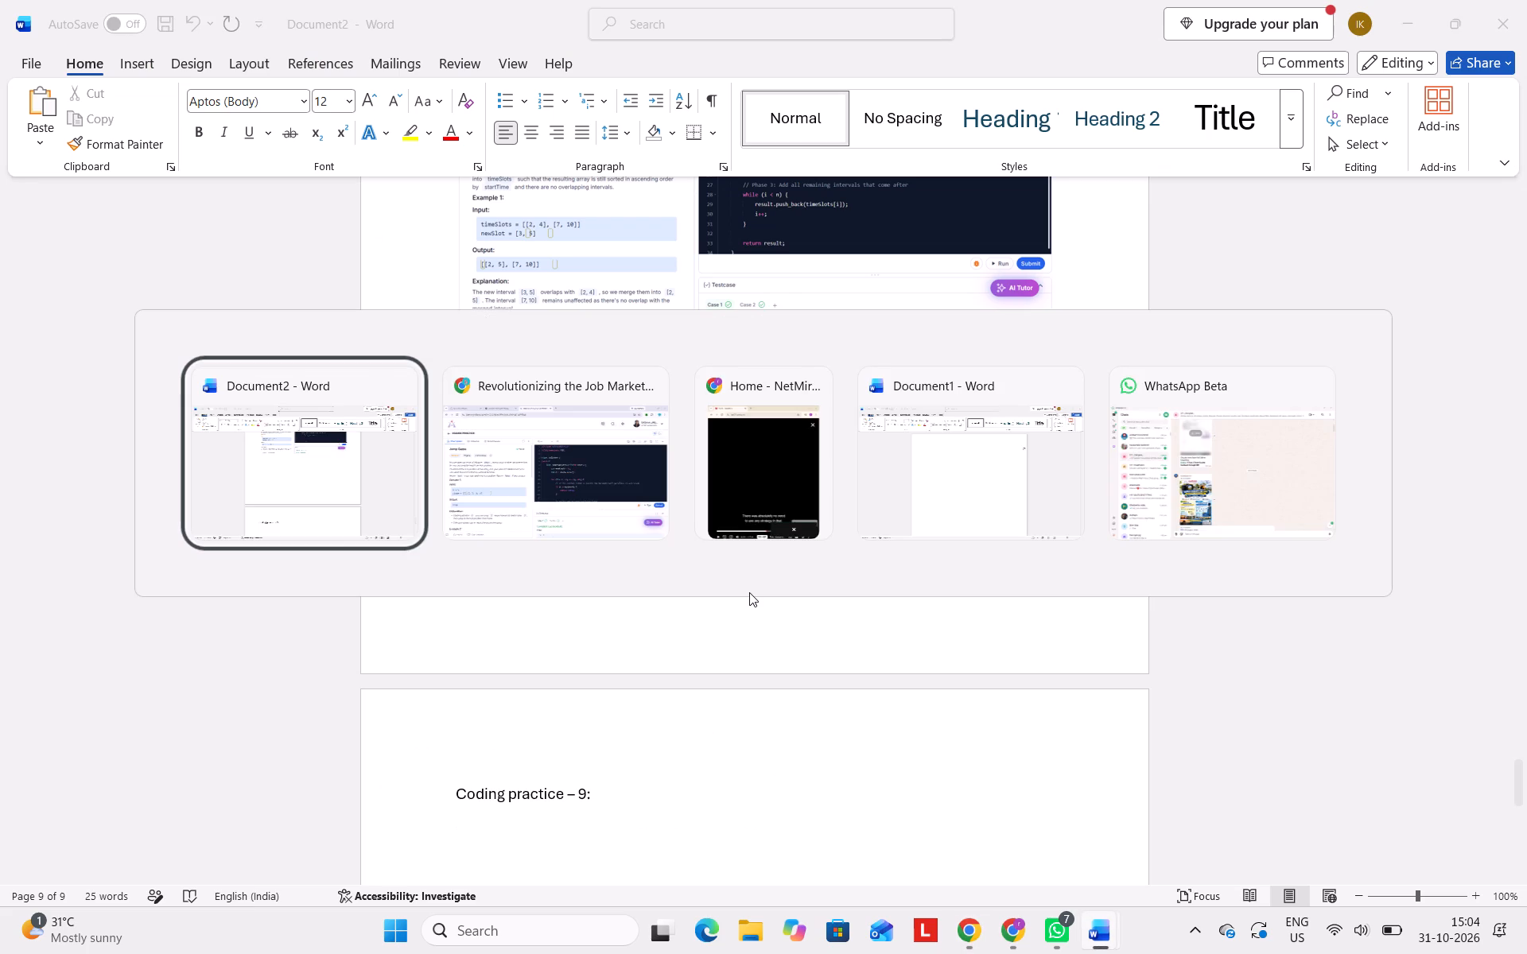
left_click(625, 816)
key("Return")
key("ctrl+v")
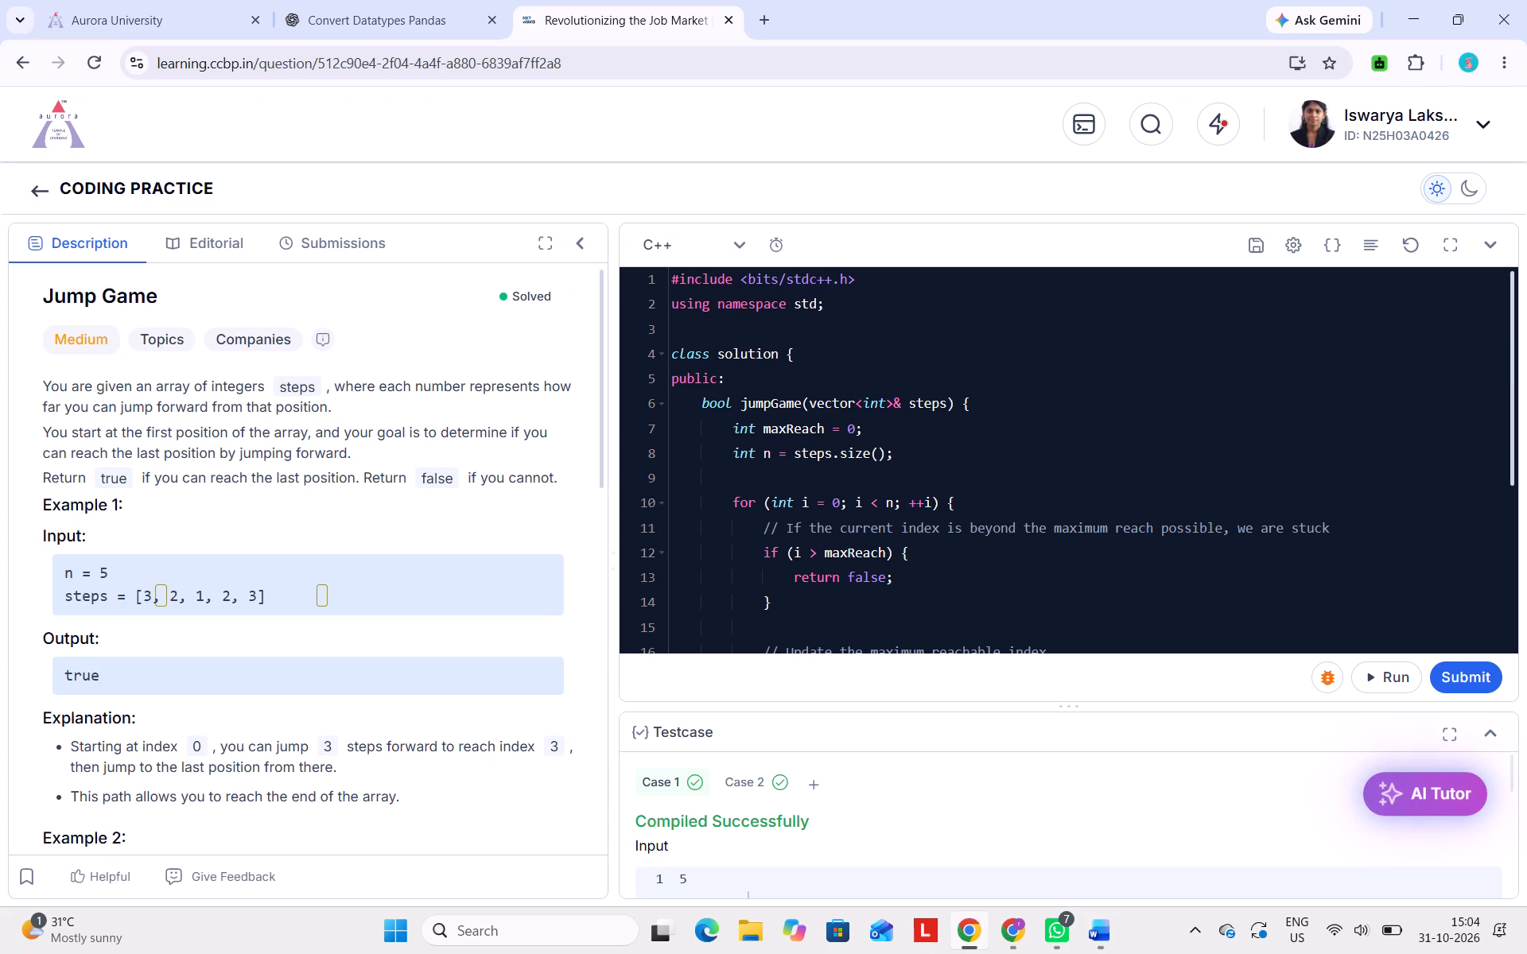
Capture the Jump Game page with the end of the code in view and paste it below the first Jump Game screenshot in Word.
scroll(763, 589, "down", 3)
key("shift+super+s")
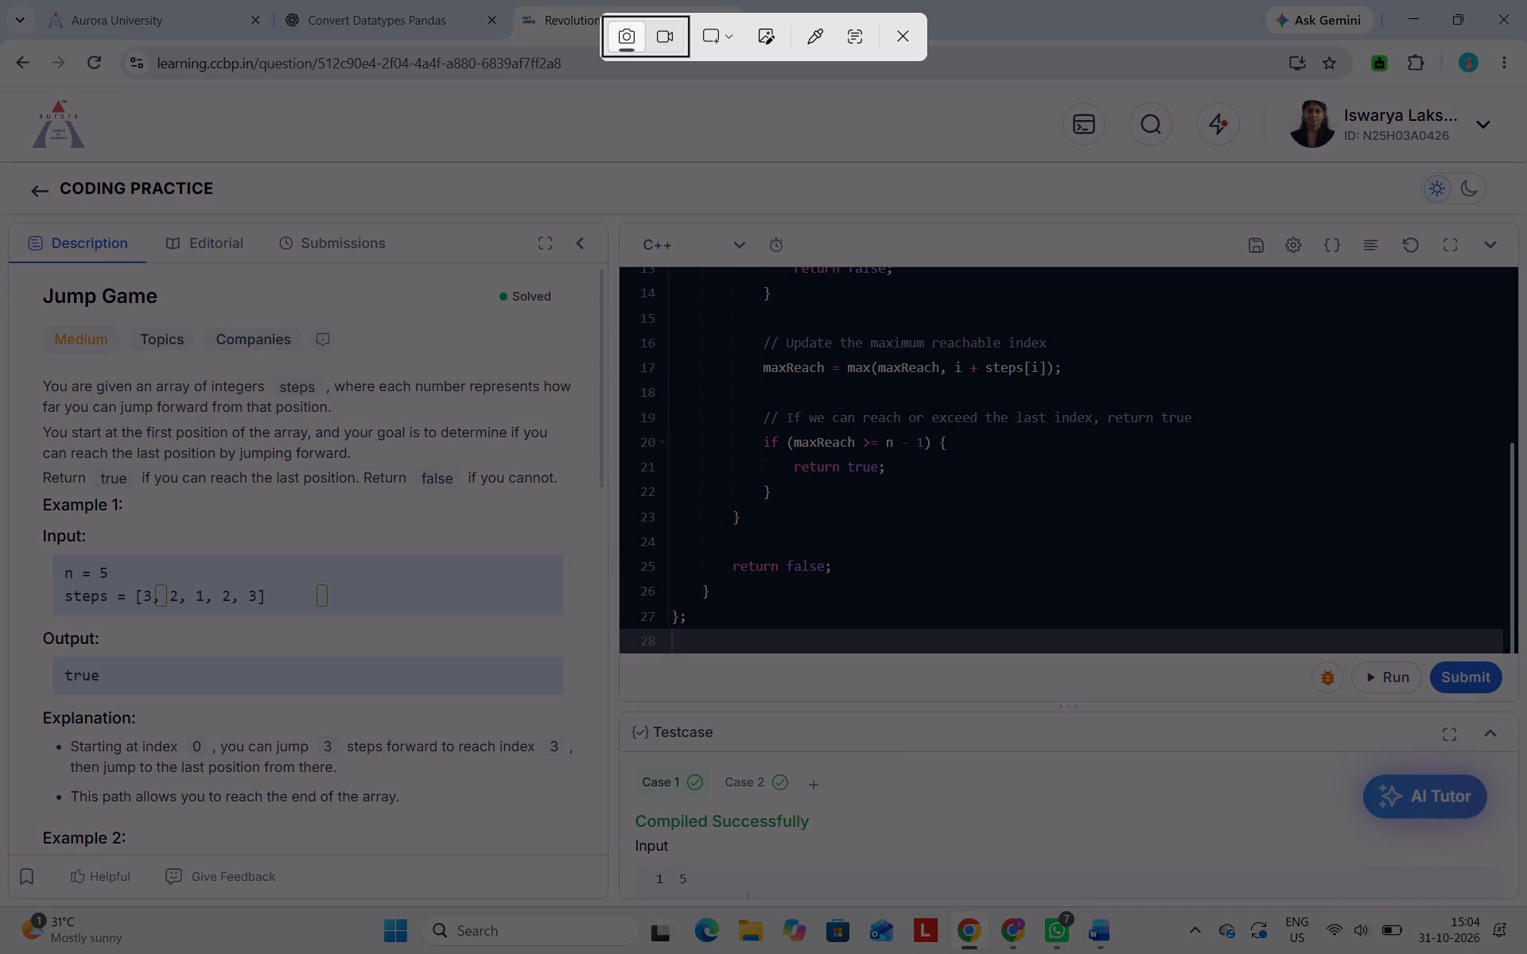
scroll(0, 119, "right", 7)
left_click(0, 78)
left_click_drag(0, 76, 1526, 867)
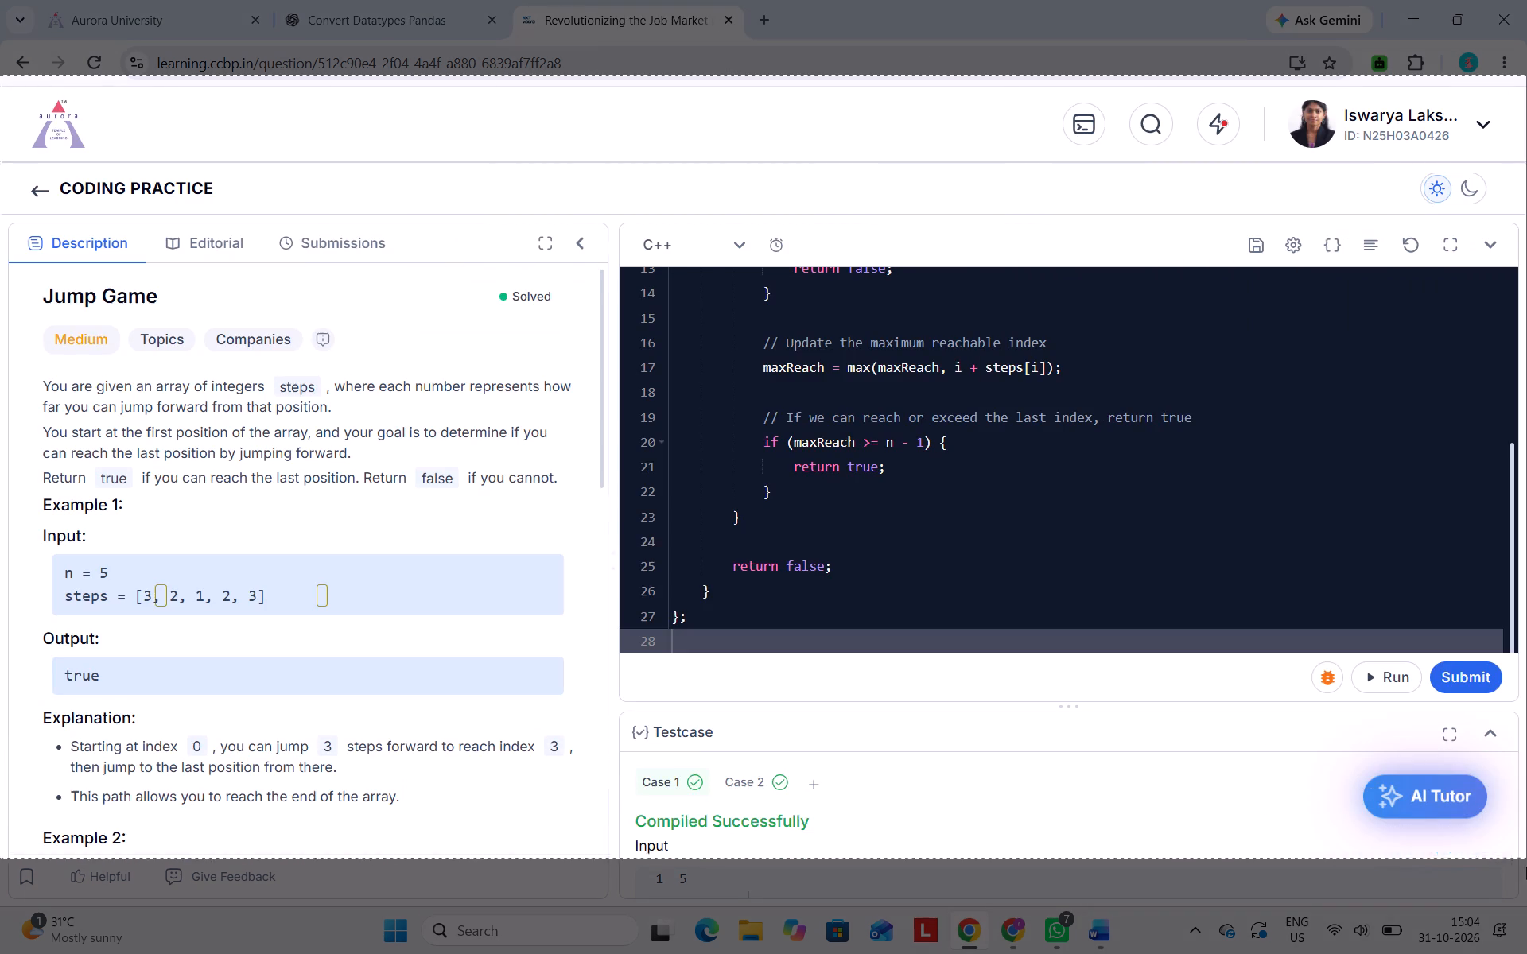
left_click_drag(1526, 867, 1526, 939)
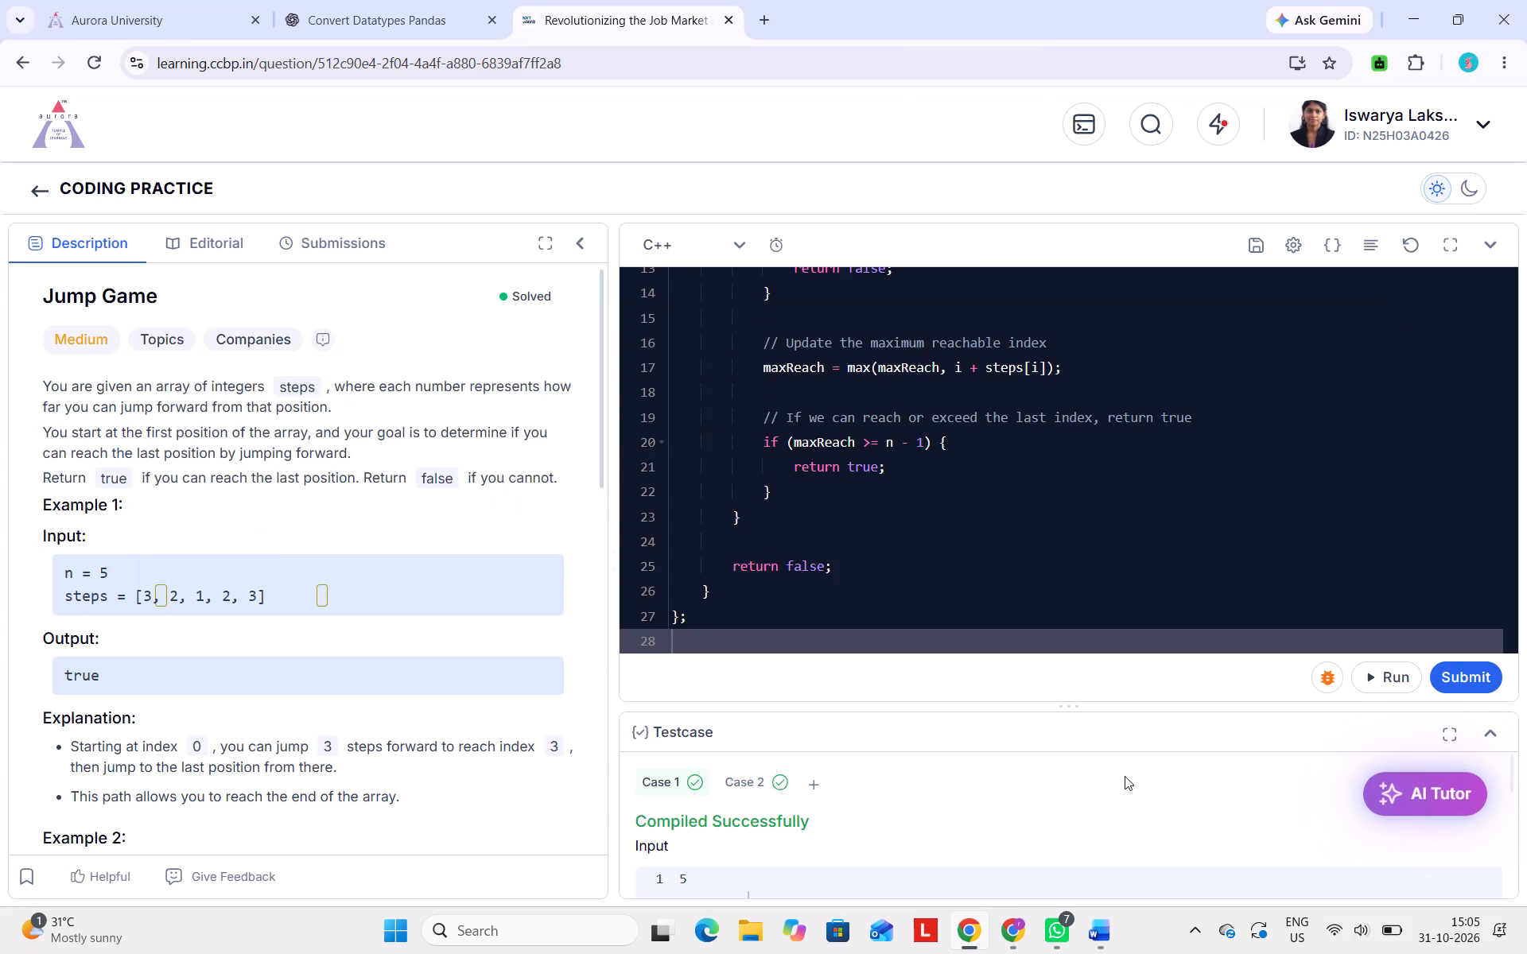
key("ctrl+v")
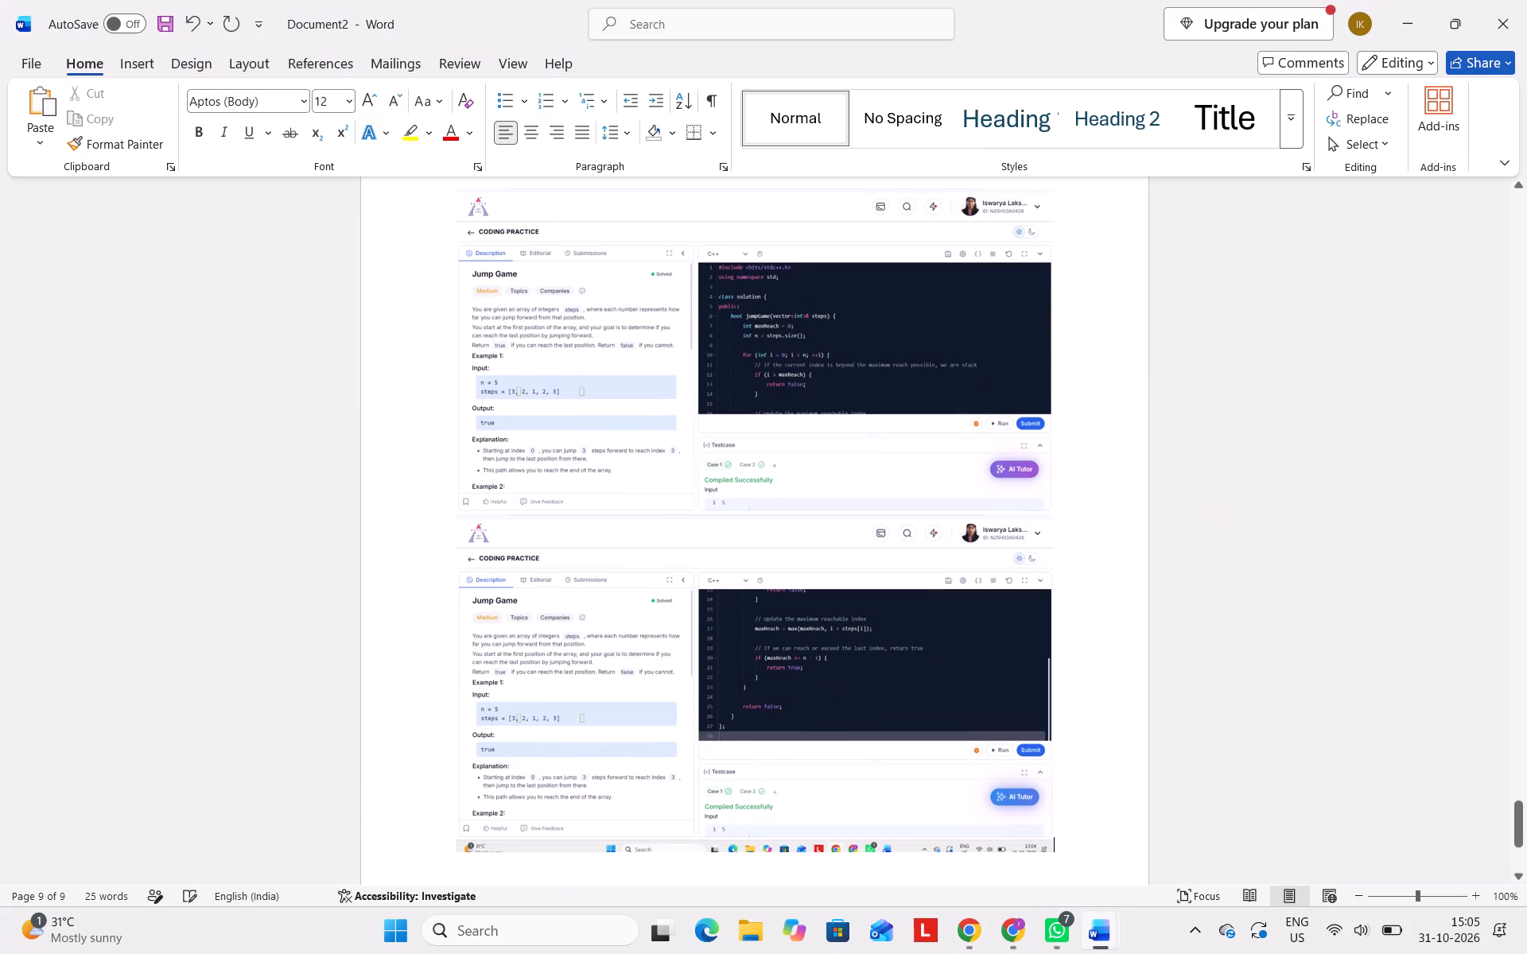
Enter the heading "Coding practice - 10:" on a new line after the second Jump Game screenshot, with a new line beneath.
key("Return")
type("coding practice - 10:")
key("Return")
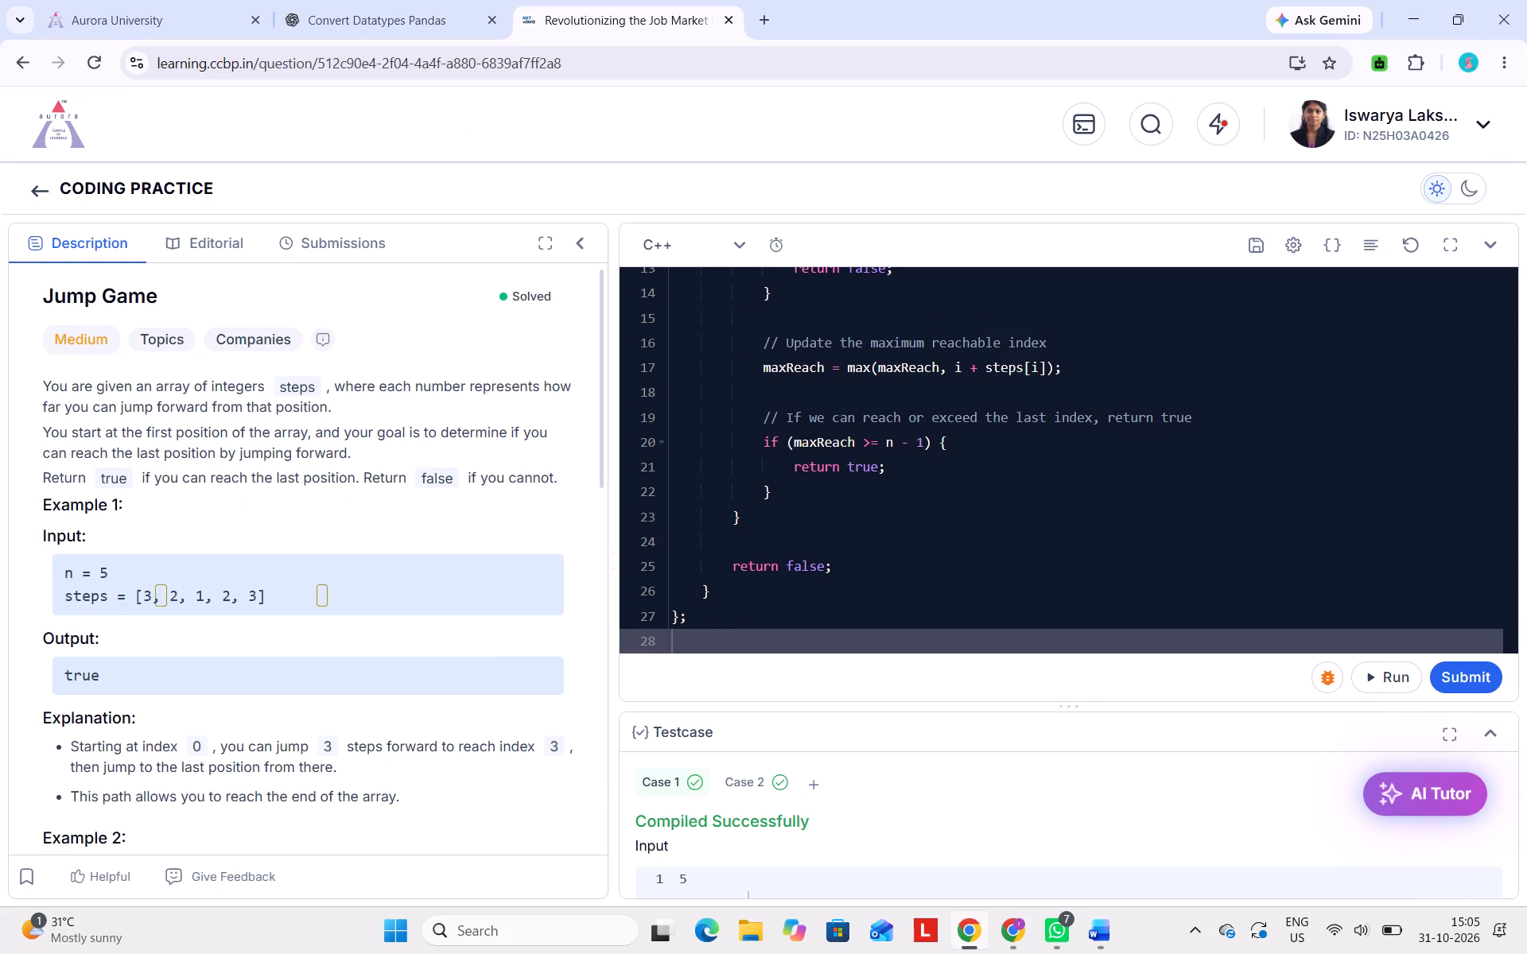
In Chrome, return to the question list, open the Stable Battery problem and run its code against the sample test cases.
left_click(114, 182)
left_click(32, 192)
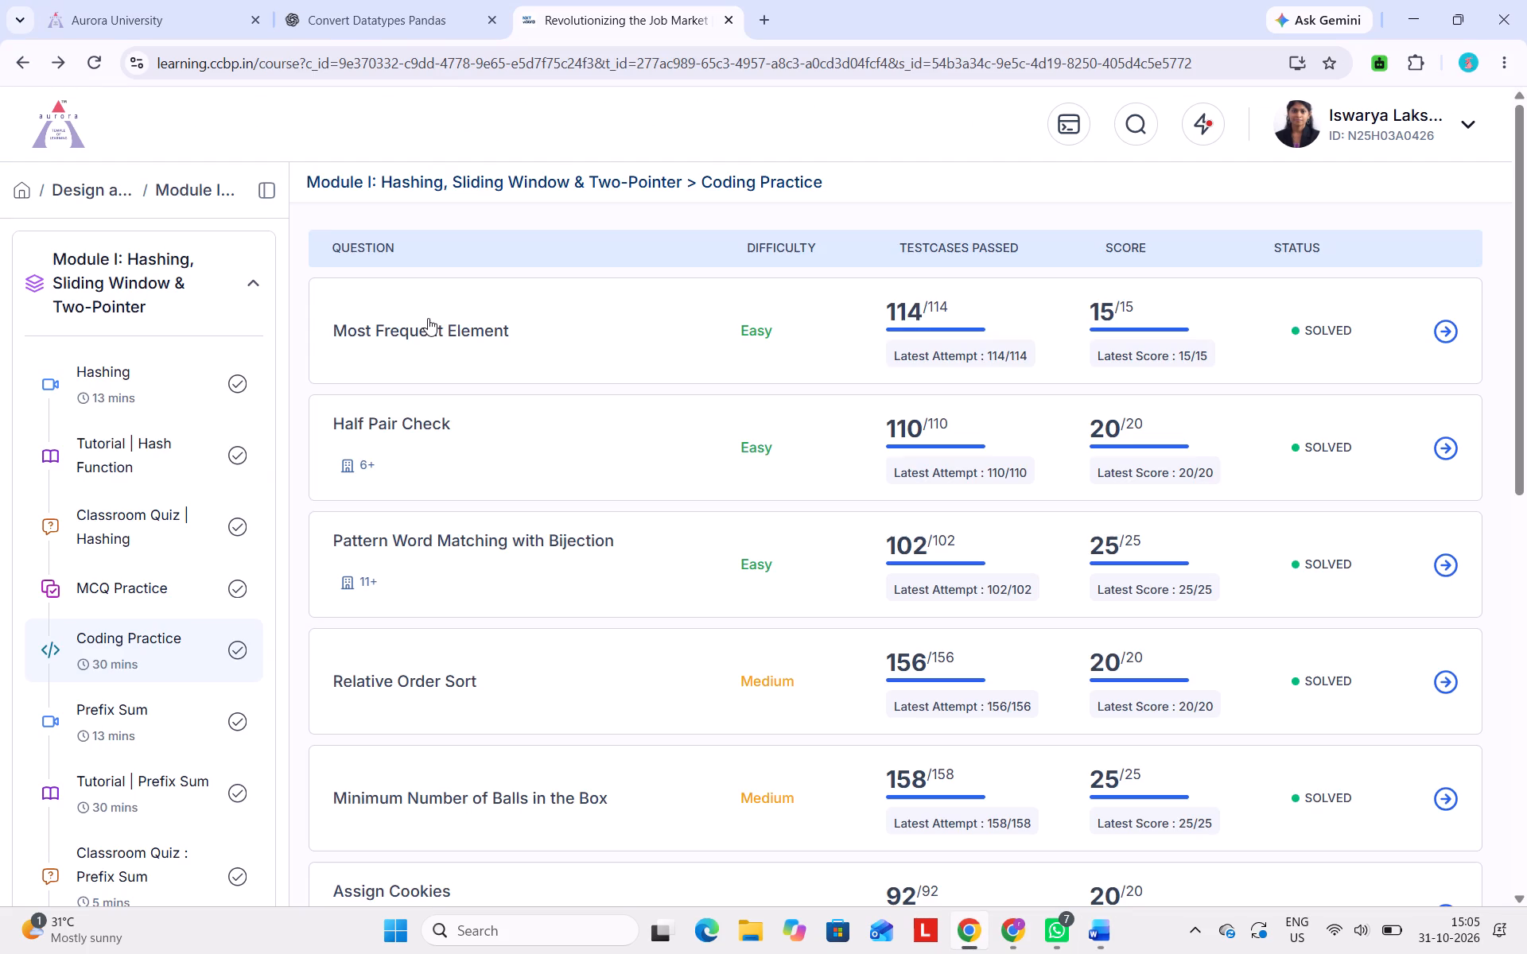
scroll(662, 725, "down", 8)
left_click(605, 757)
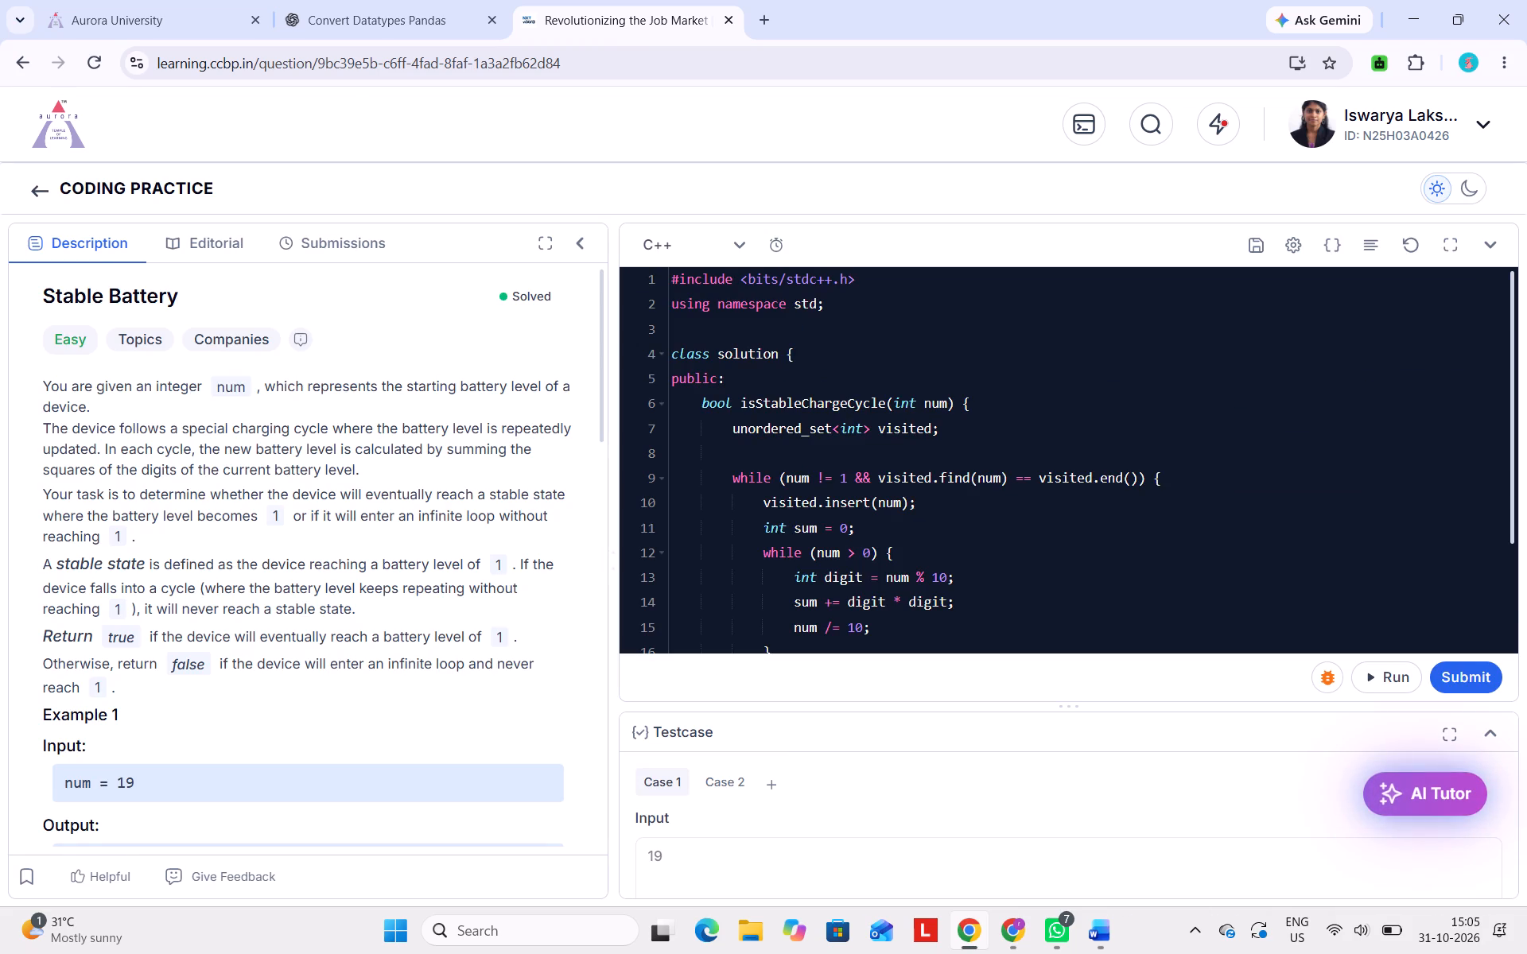
left_click(1395, 684)
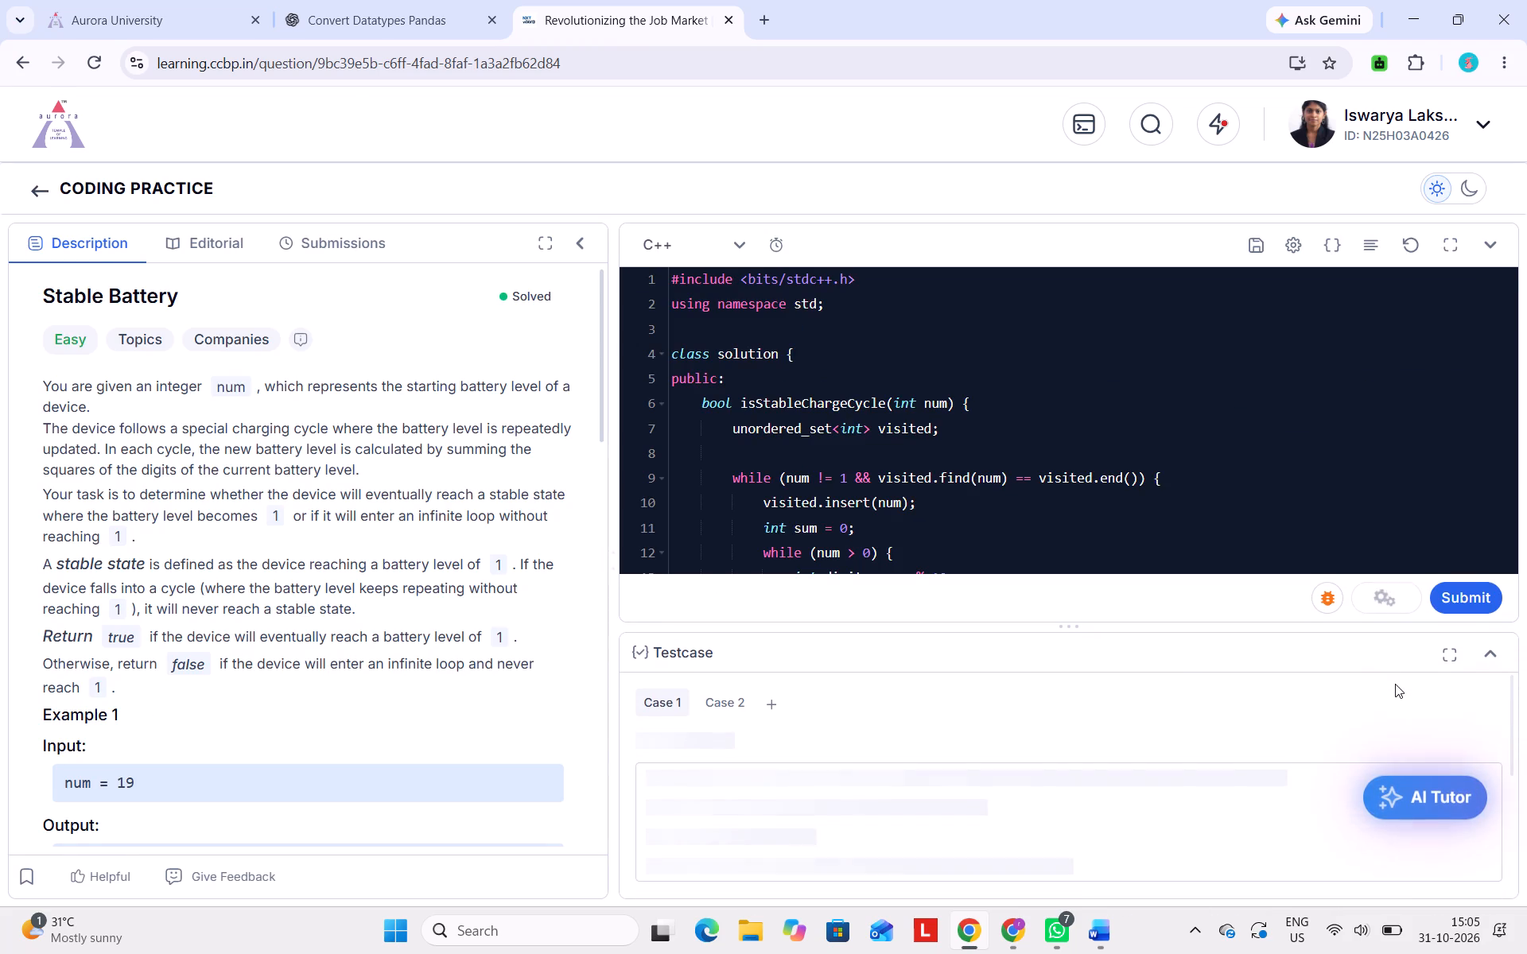
Enlarge the Stable Battery code area, capture the page with the start of the code, and paste it under "Coding practice - 10:" in Word.
left_click_drag(1152, 622, 1149, 721)
key("shift+super+s")
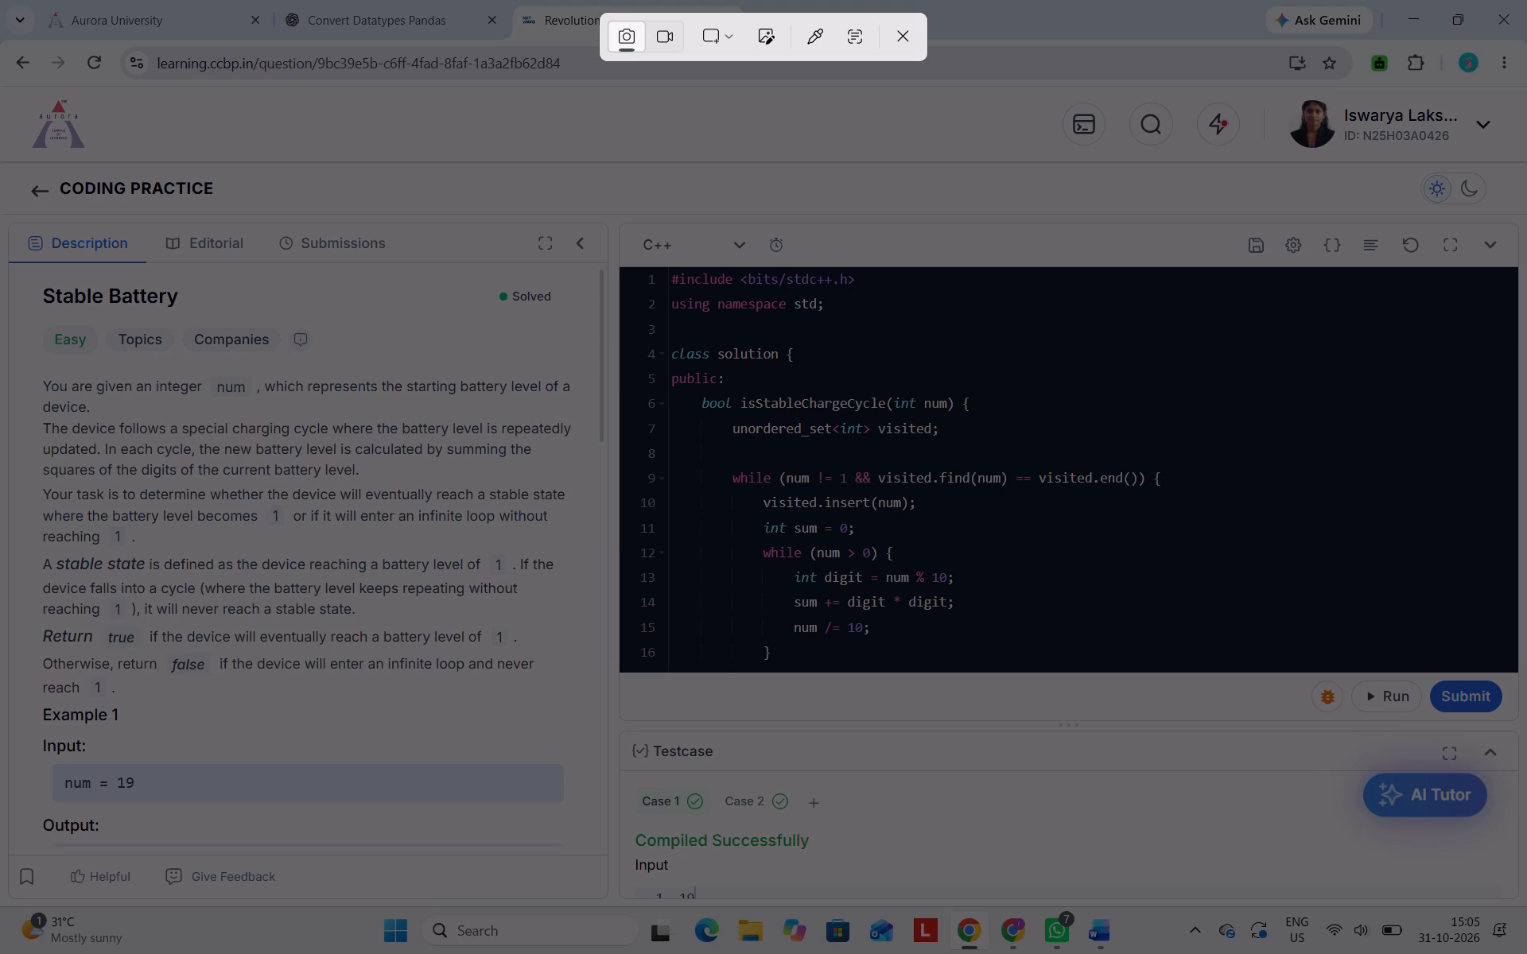
left_click_drag(0, 84, 1526, 888)
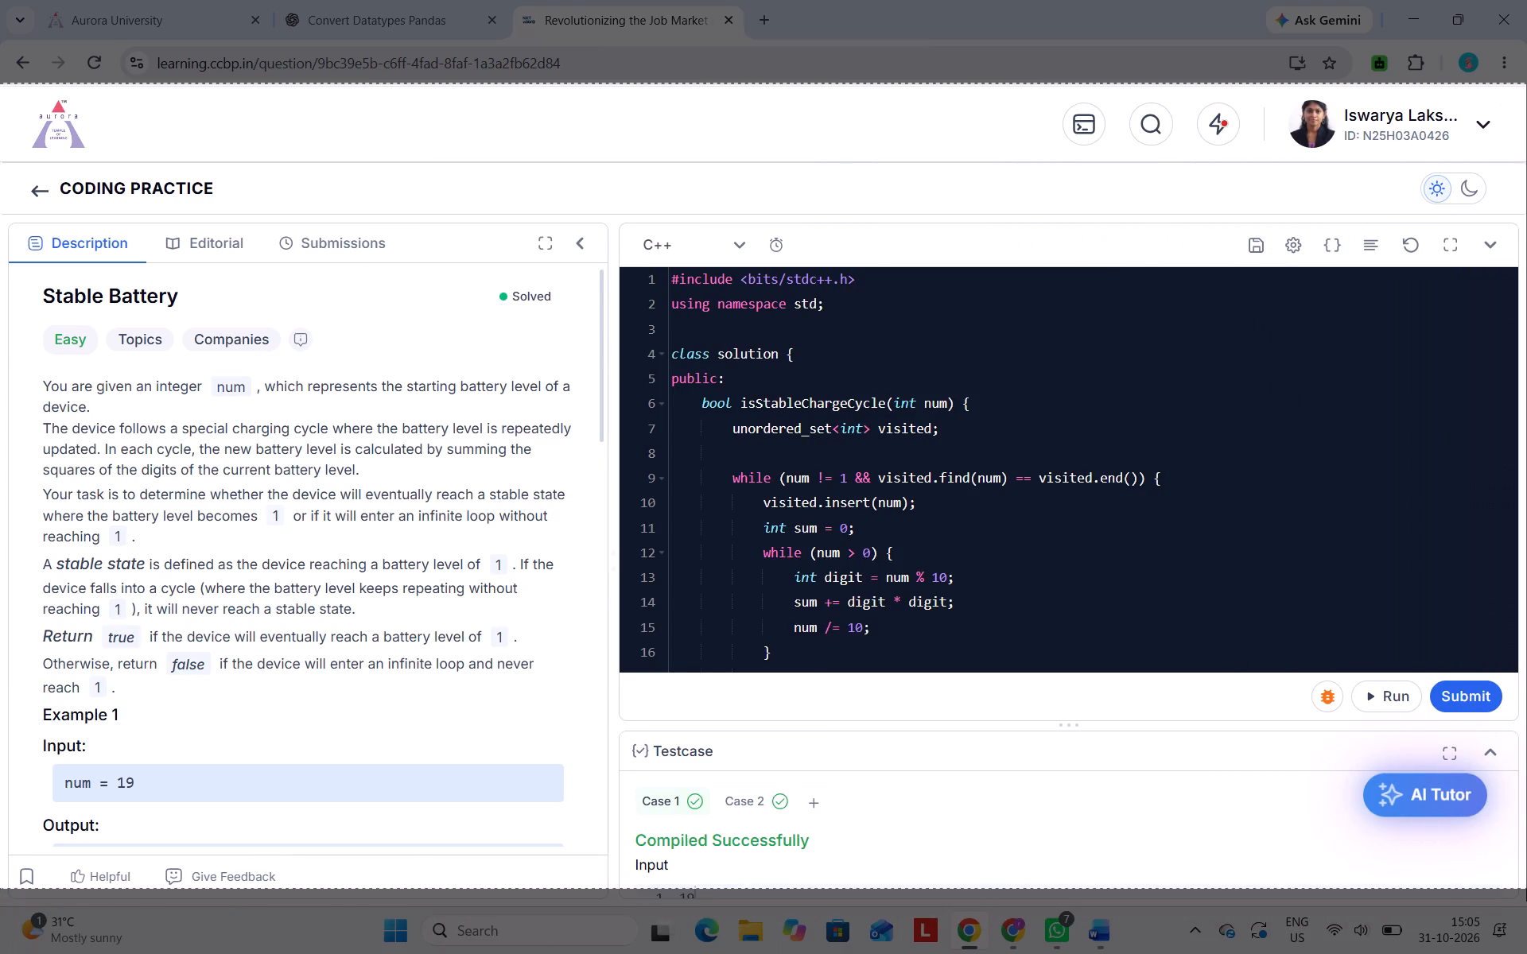
left_click_drag(1526, 888, 1526, 889)
key("ctrl+v")
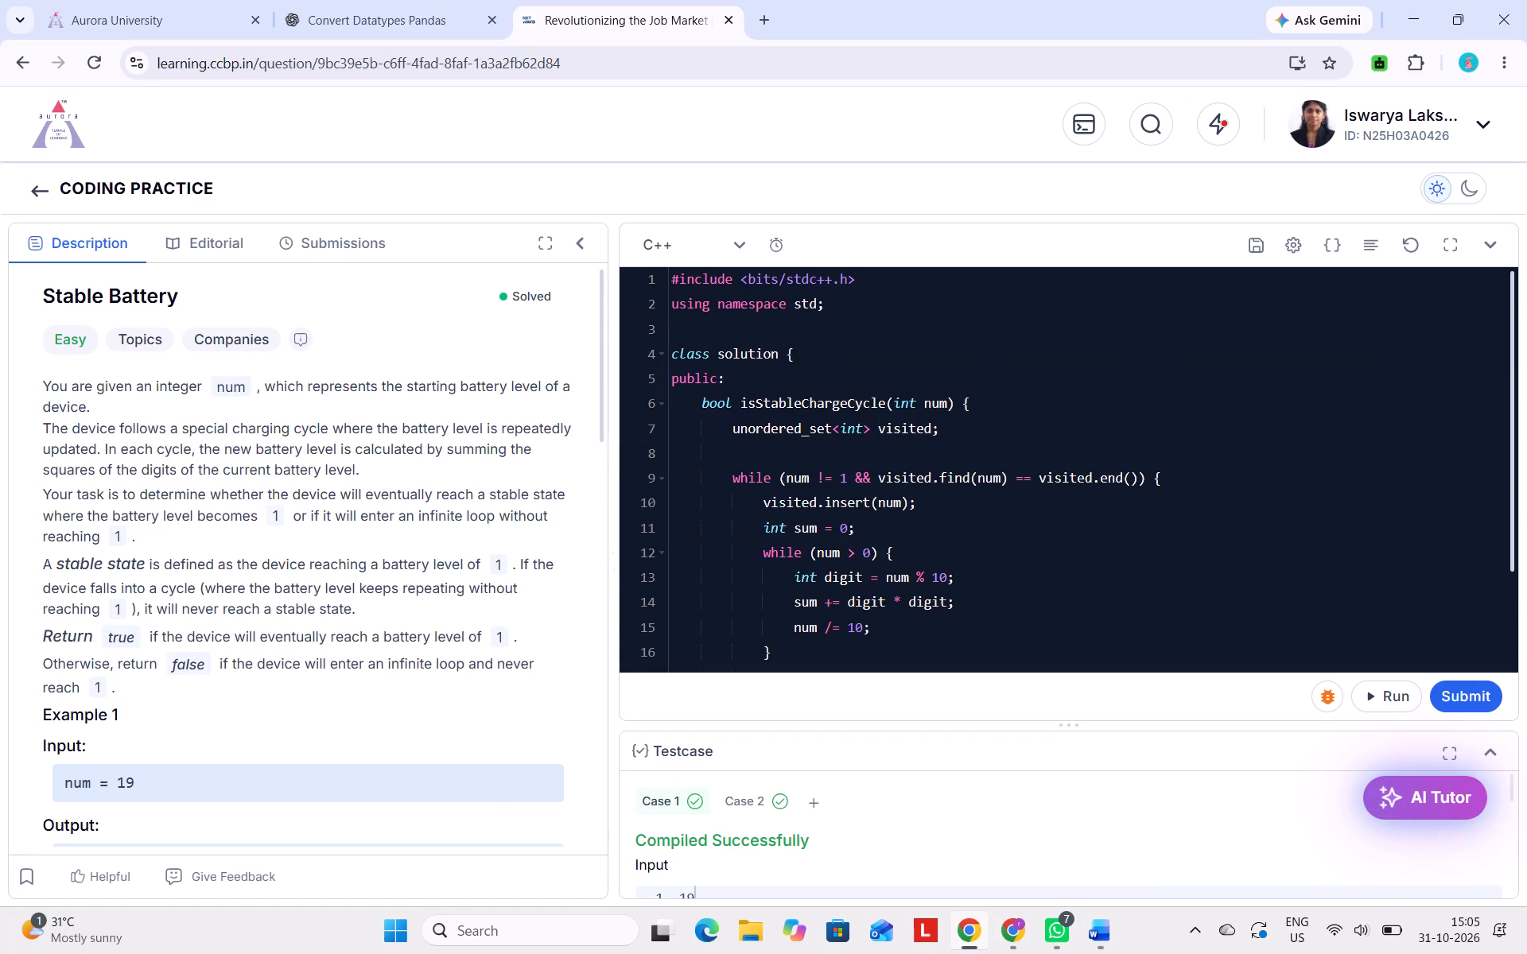
Capture the Stable Battery page with the end of the code in view and paste it below the first Stable Battery screenshot in Word.
scroll(968, 532, "down", 5)
key("shift+super+s")
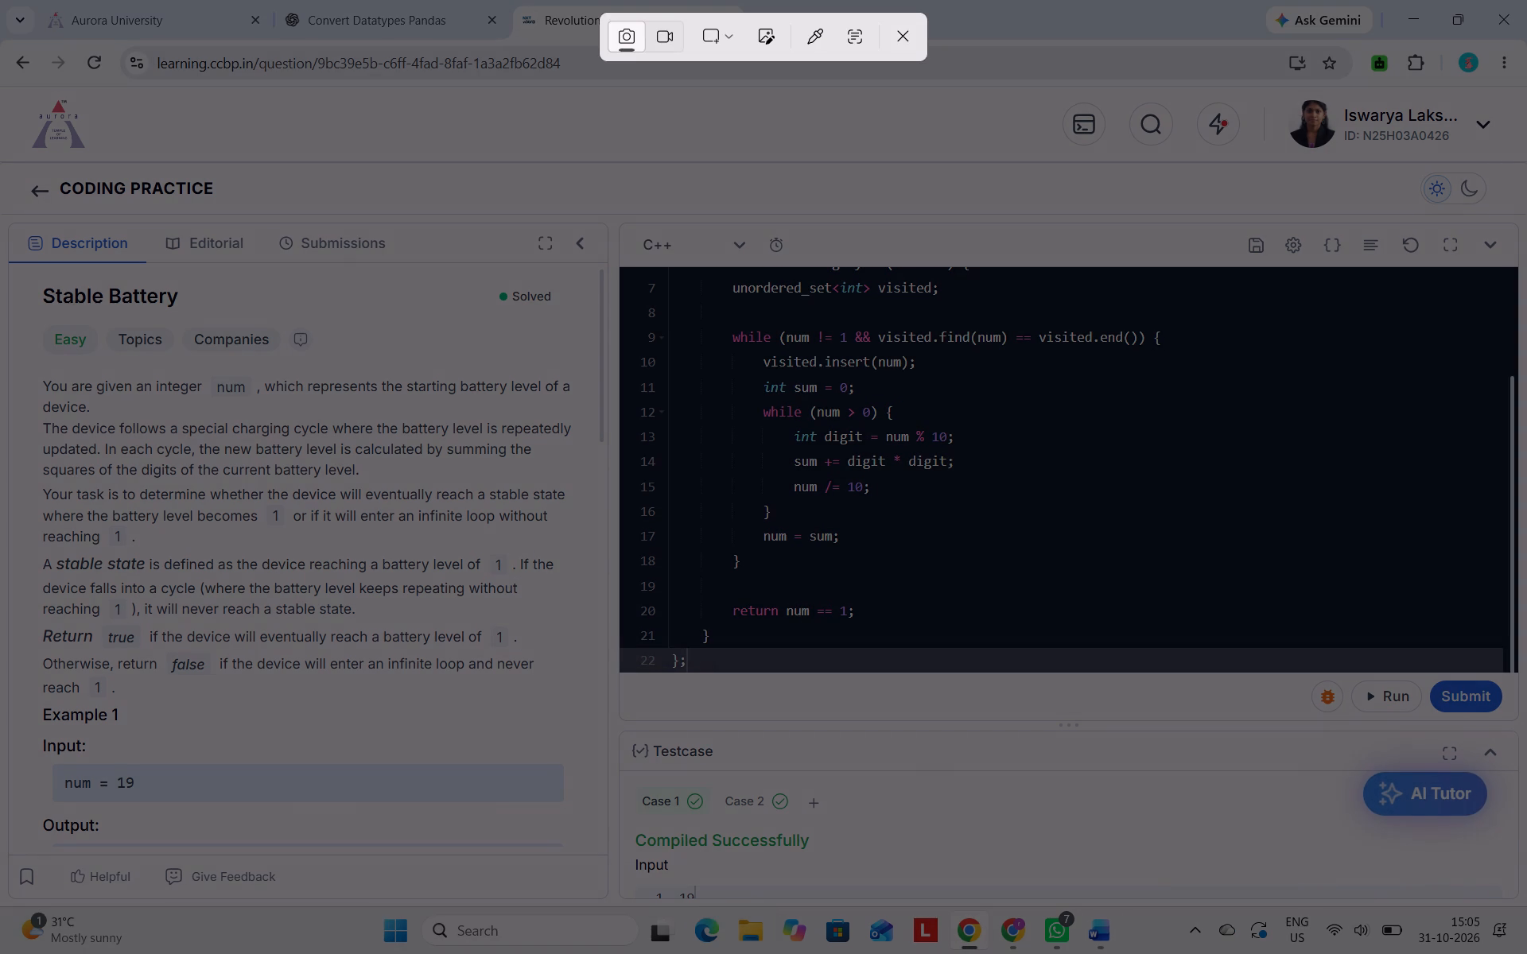
left_click_drag(3, 84, 1526, 921)
key("ctrl+v")
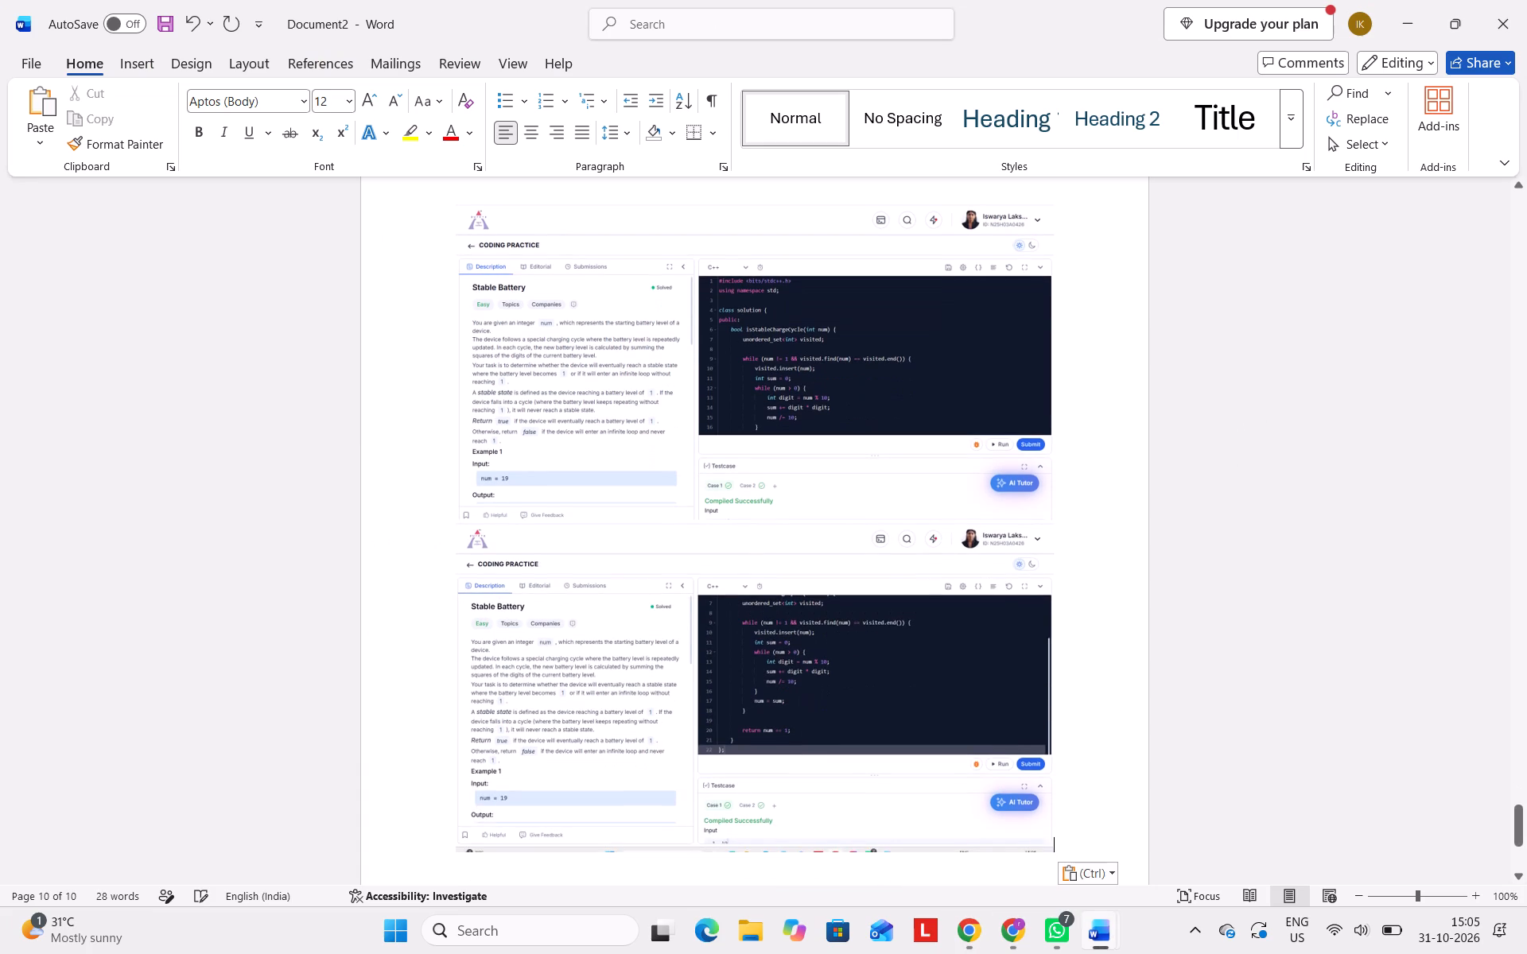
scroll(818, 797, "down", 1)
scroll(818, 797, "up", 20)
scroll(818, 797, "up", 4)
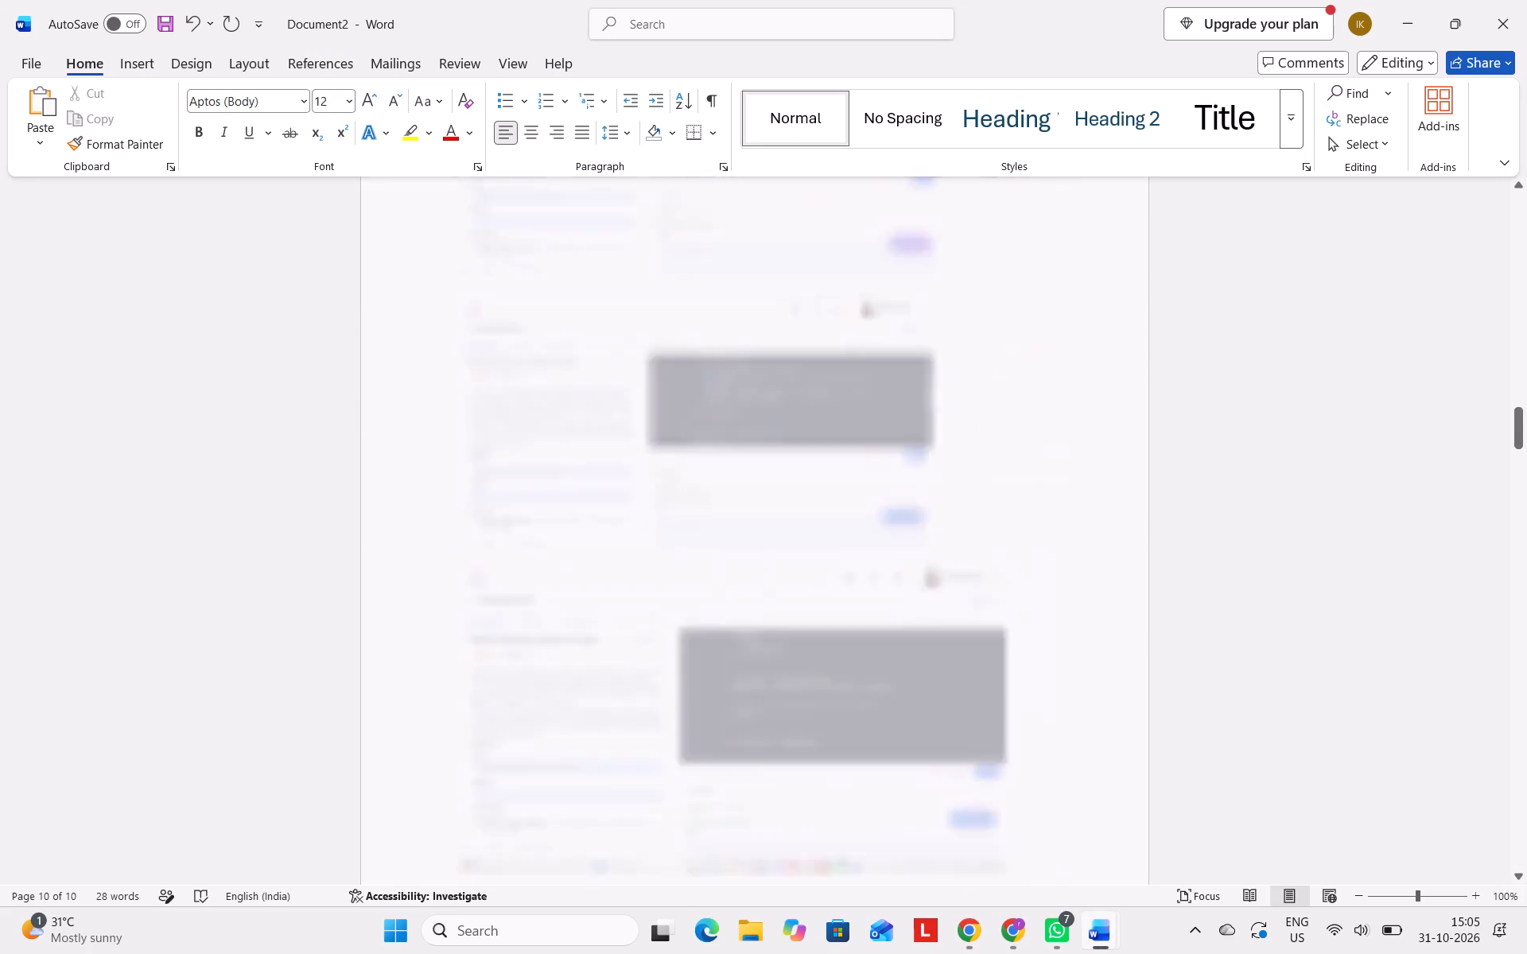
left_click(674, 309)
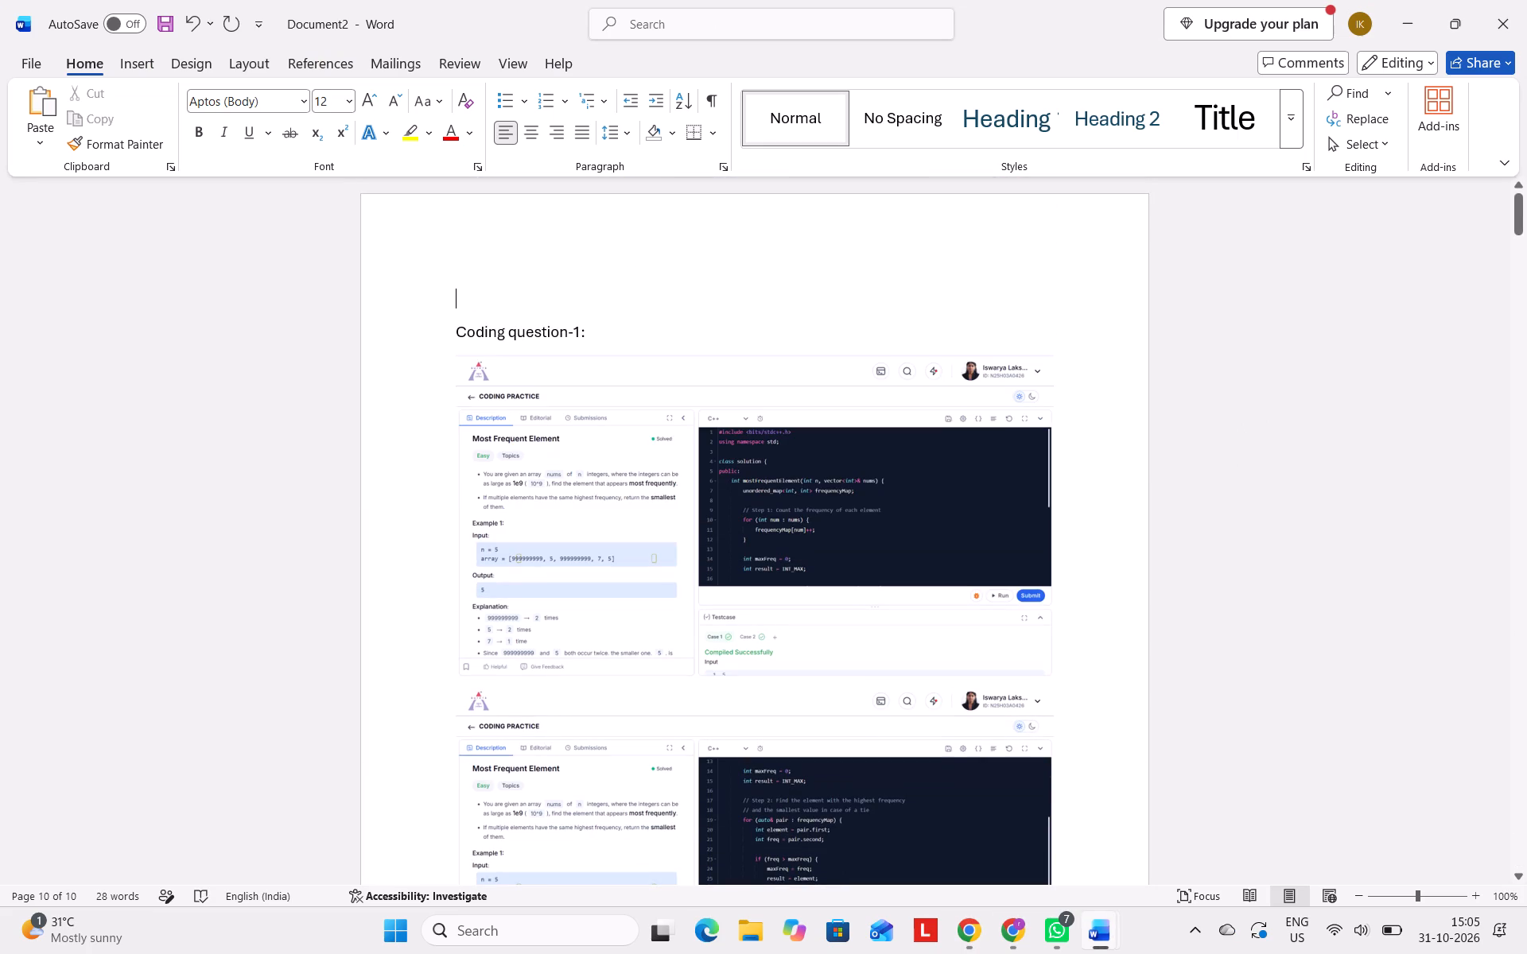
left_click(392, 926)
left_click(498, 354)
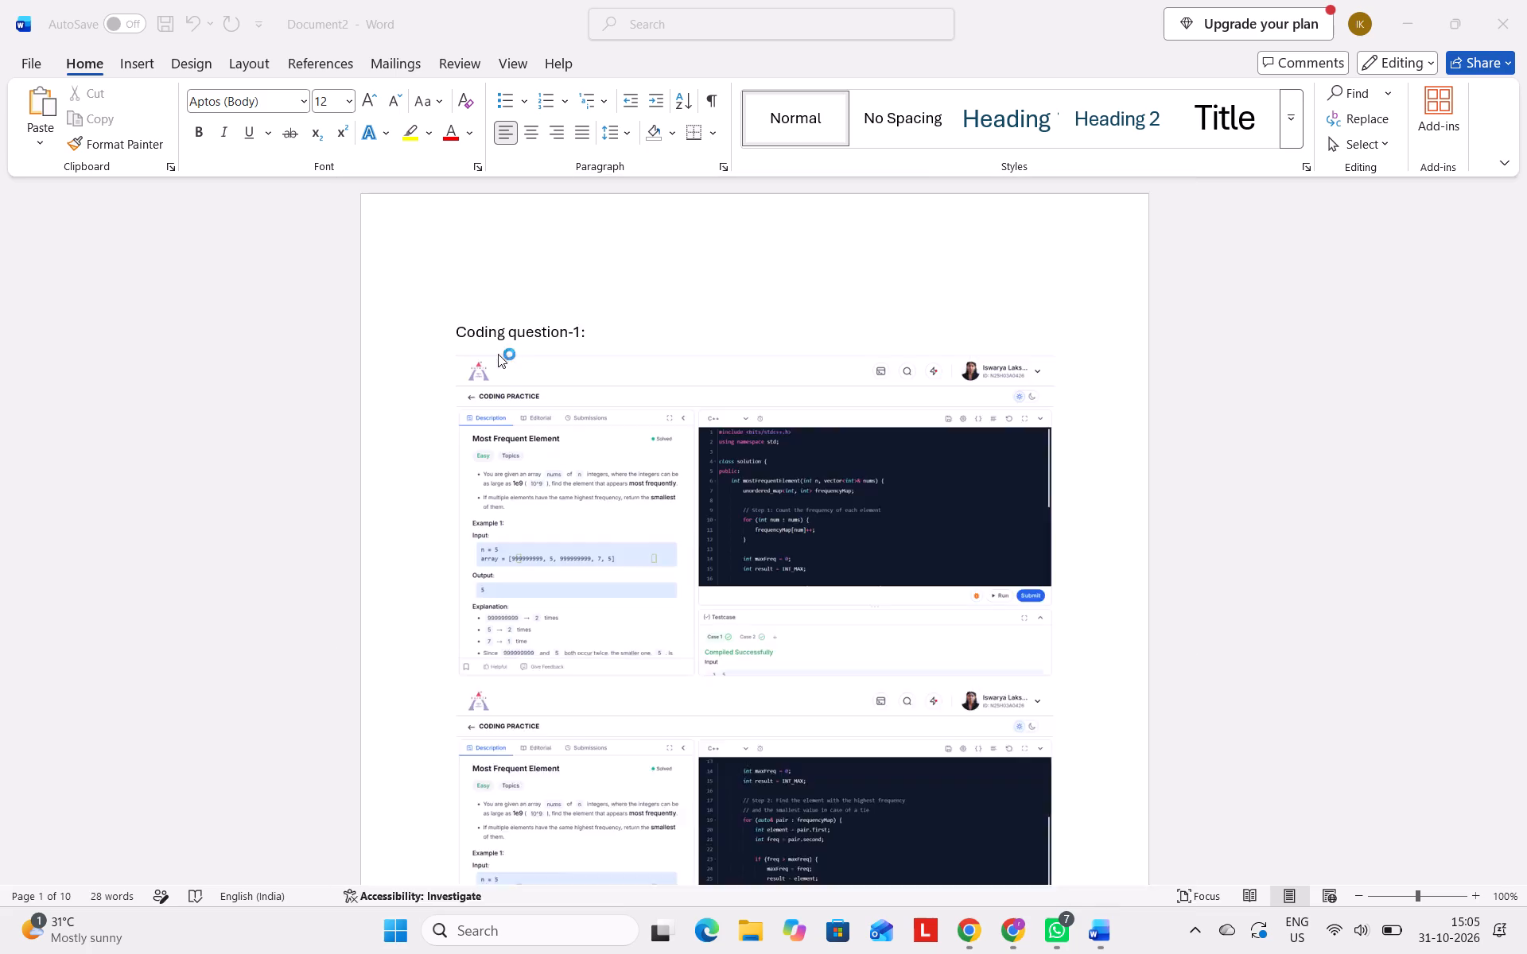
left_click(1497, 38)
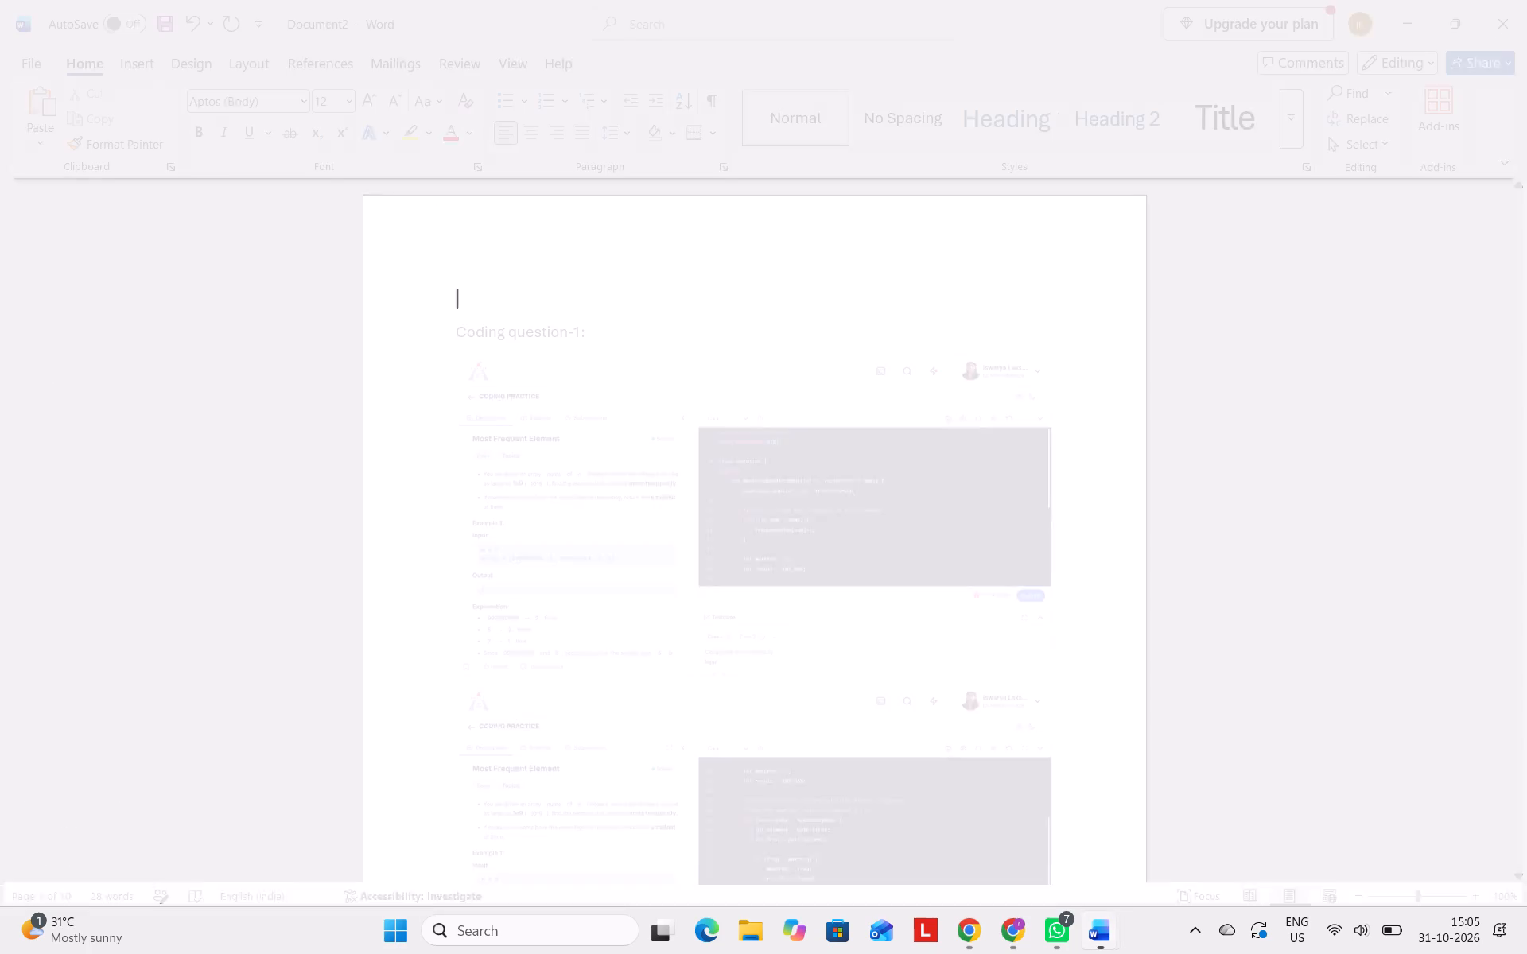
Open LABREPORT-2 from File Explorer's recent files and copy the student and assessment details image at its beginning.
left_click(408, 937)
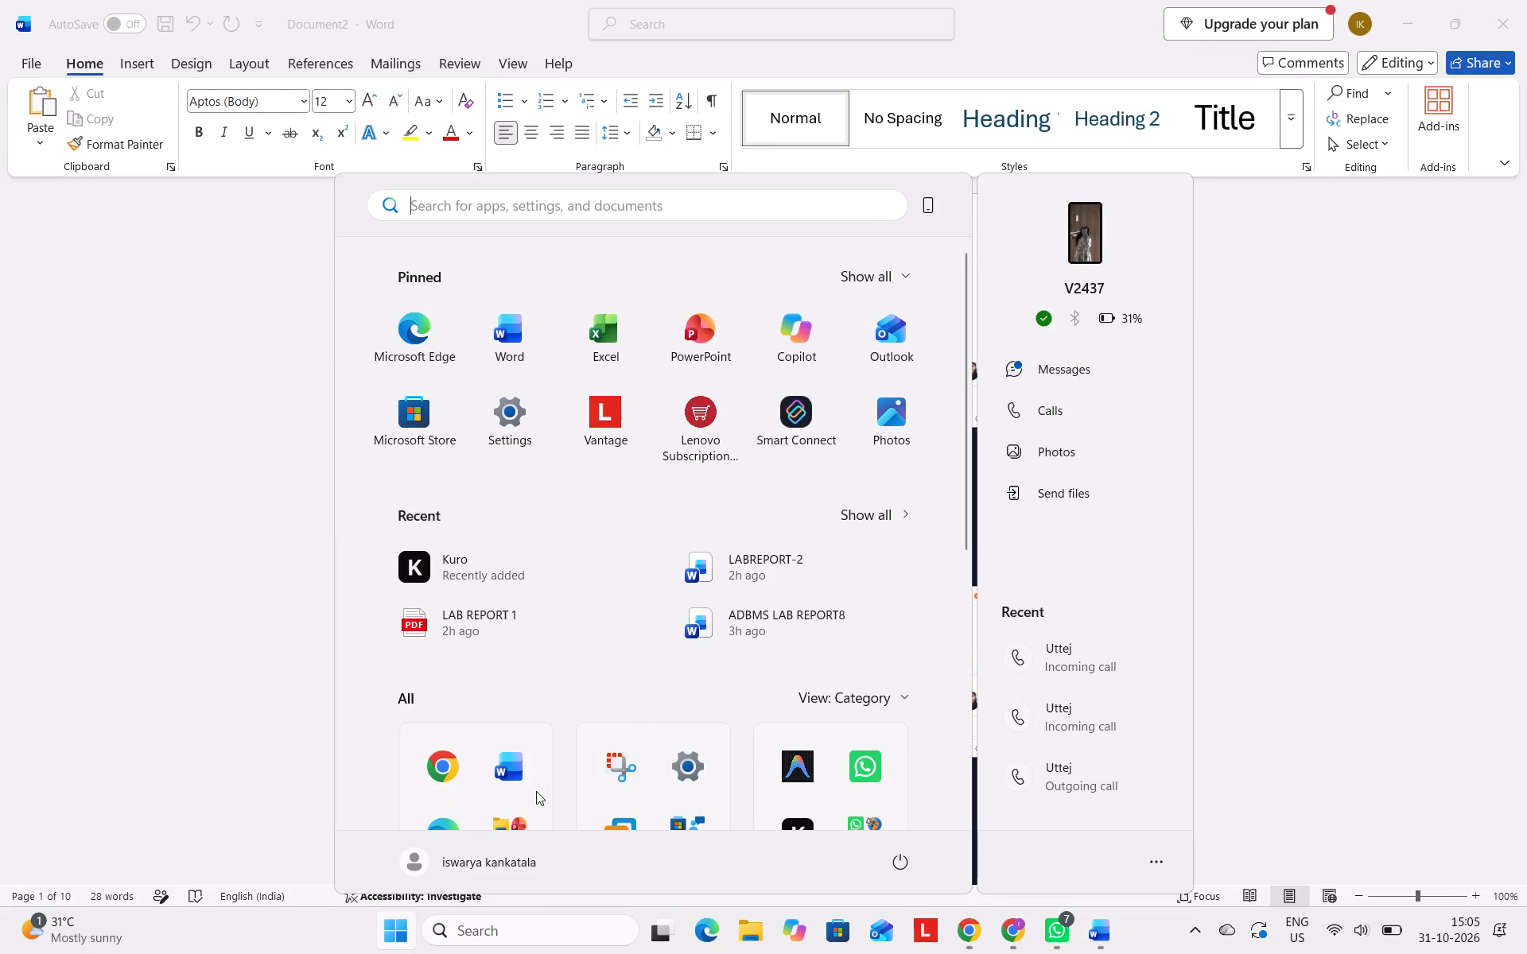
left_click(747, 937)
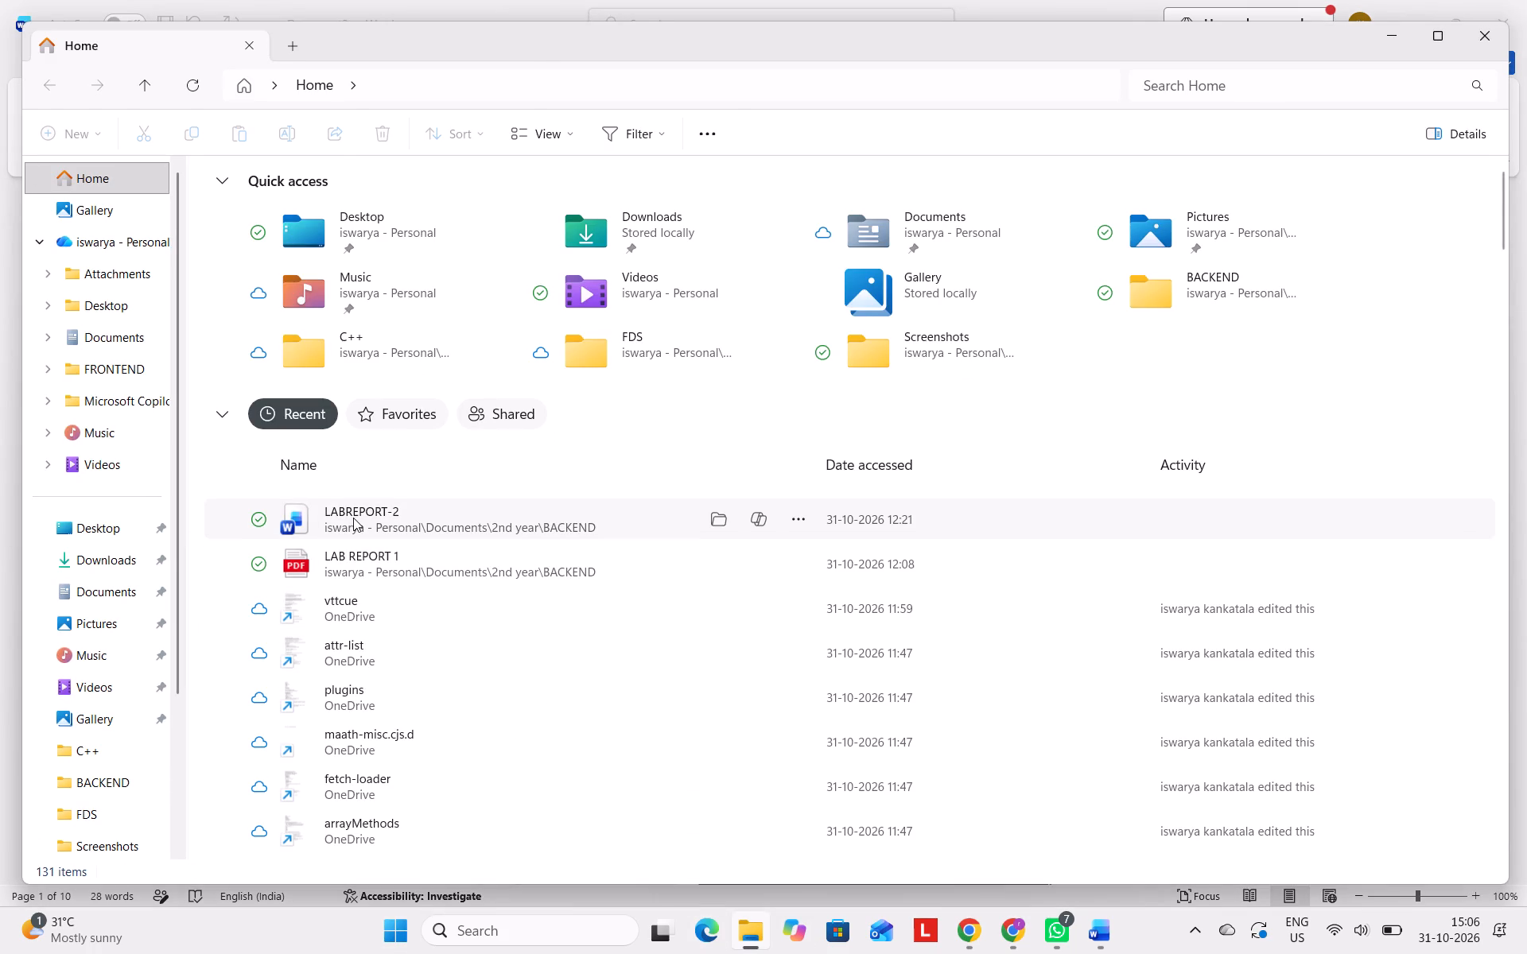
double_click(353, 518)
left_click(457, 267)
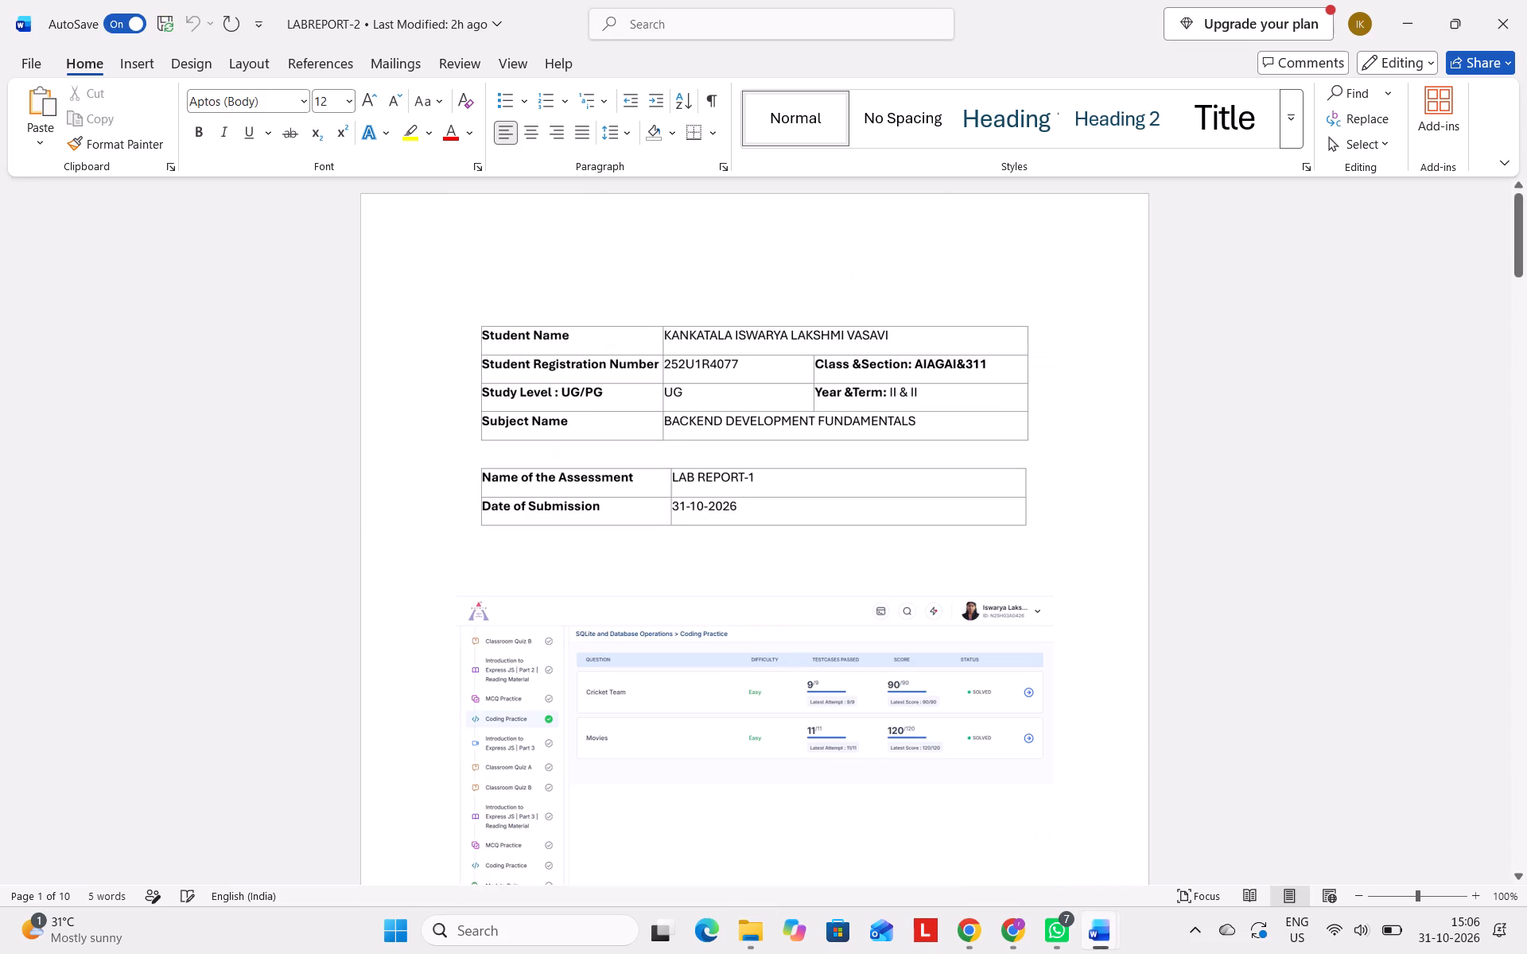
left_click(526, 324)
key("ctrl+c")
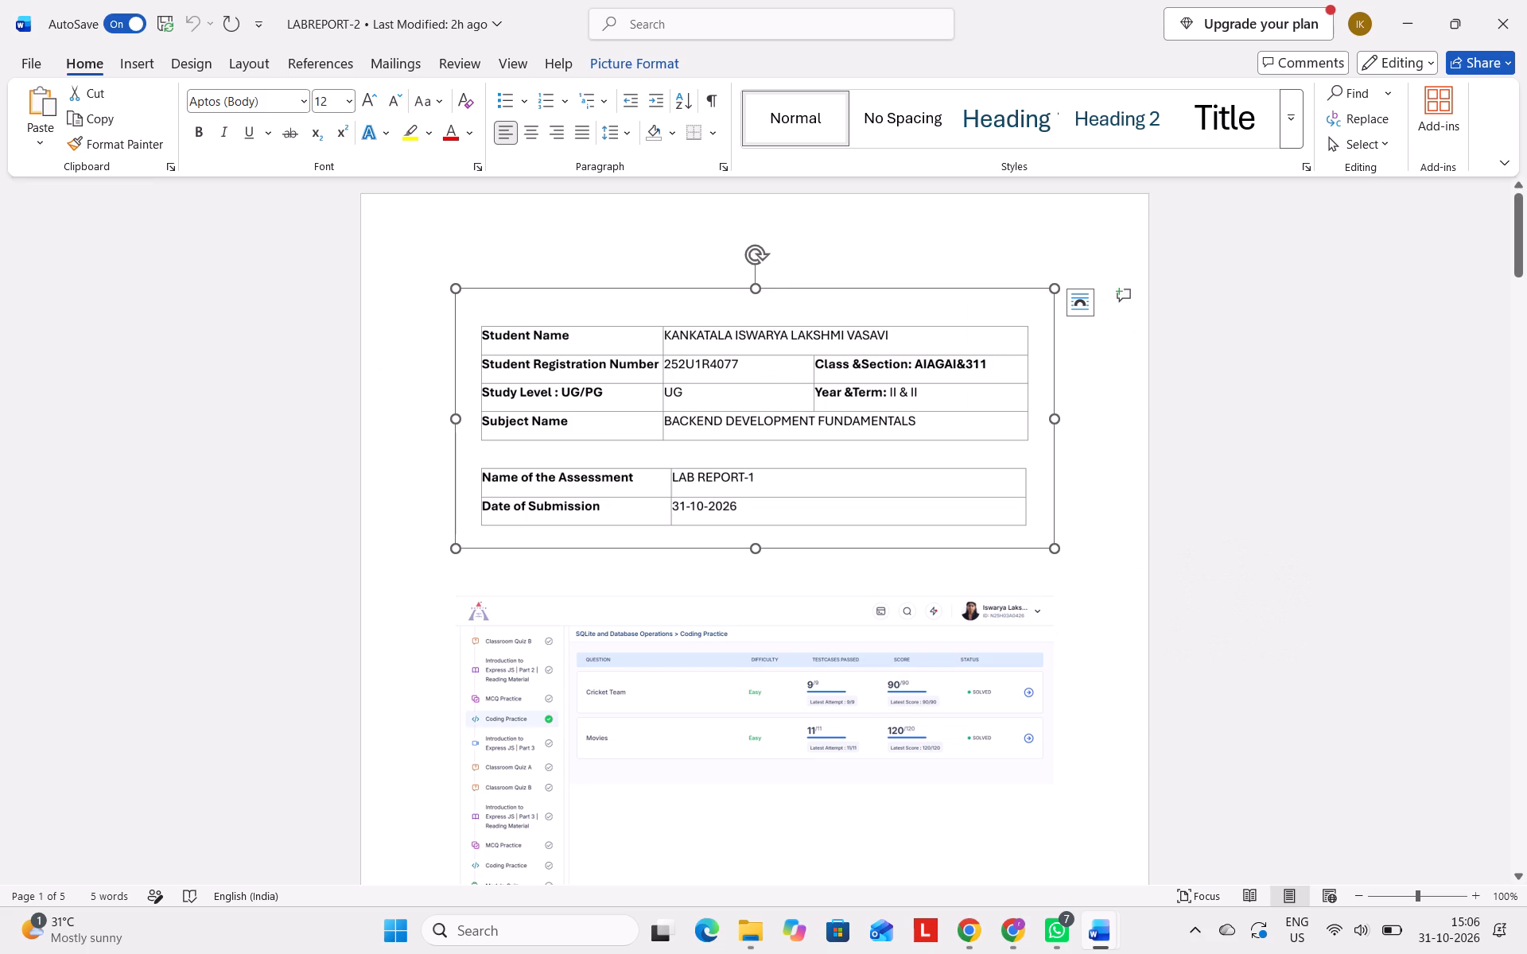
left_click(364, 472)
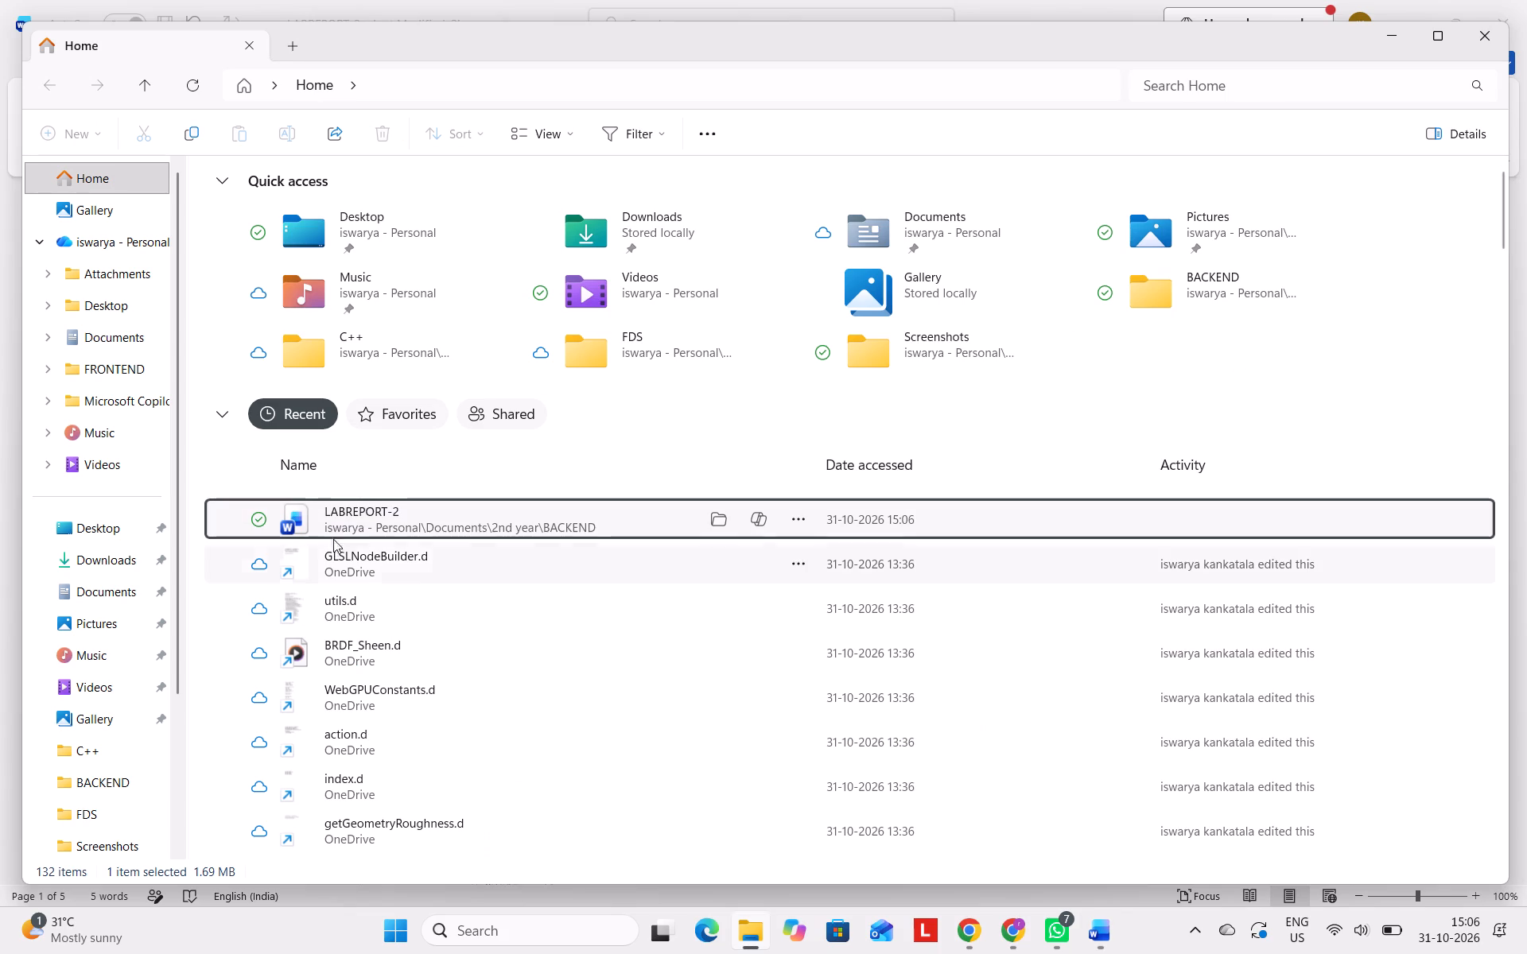
Find the ADBMS LAB REPORT8 document among File Explorer's recent files and open it in Word.
left_click(117, 778)
left_click(115, 805)
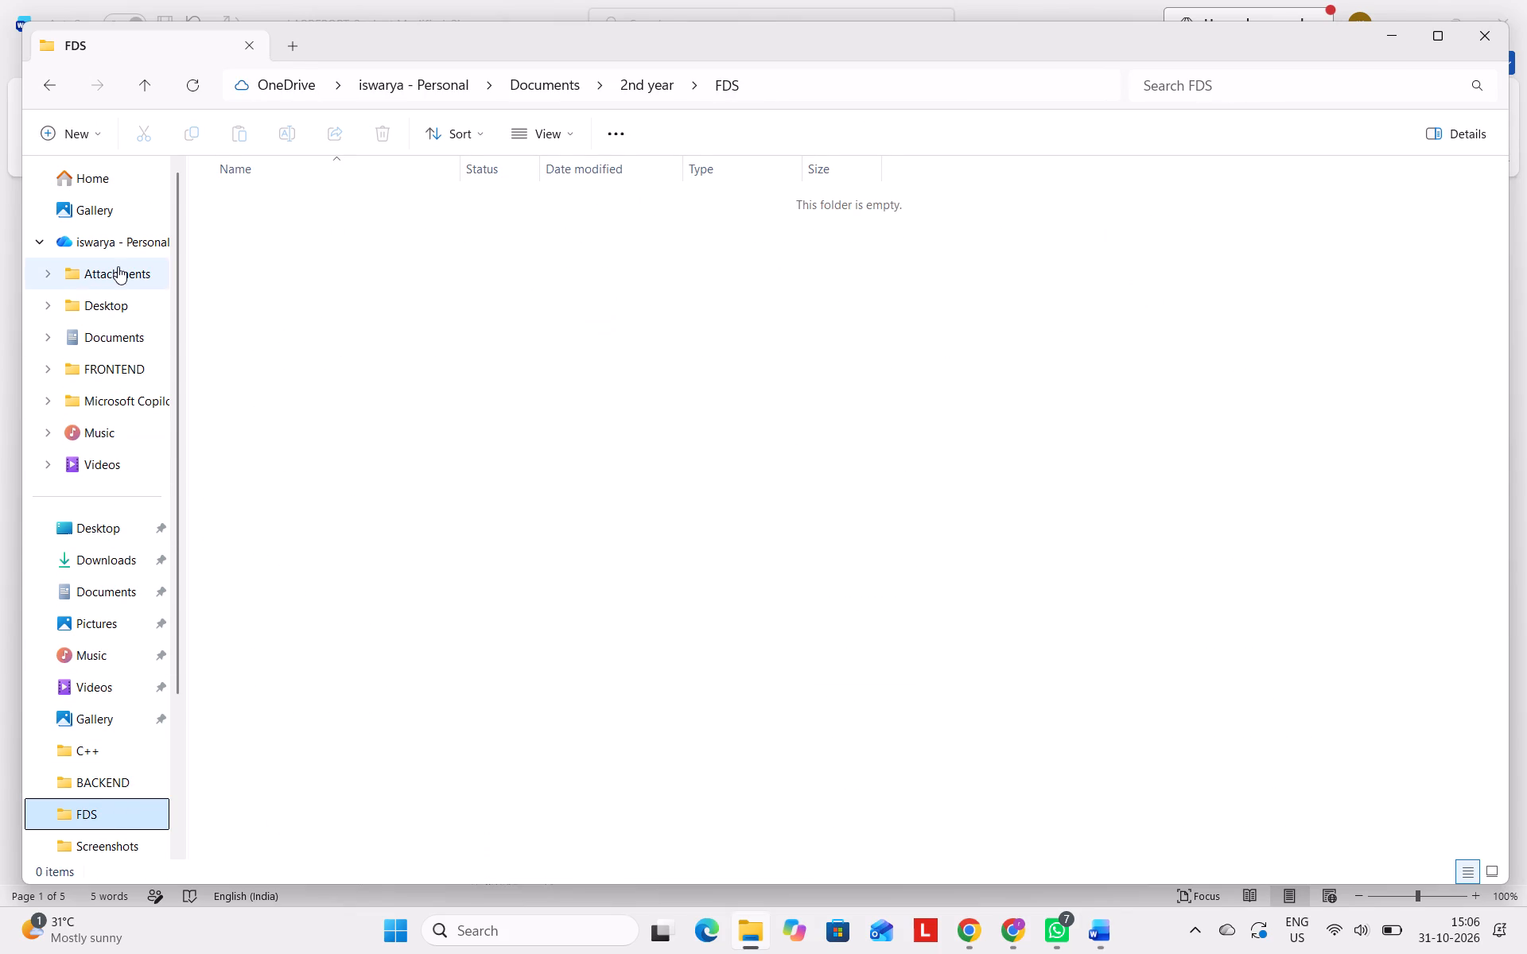
left_click(105, 182)
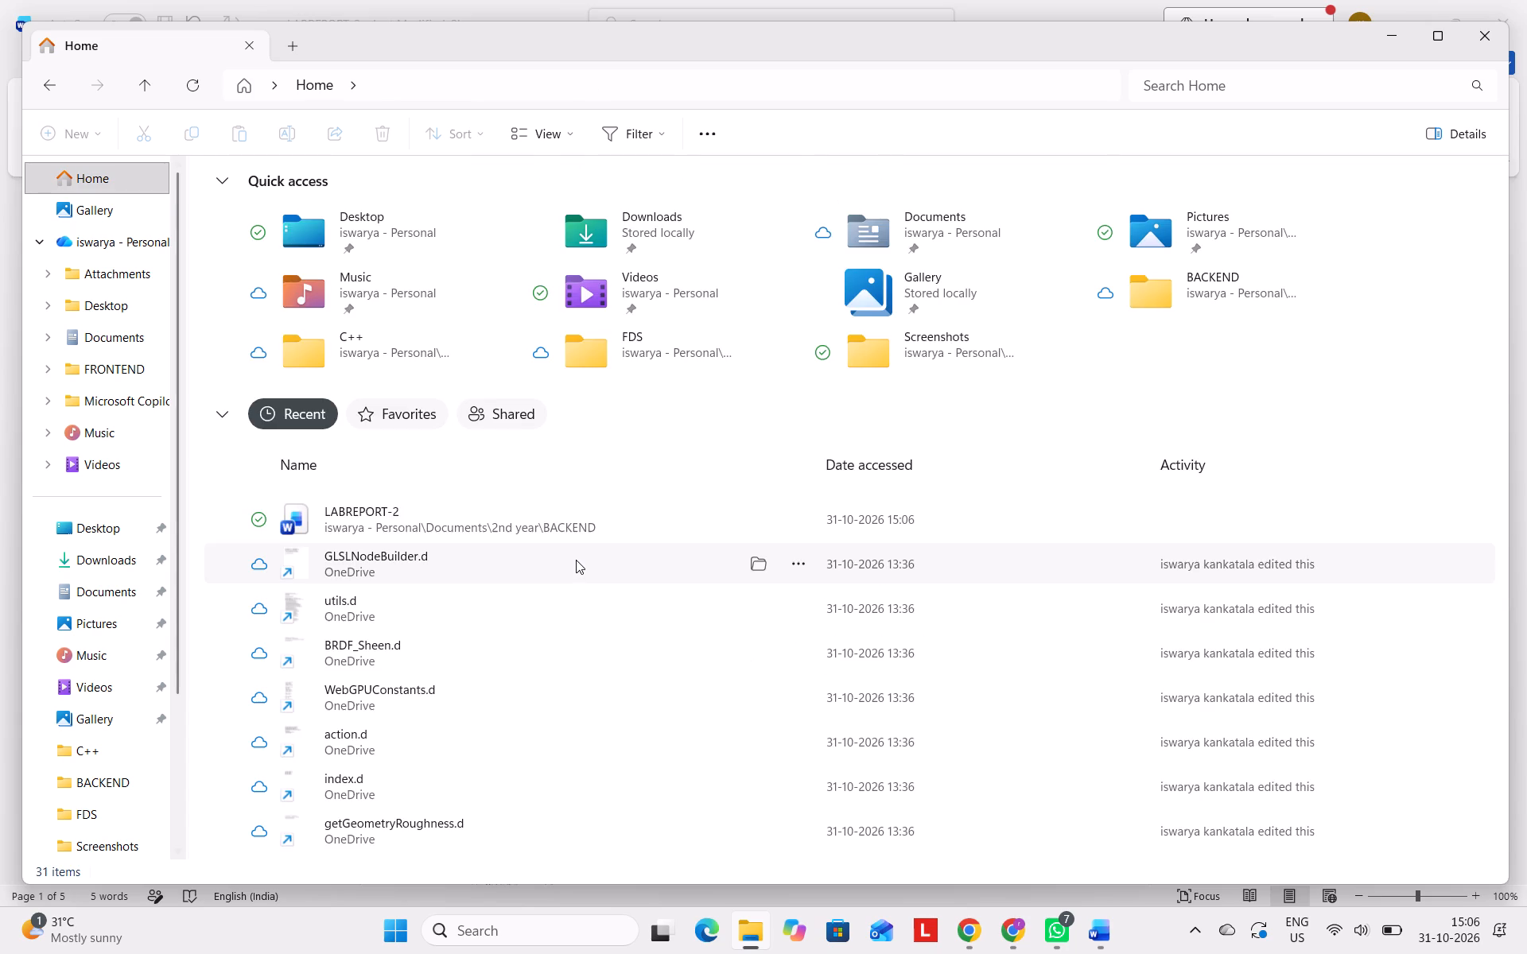
scroll(491, 787, "down", 15)
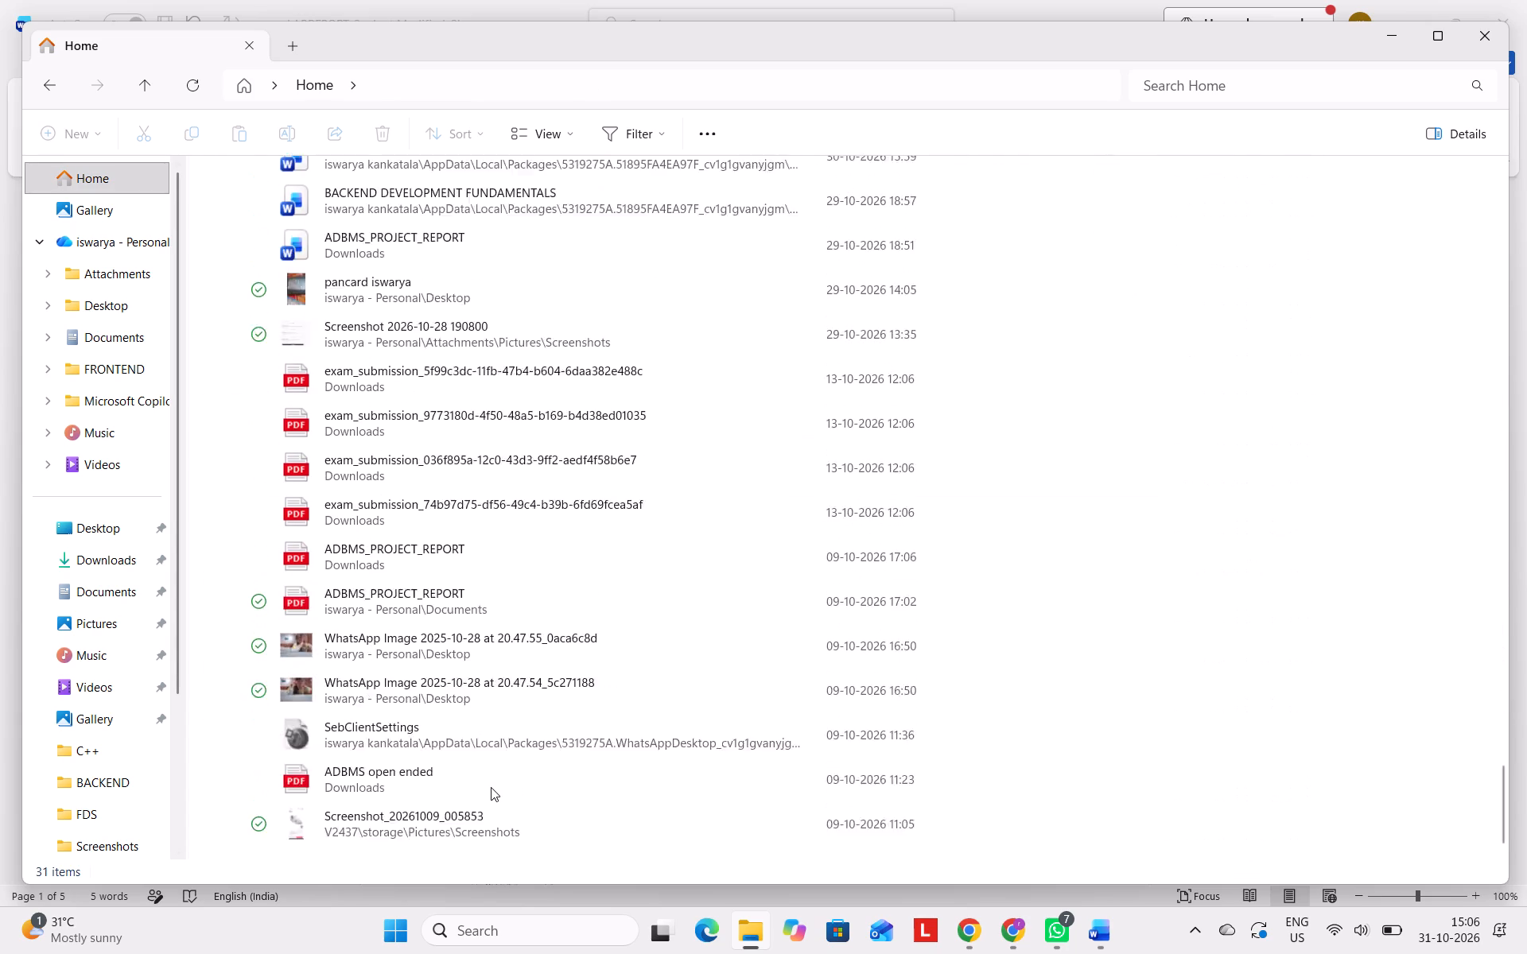
scroll(491, 787, "down", 2)
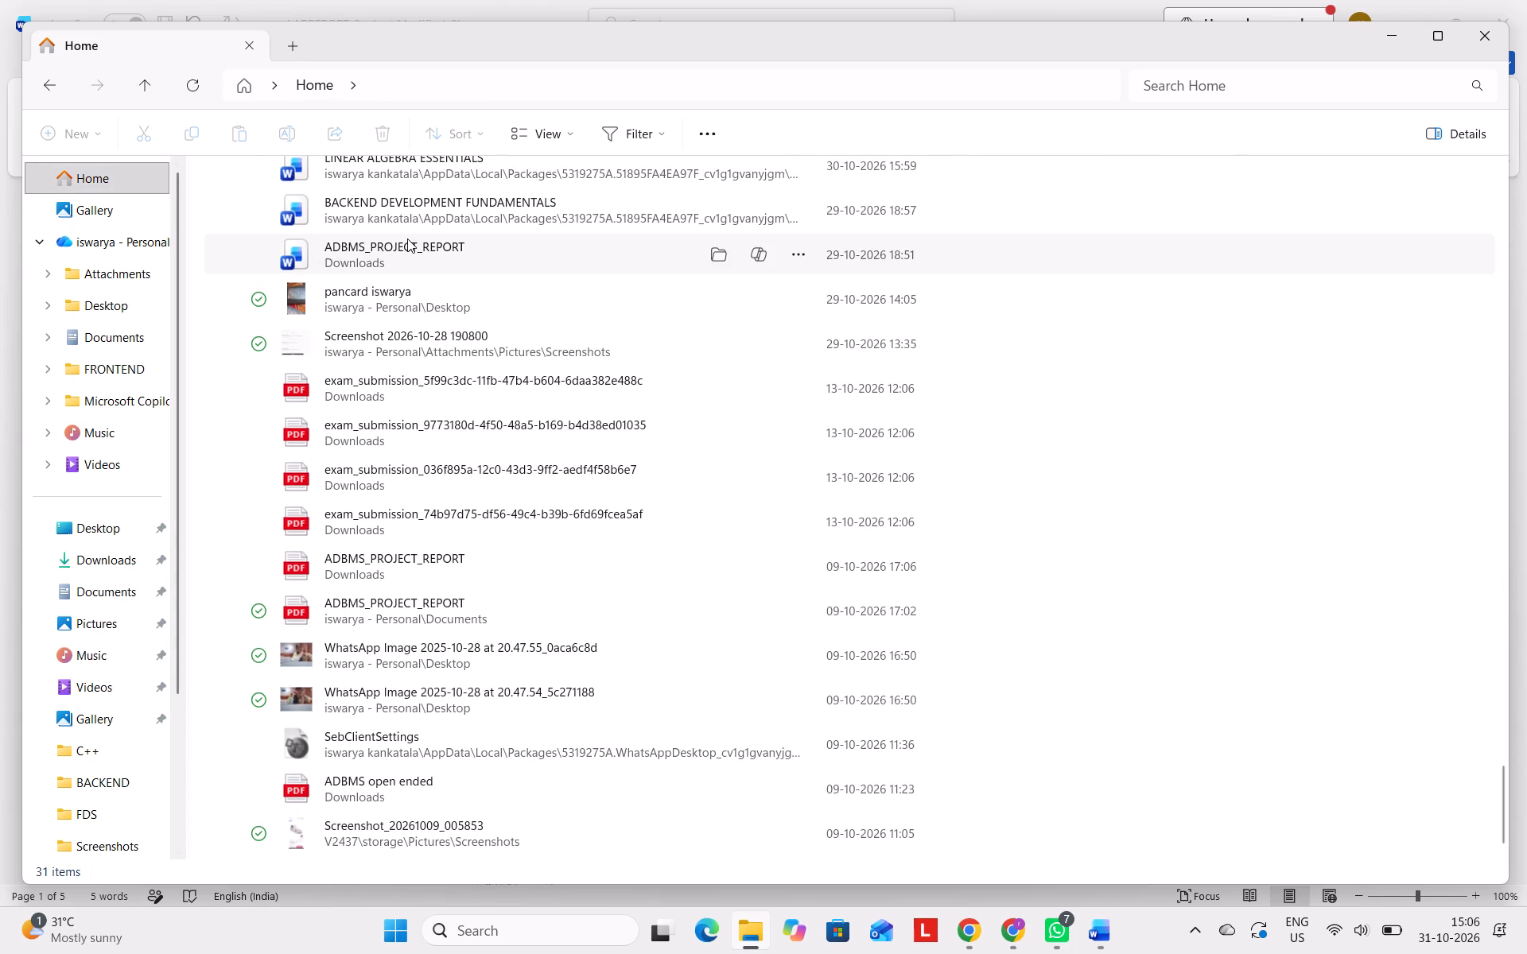
left_click(407, 238)
scroll(407, 238, "up", 1)
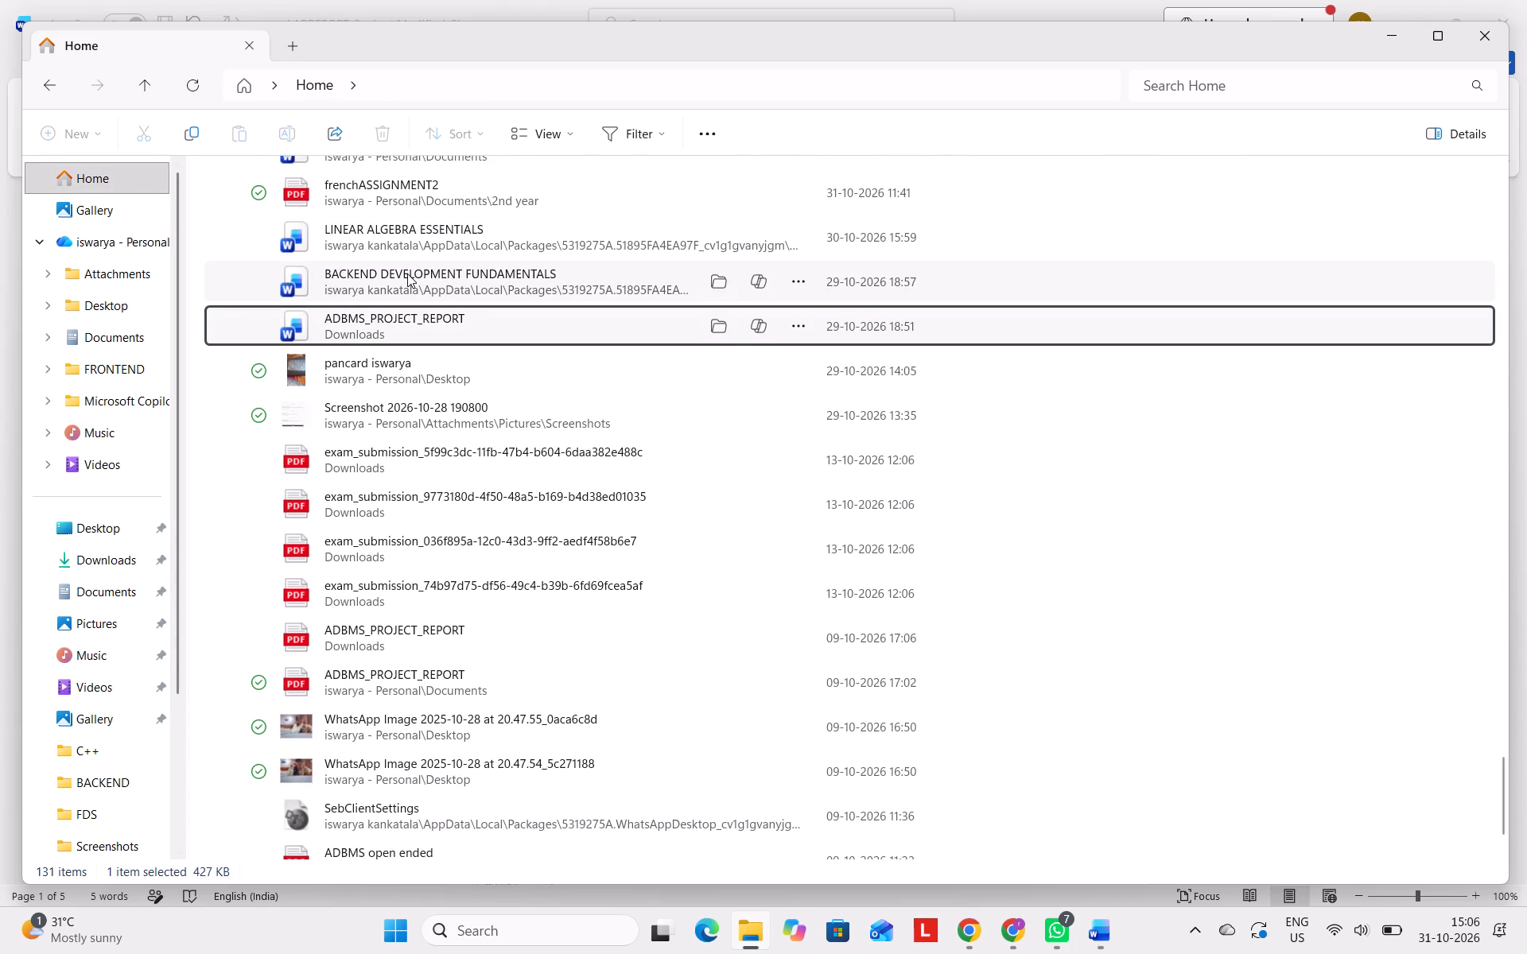
scroll(407, 273, "up", 2)
double_click(407, 273)
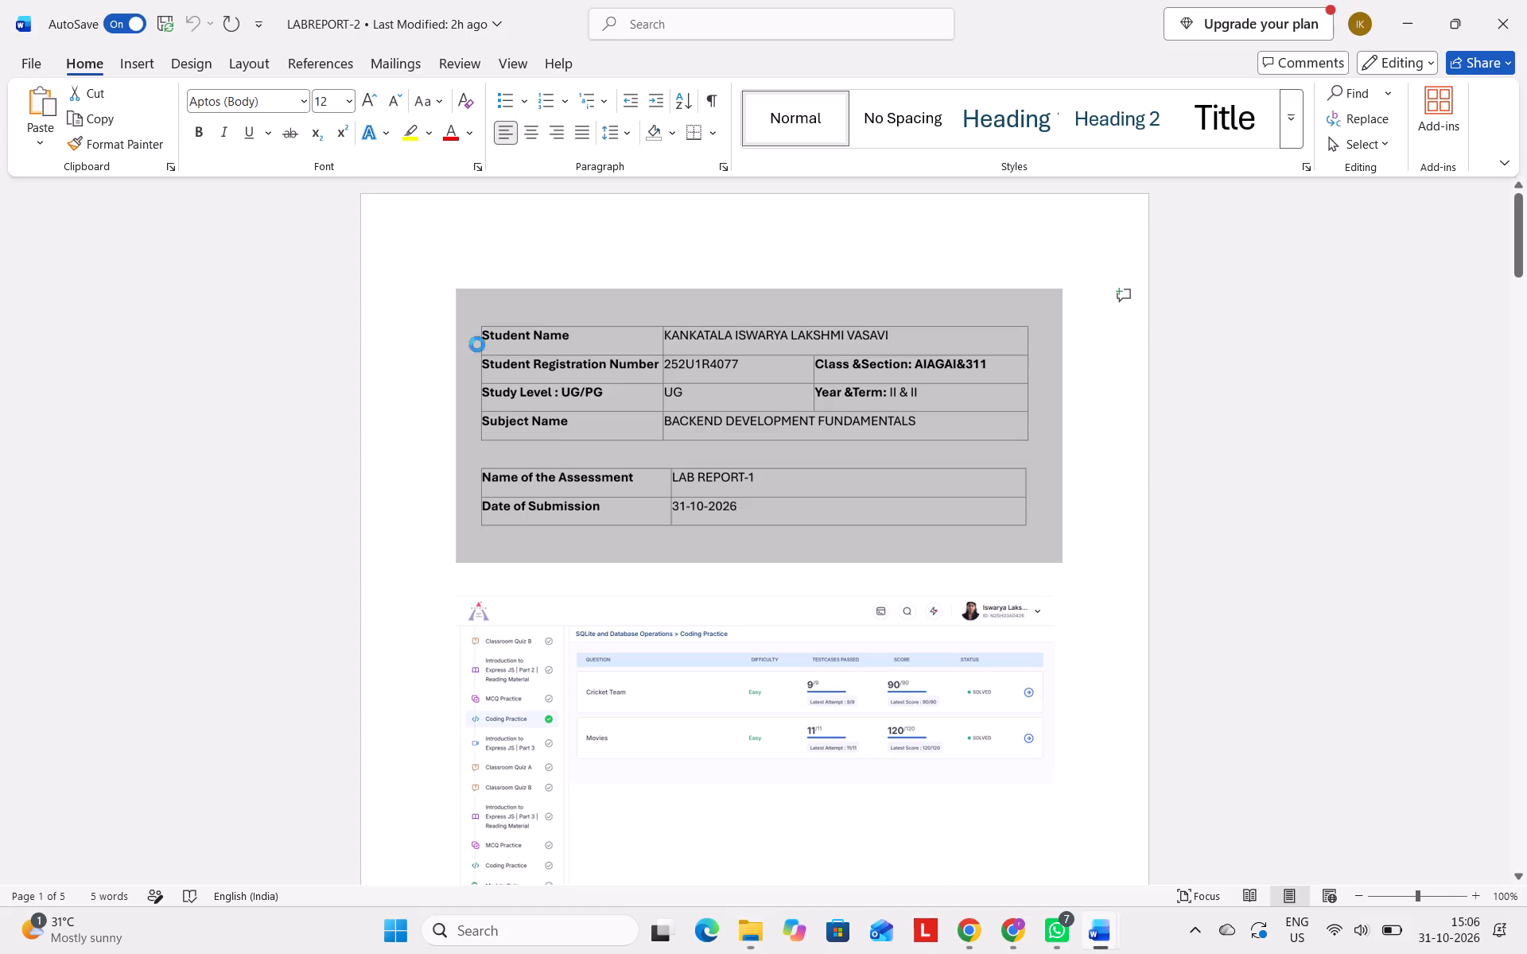
Copy the student details and assessment tables from ADBMS LAB REPORT8 and paste them above "Coding question-1:" in Document2.
left_click_drag(442, 274, 744, 501)
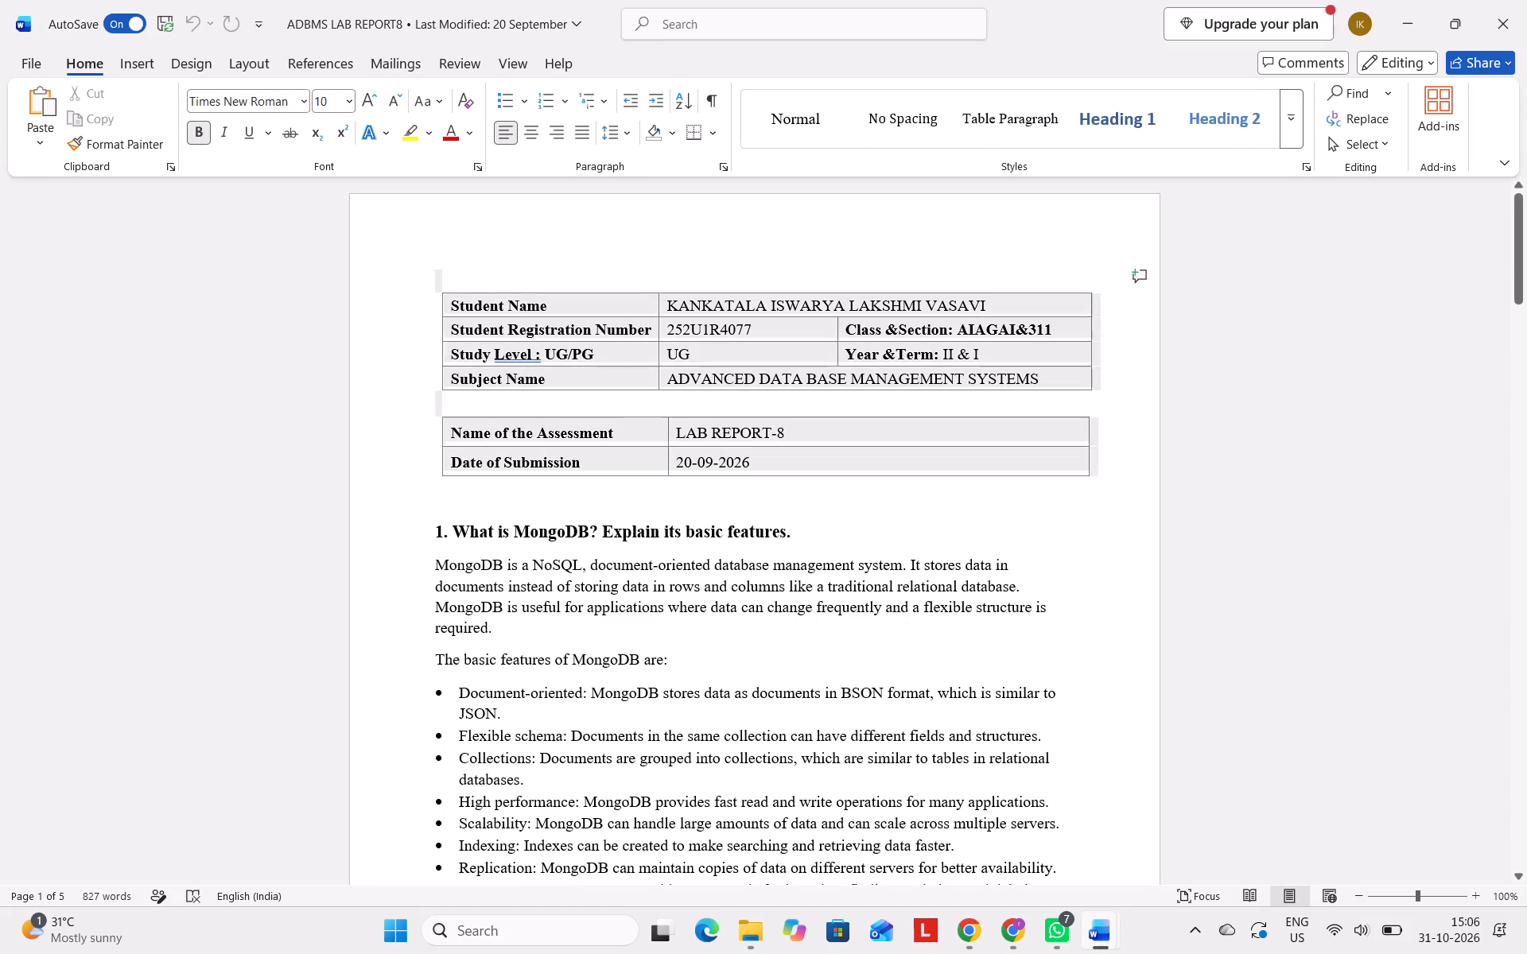
left_click_drag(744, 501, 833, 481)
key("ctrl+c")
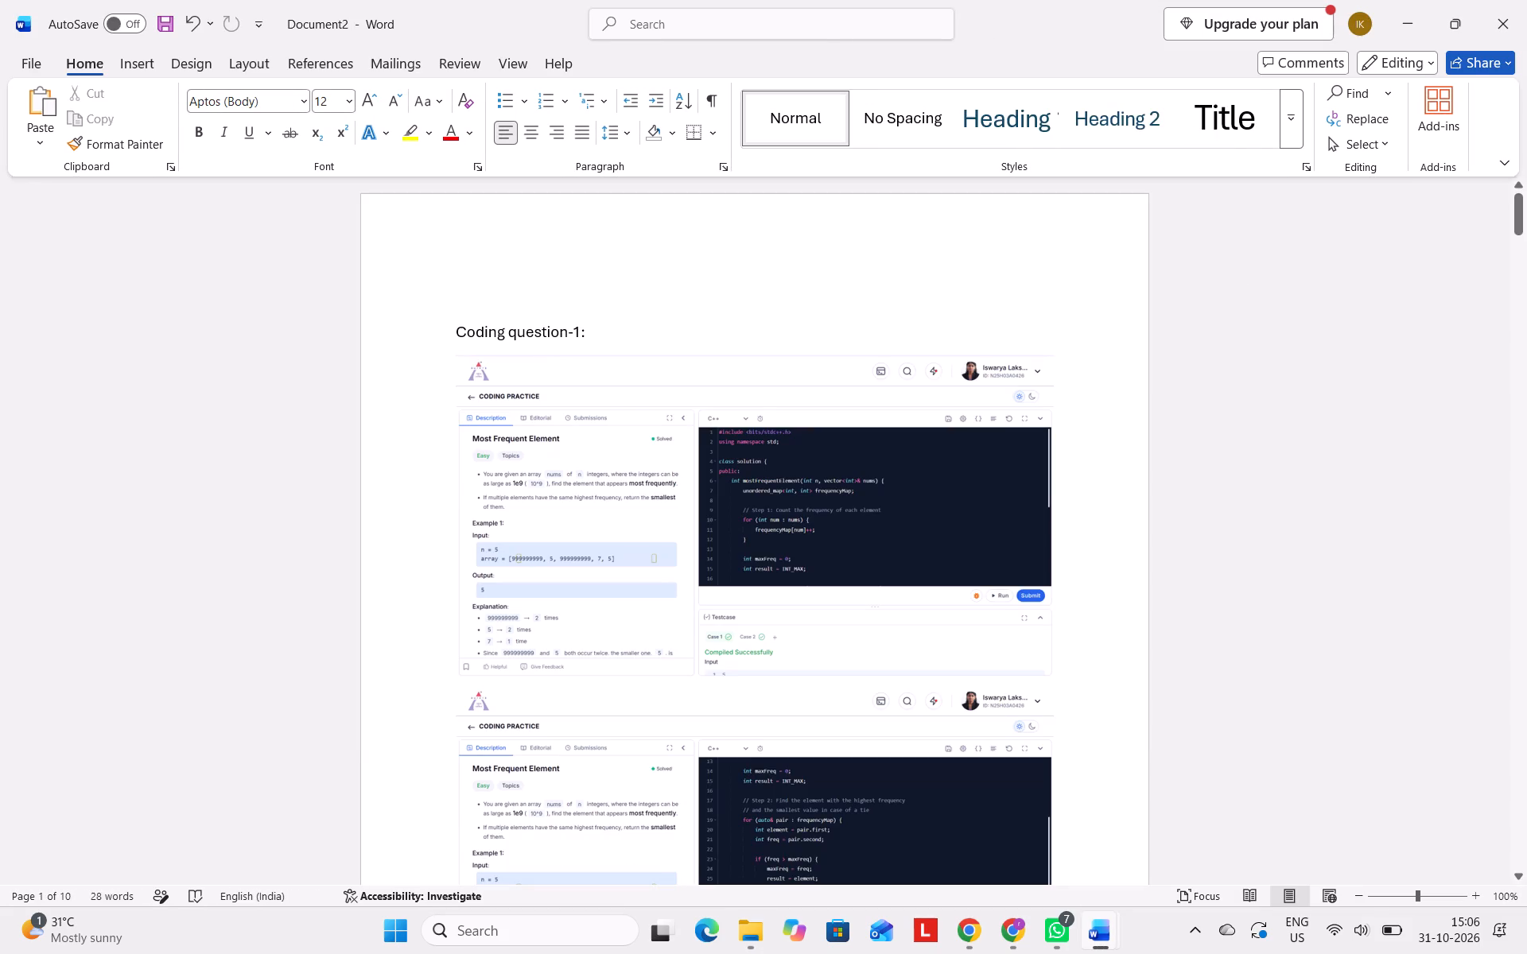
left_click(600, 271)
key("ctrl+v")
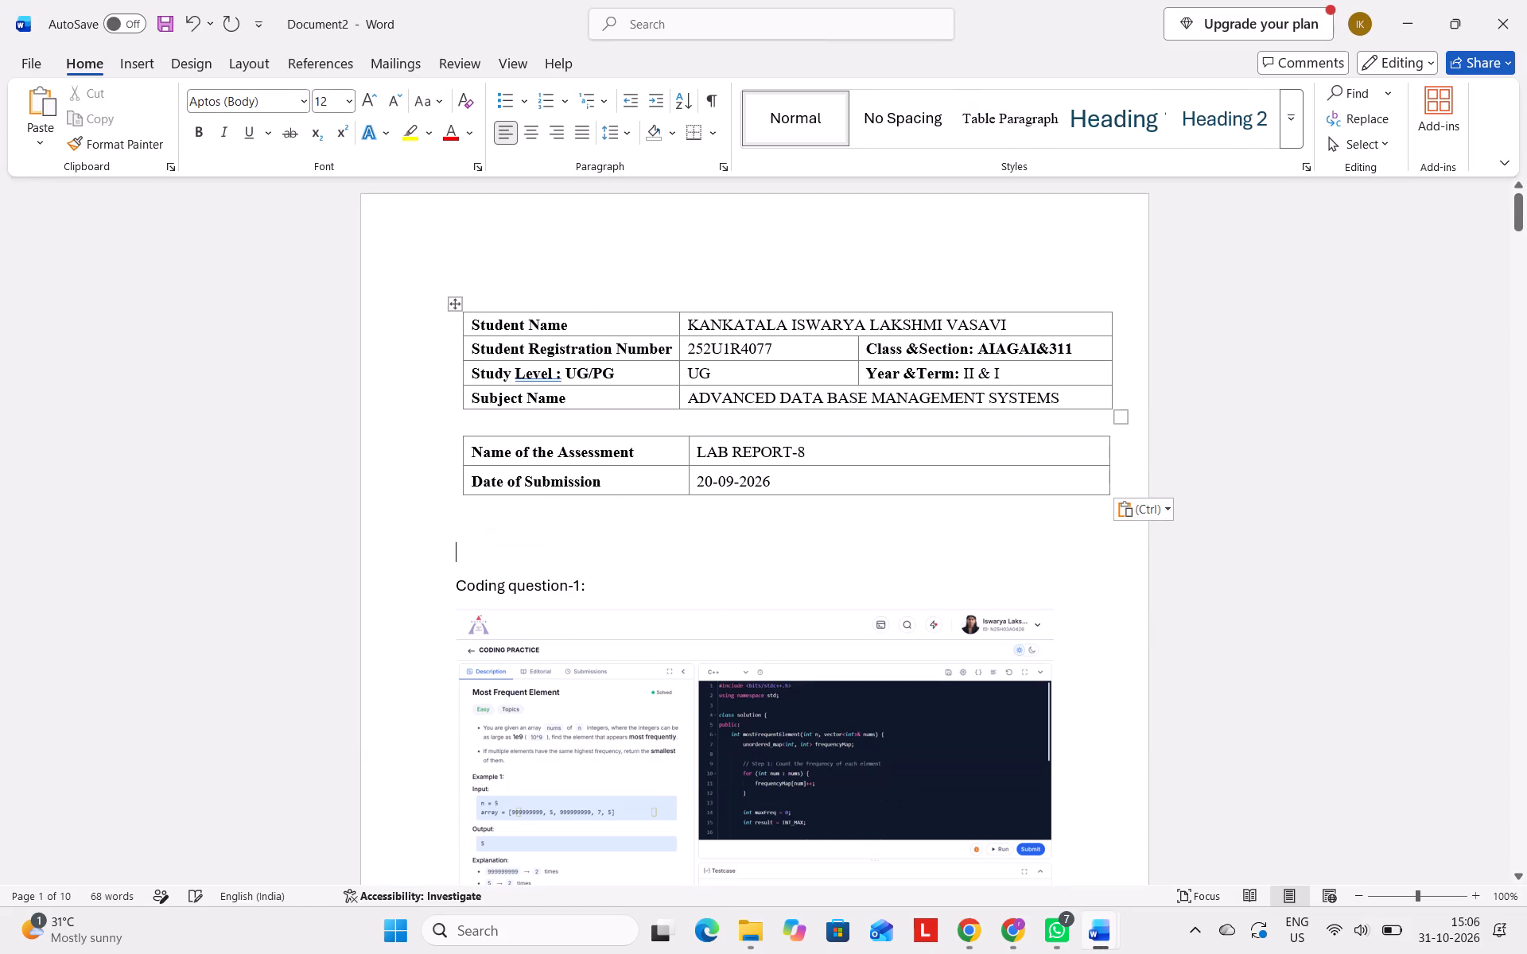
Select the term numeral in the "Year &Term" cell of the pasted student details table.
left_click(997, 376)
left_click(997, 376)
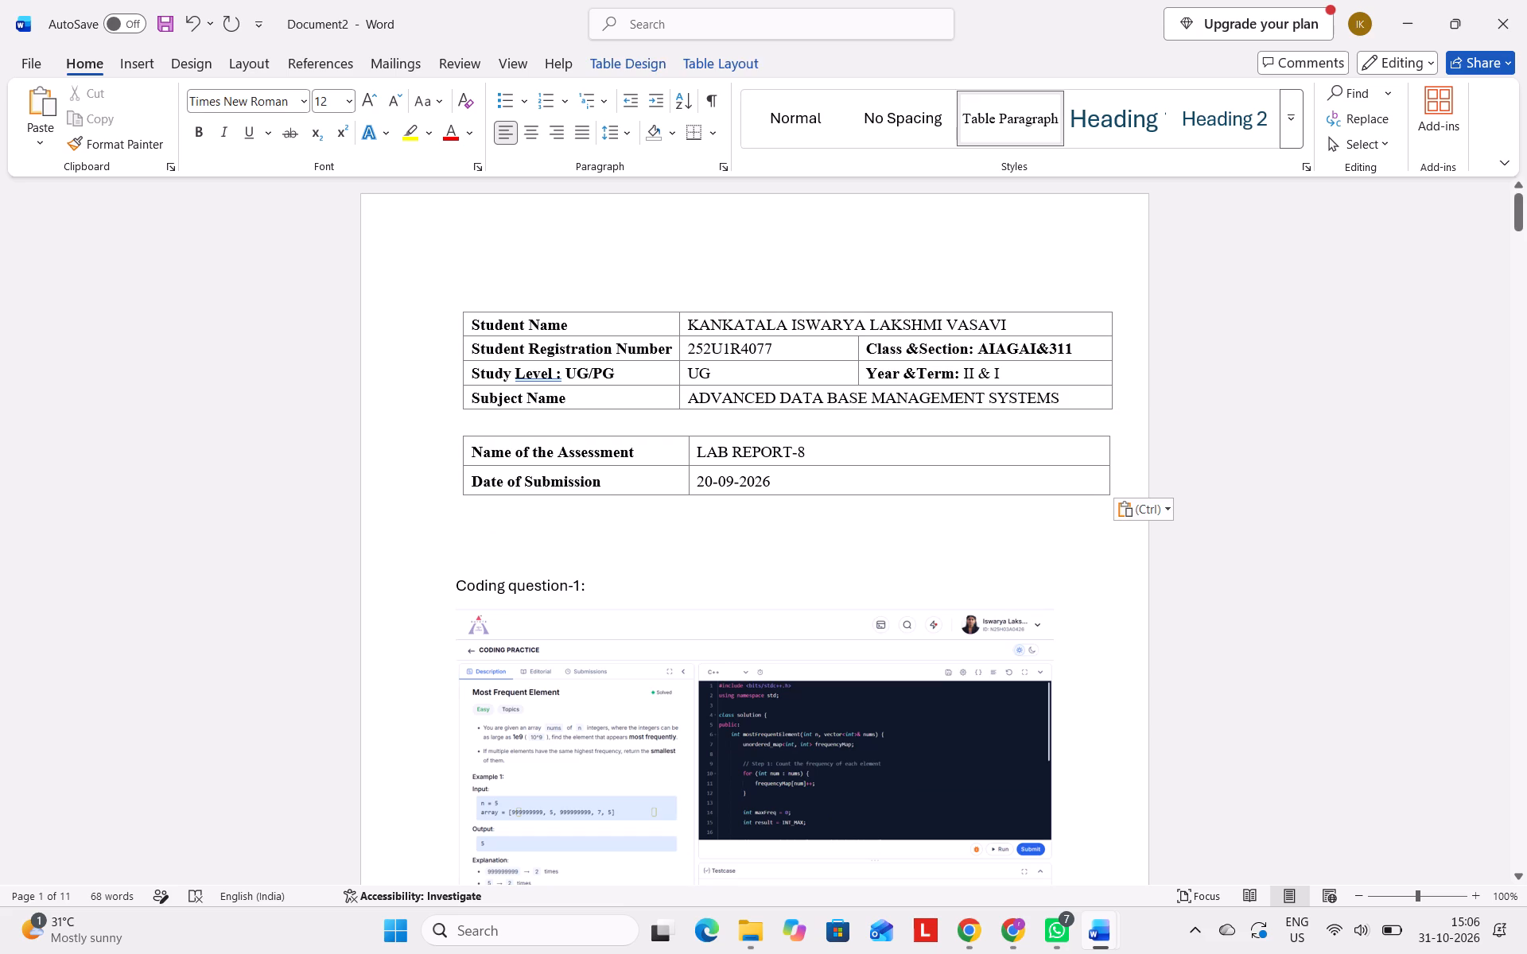
key("shift+Left")
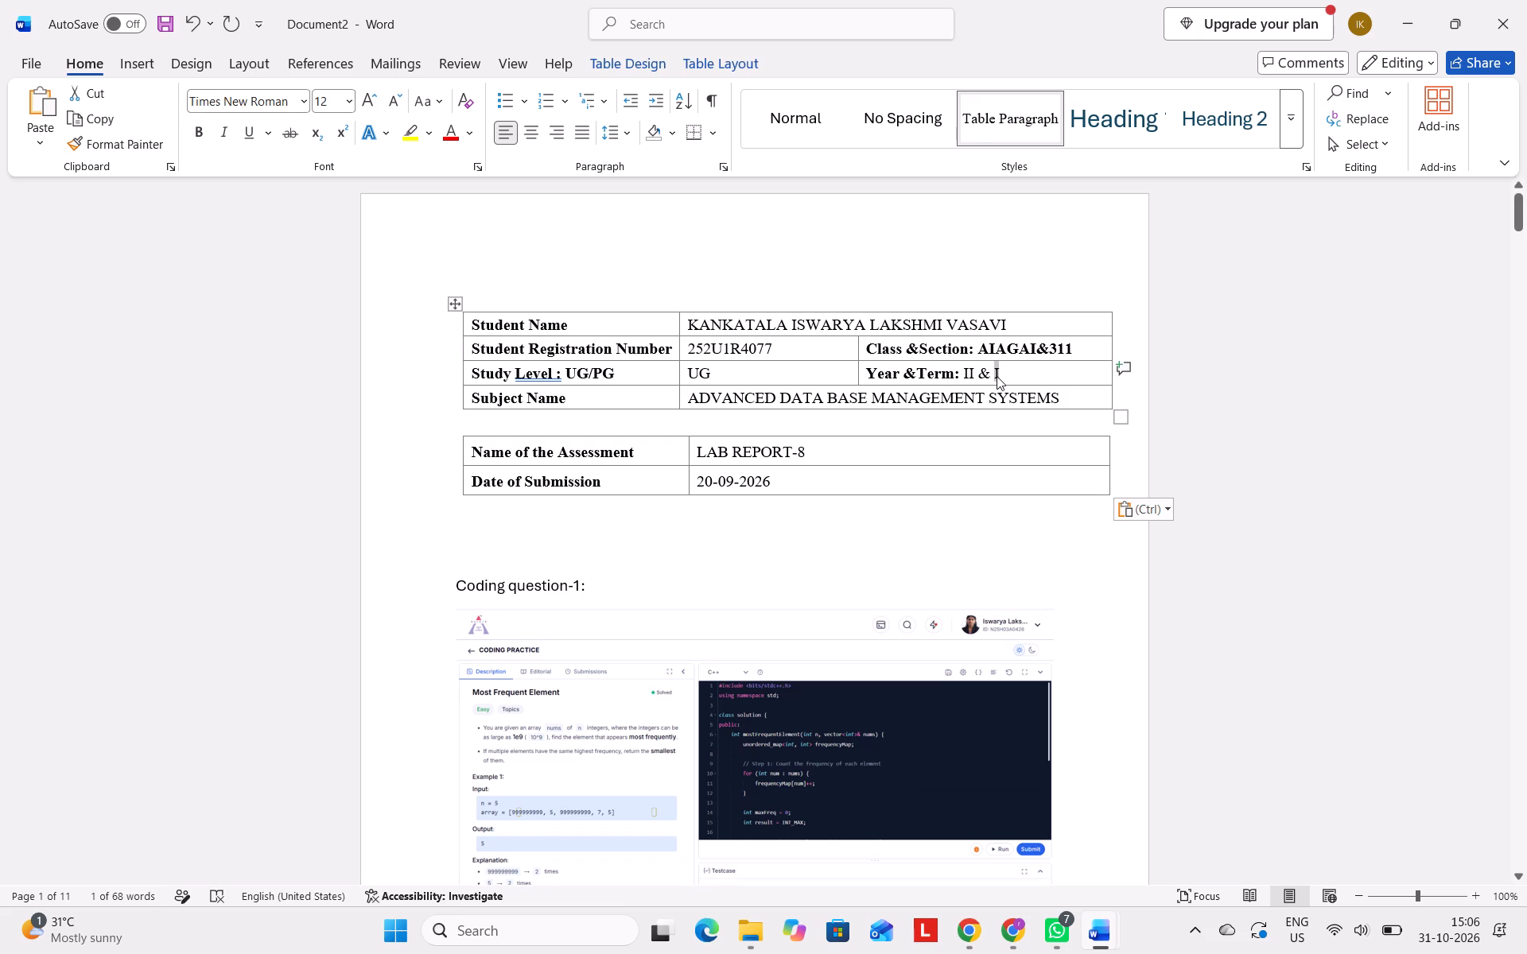
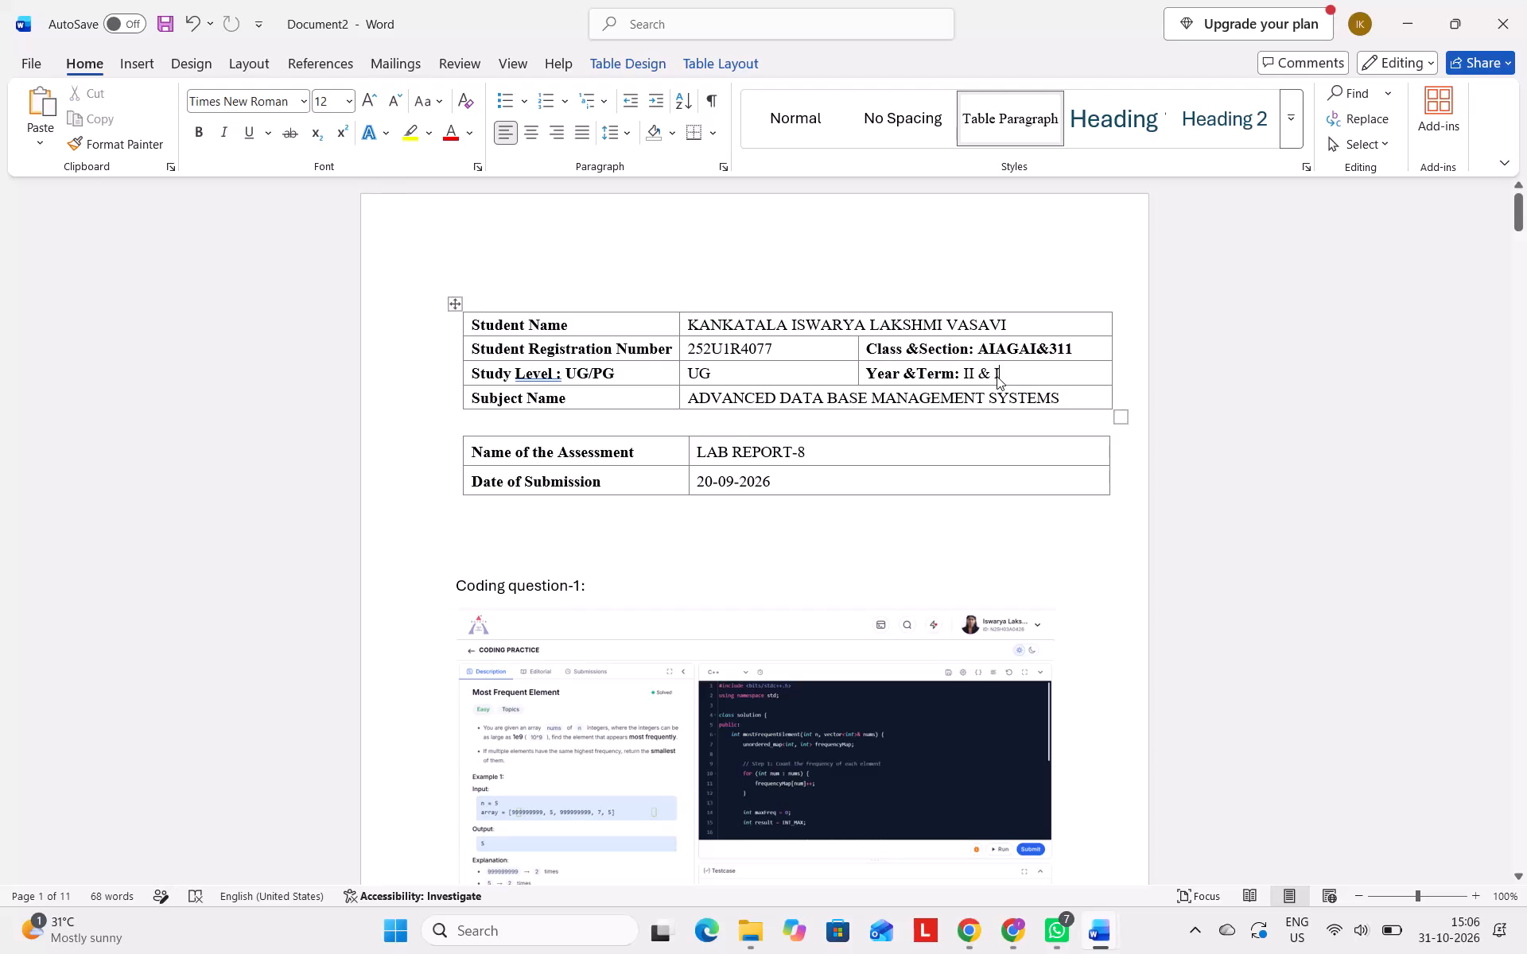
Change the term numeral in the "Year &Term" cell so the entry reads II & II.
key("Right")
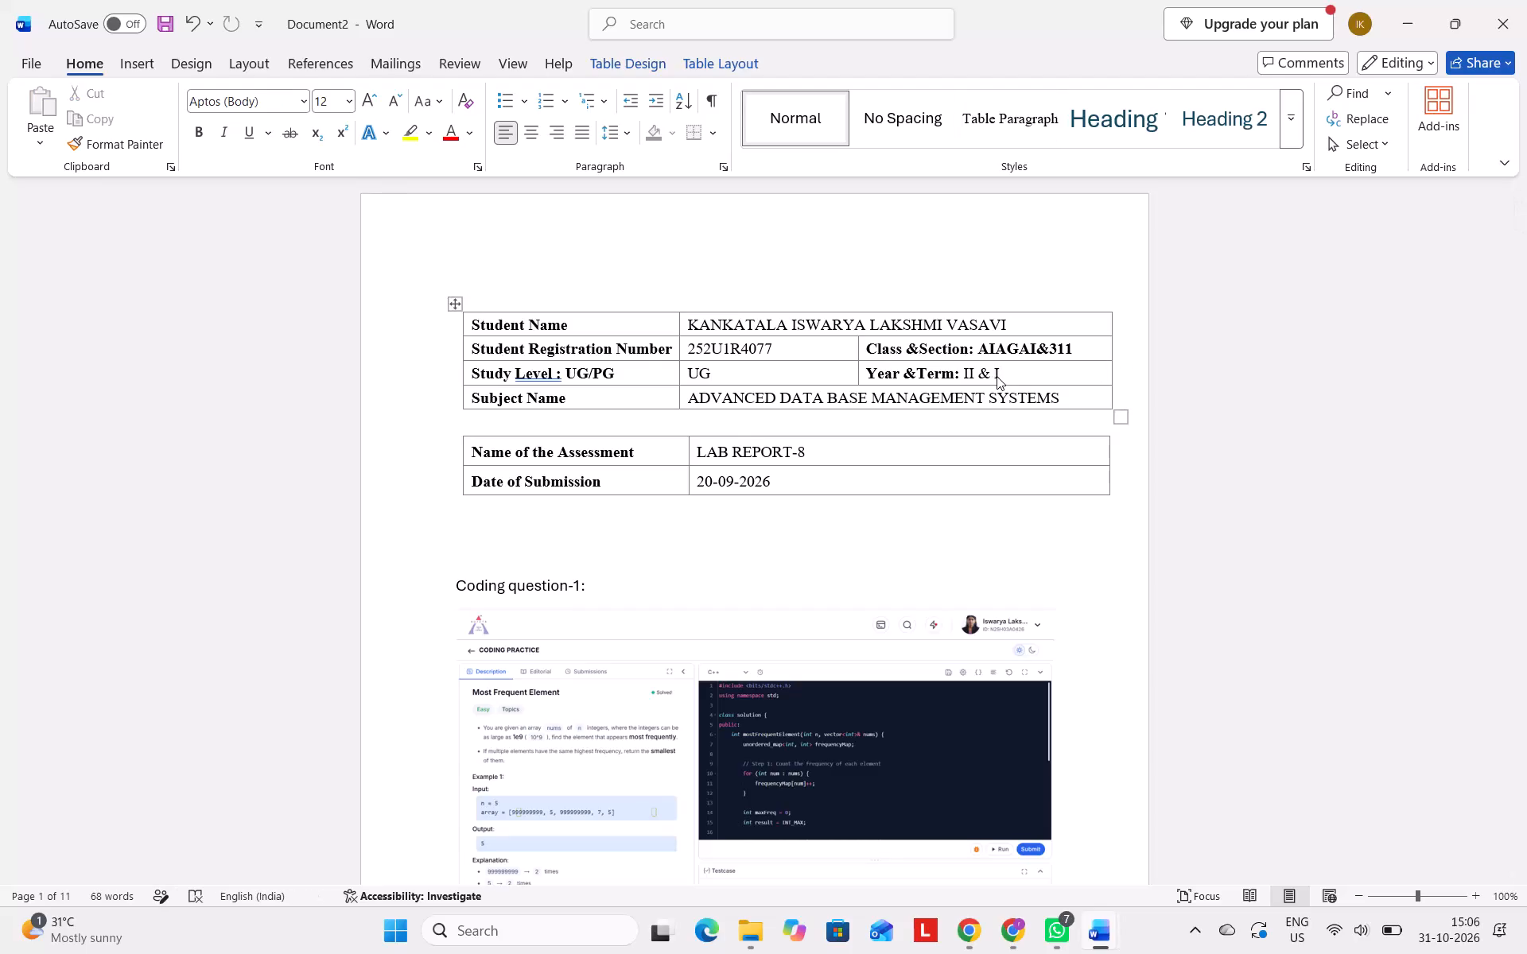
key("ctrl+v")
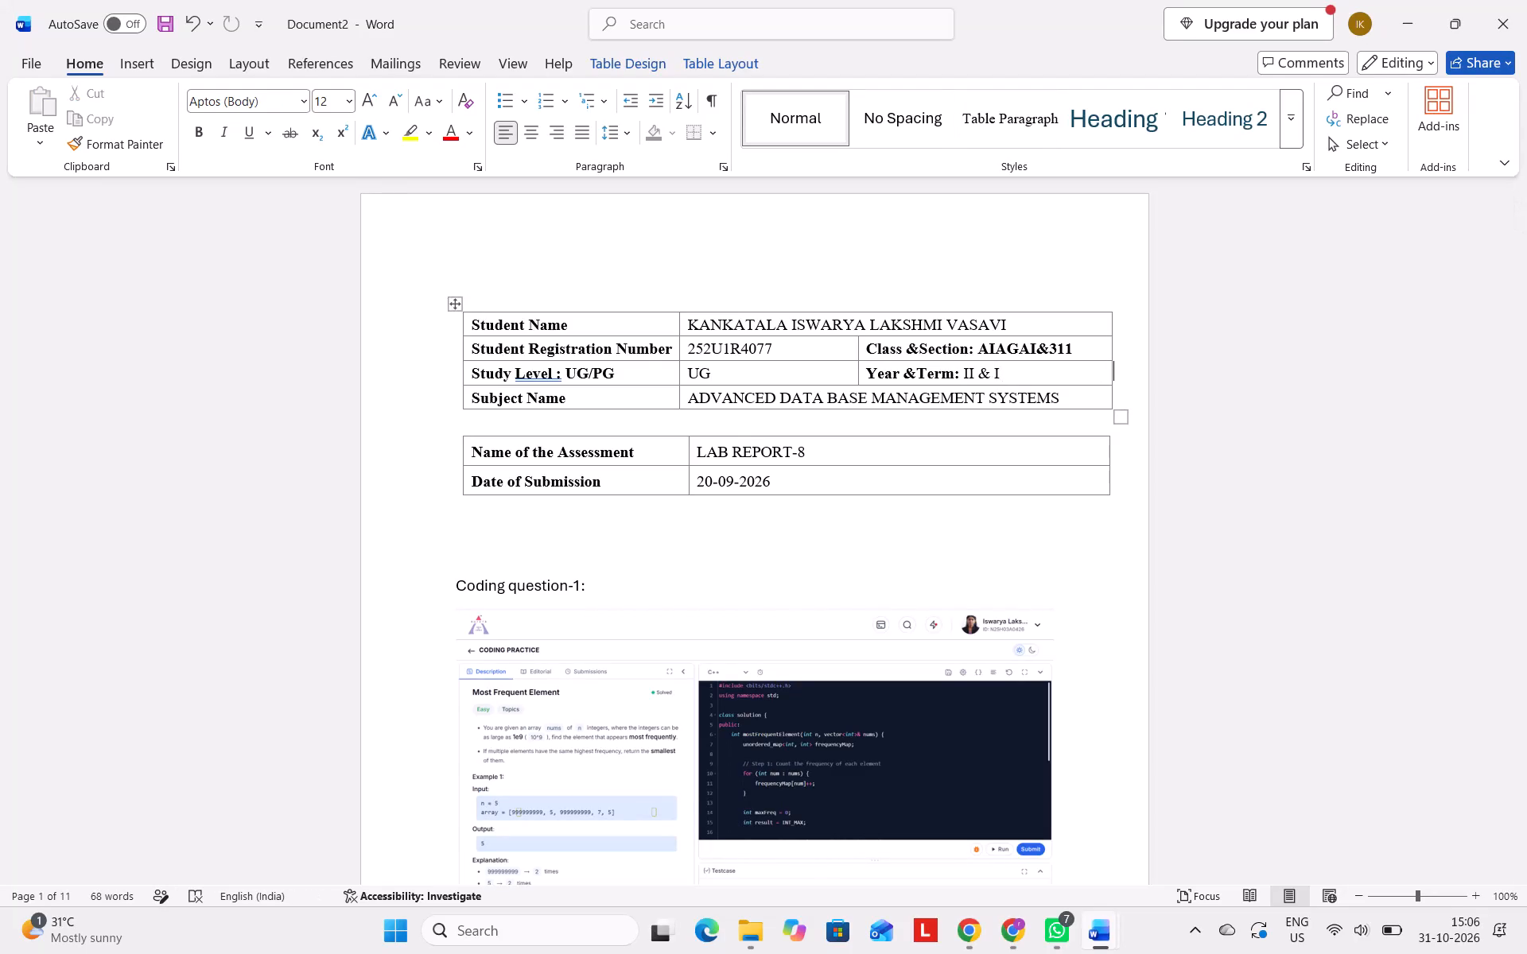
left_click(997, 376)
key("ctrl+v")
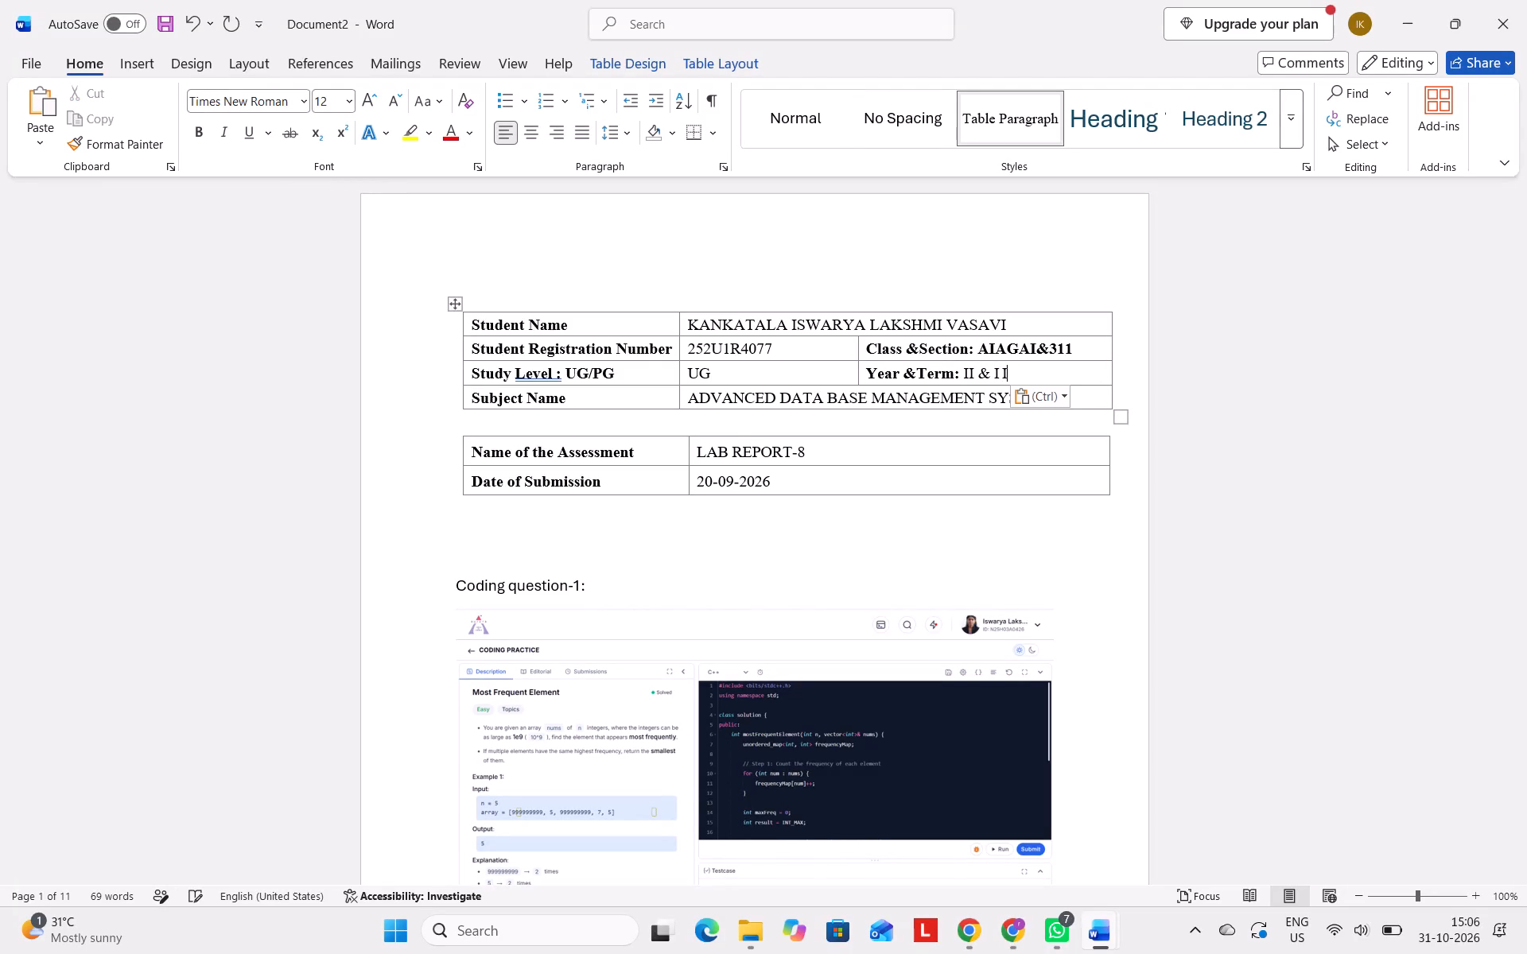
key("Left")
key("BackSpace")
Replace the subject name in the student details table with "DATA structures using c++".
left_click_drag(1062, 402, 730, 386)
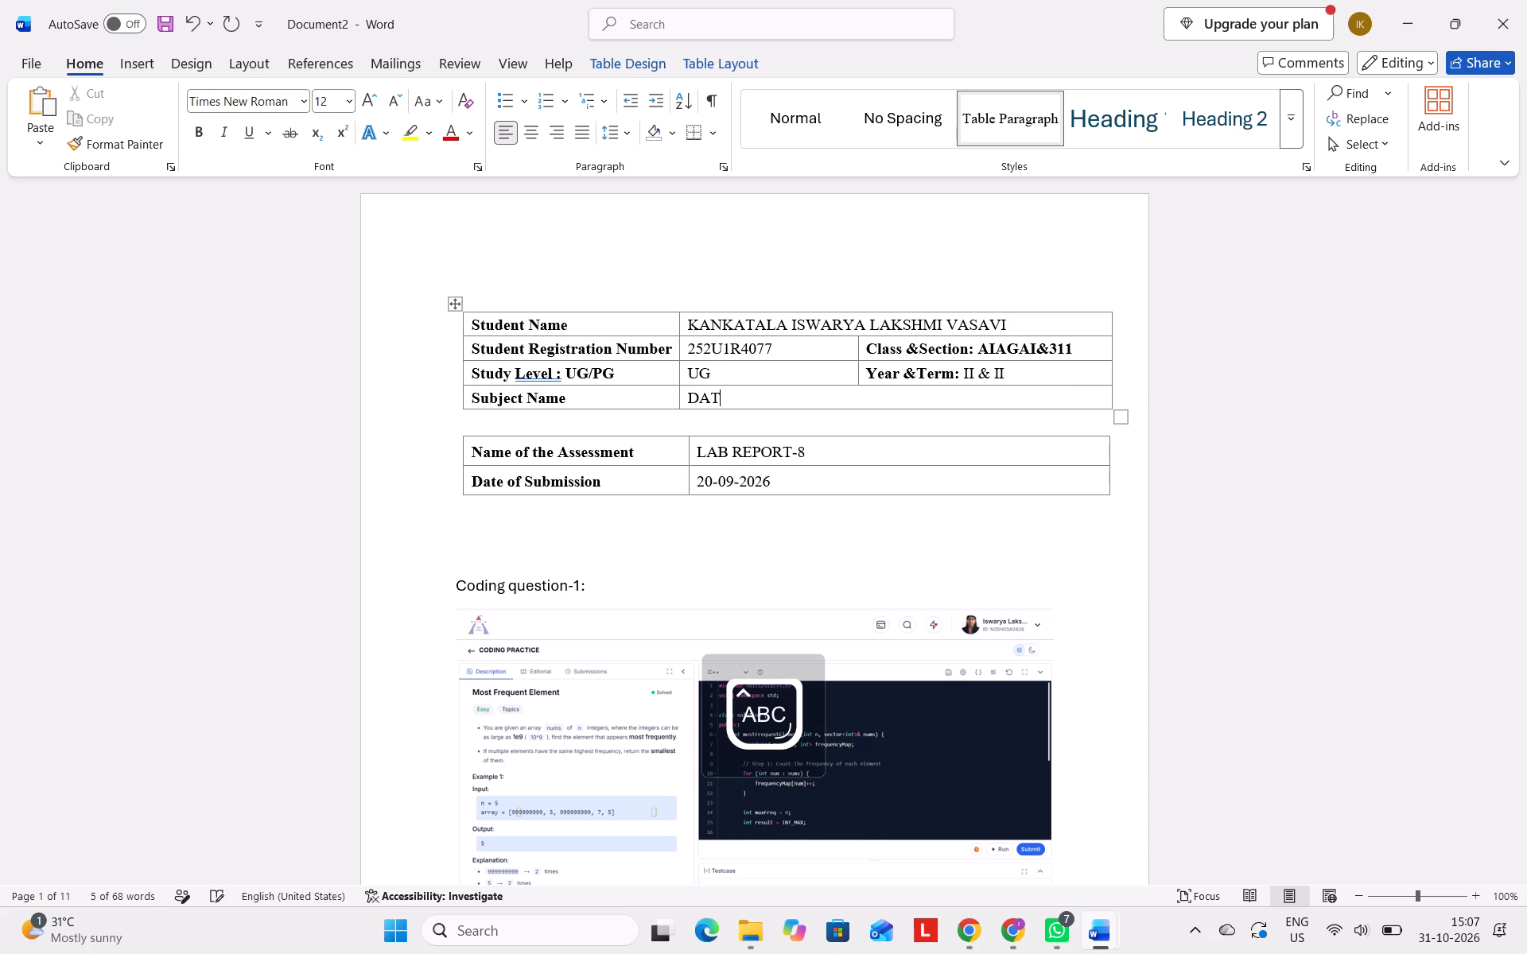
key("a")
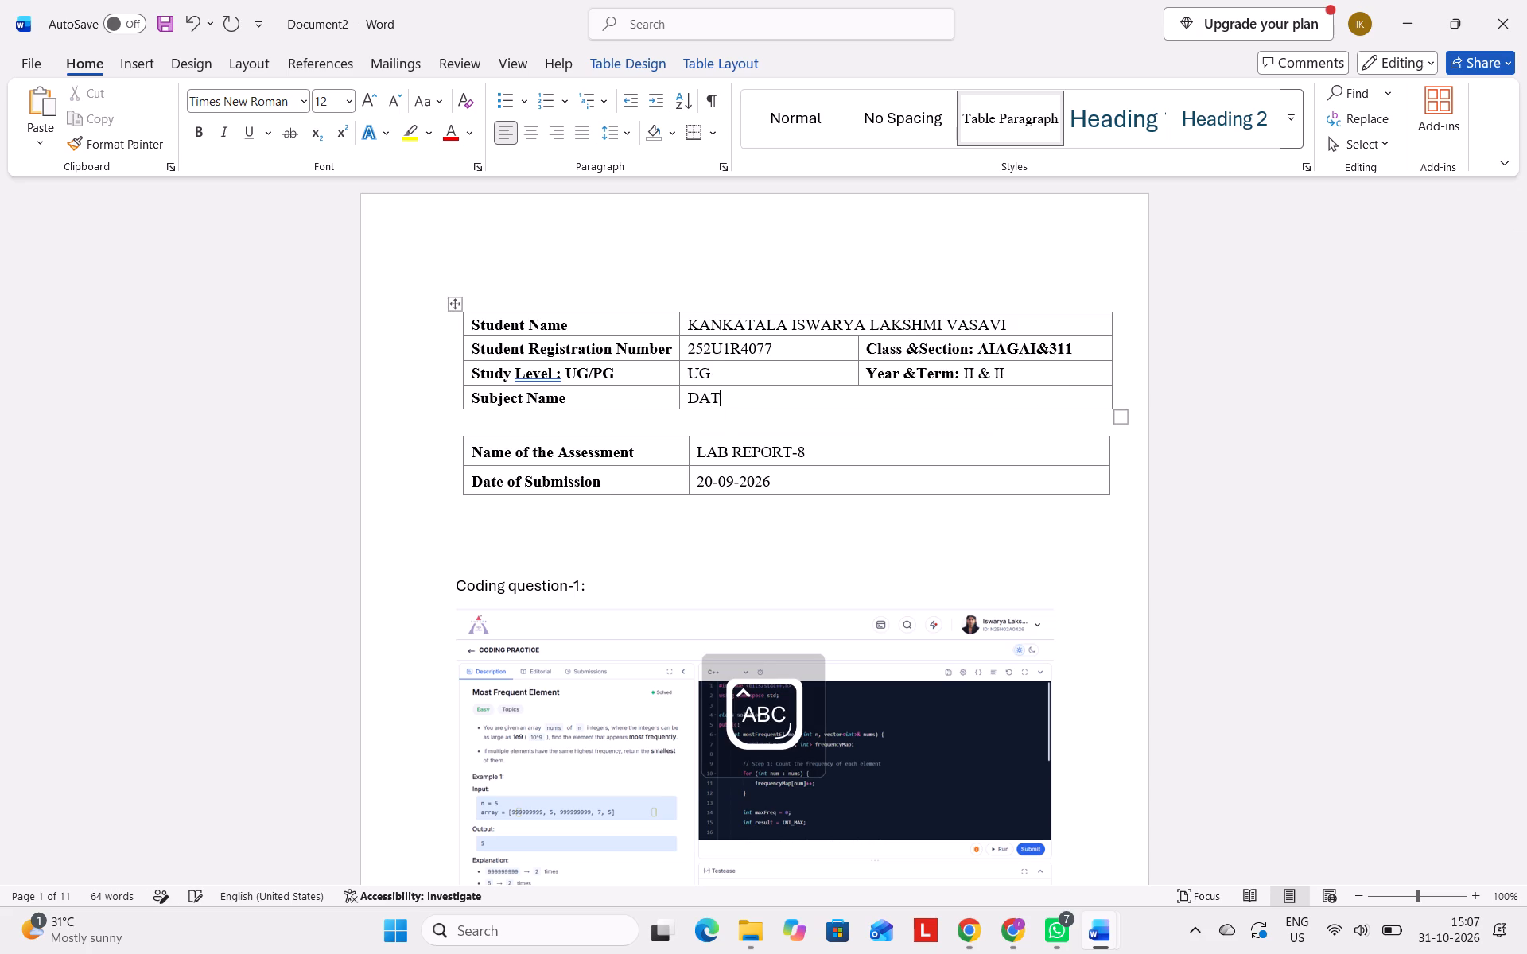
key("a")
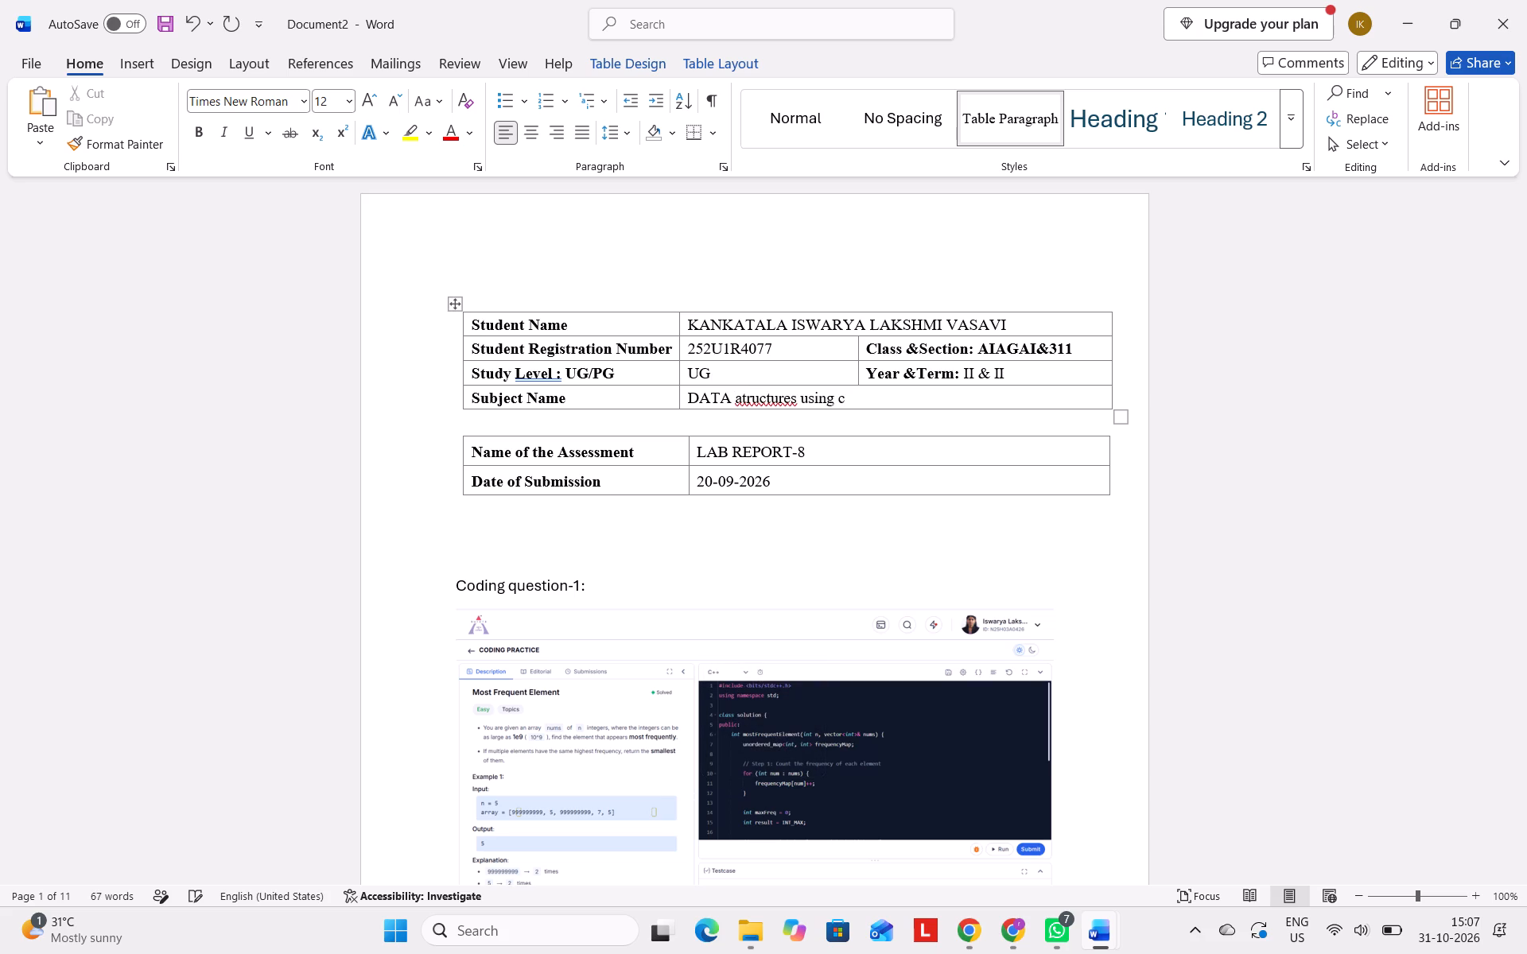
type("++")
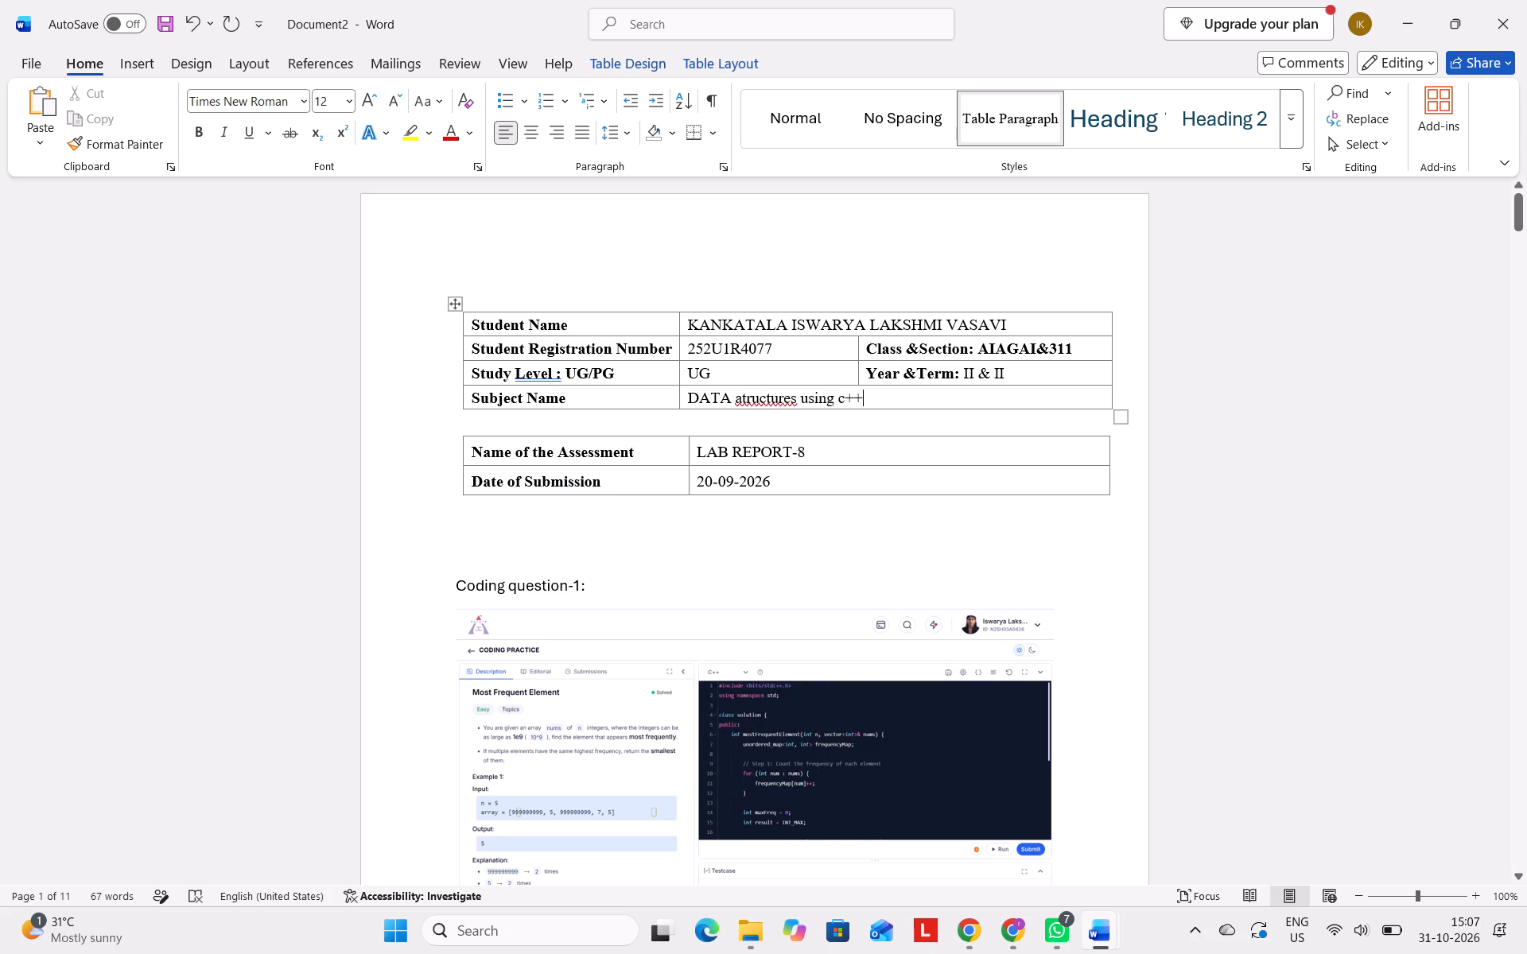
left_click(736, 401)
key("Right")
key("BackSpace")
key("s")
Change the name of the assessment to LAB REPORT-1.
left_click(810, 449)
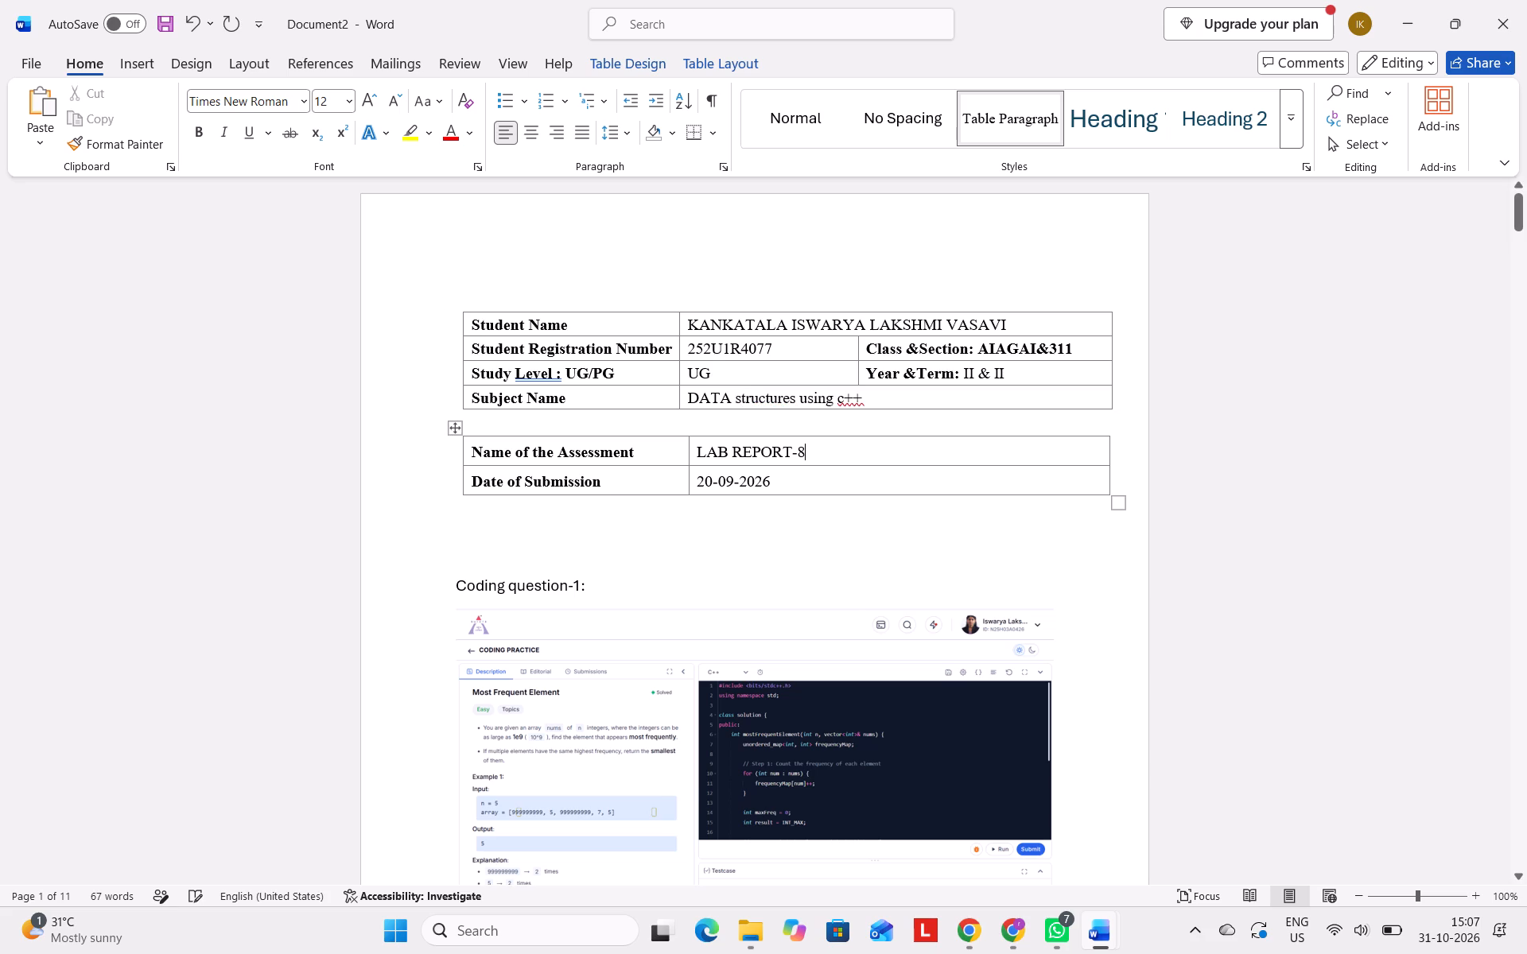
key("BackSpace")
key("1")
Set the date of submission in the assessment table to 30-10-2026.
left_click_drag(798, 471, 700, 481)
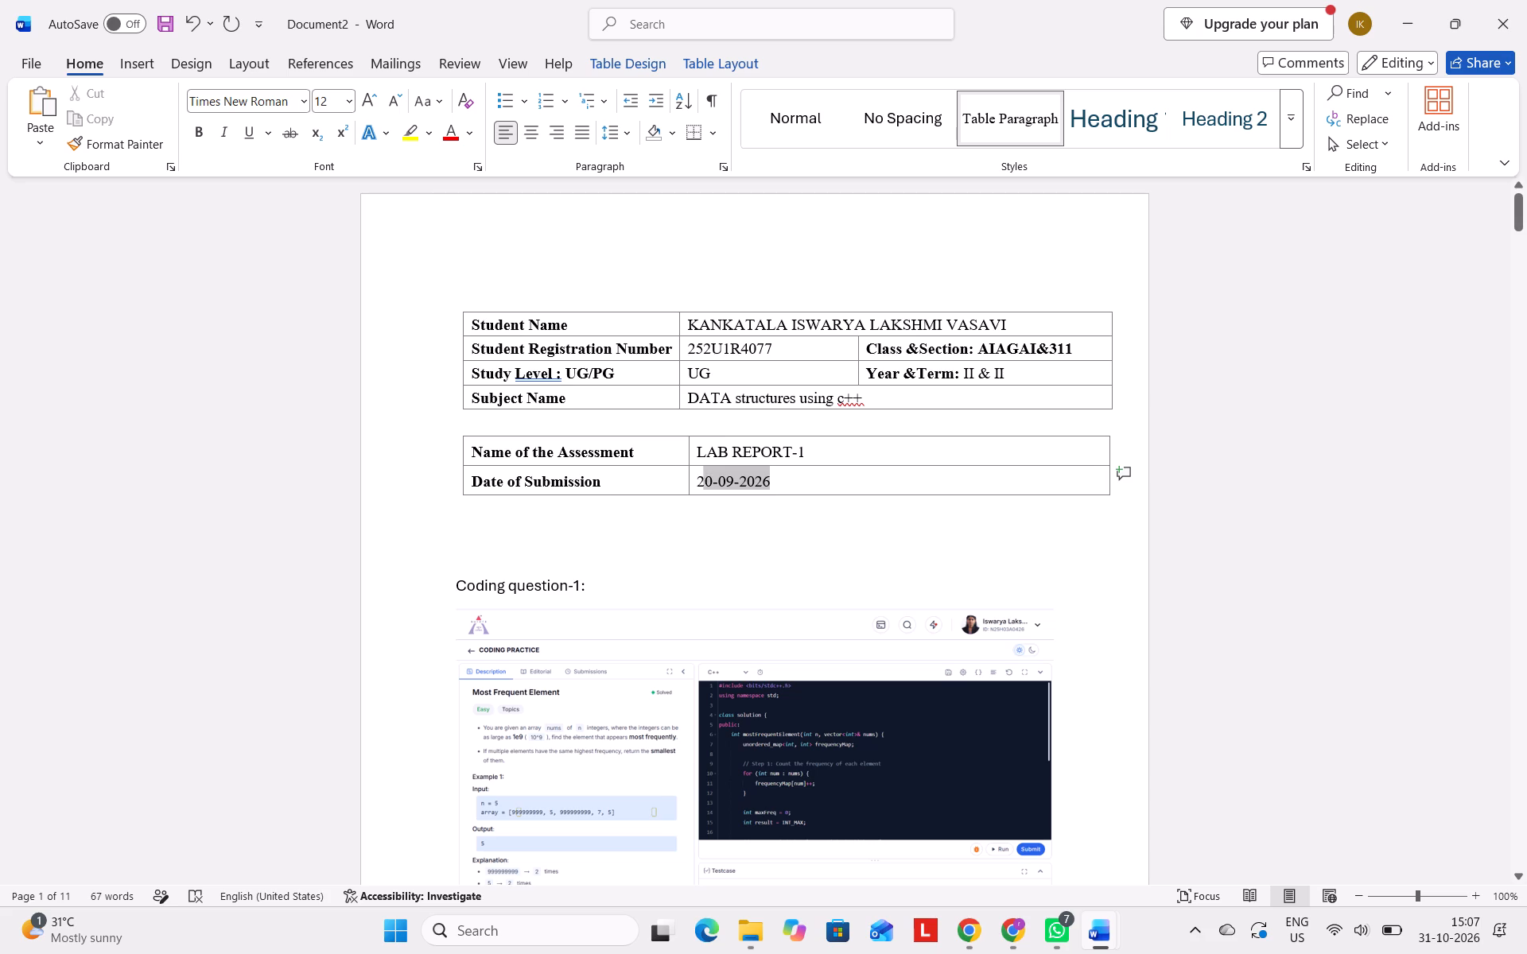
left_click_drag(700, 481, 698, 481)
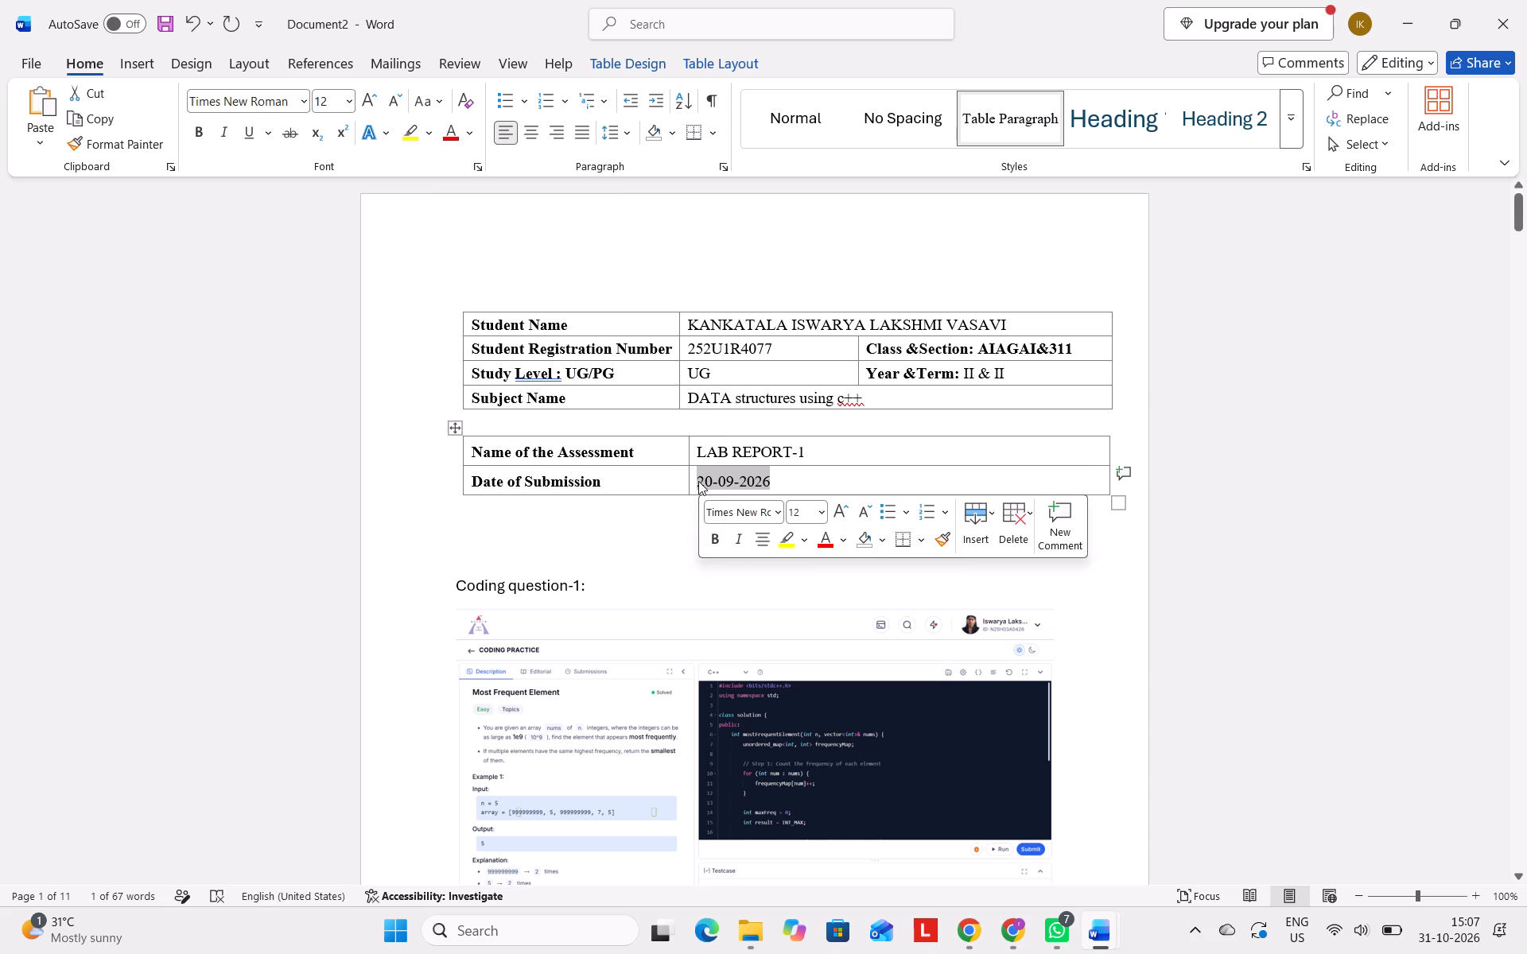
type("3-")
key("BackSpace")
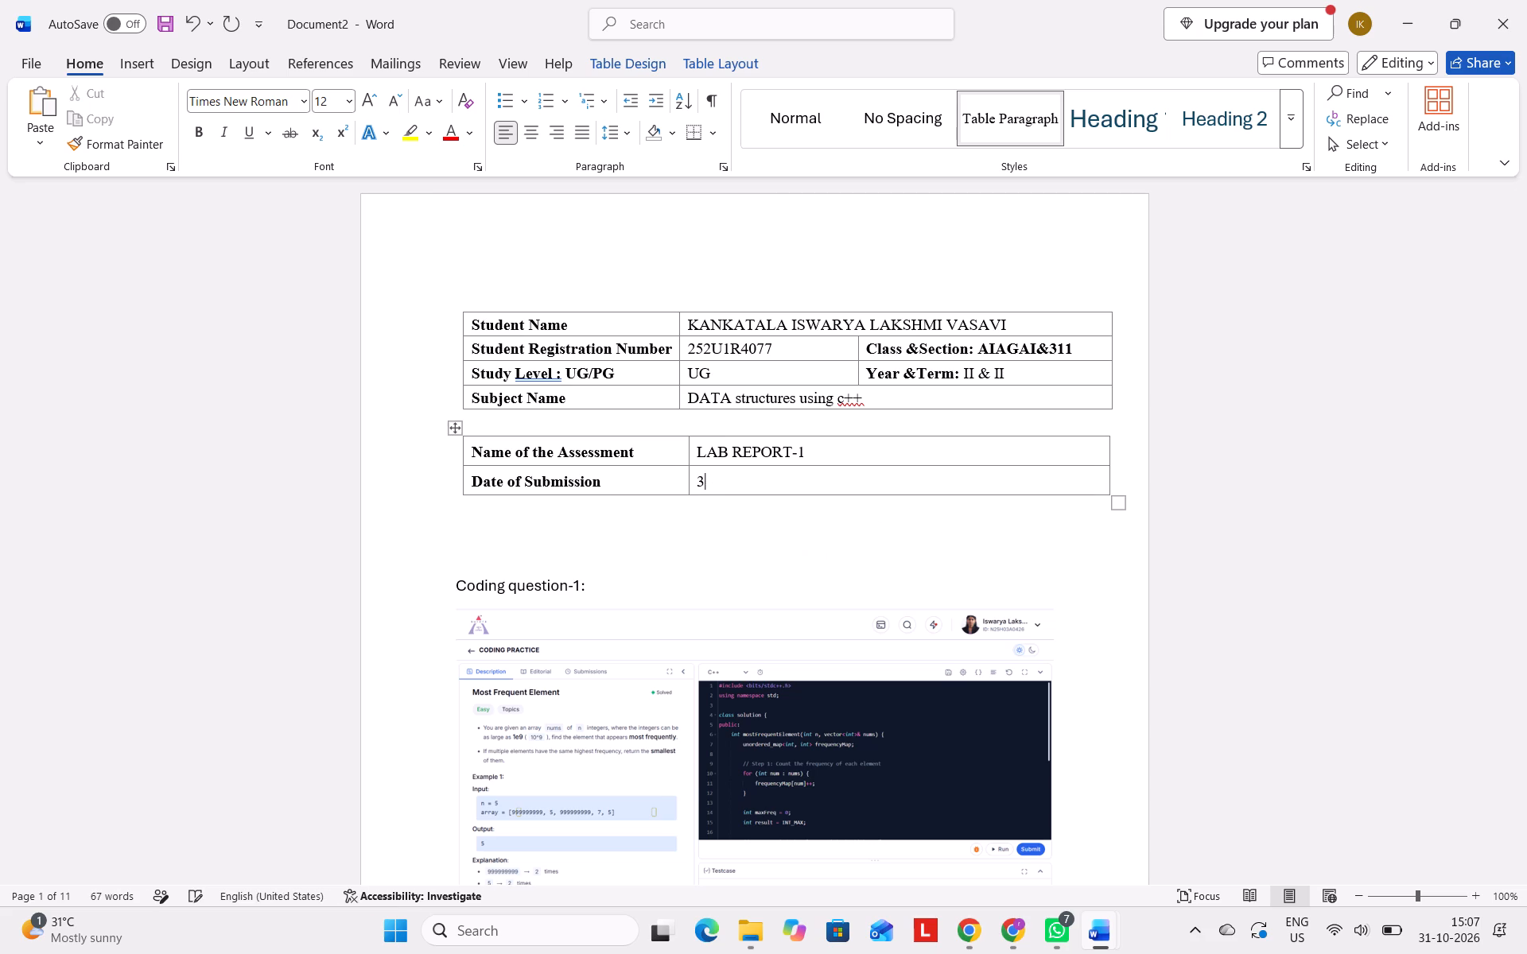
type("0-")
type("10")
key("minus")
type("2026")
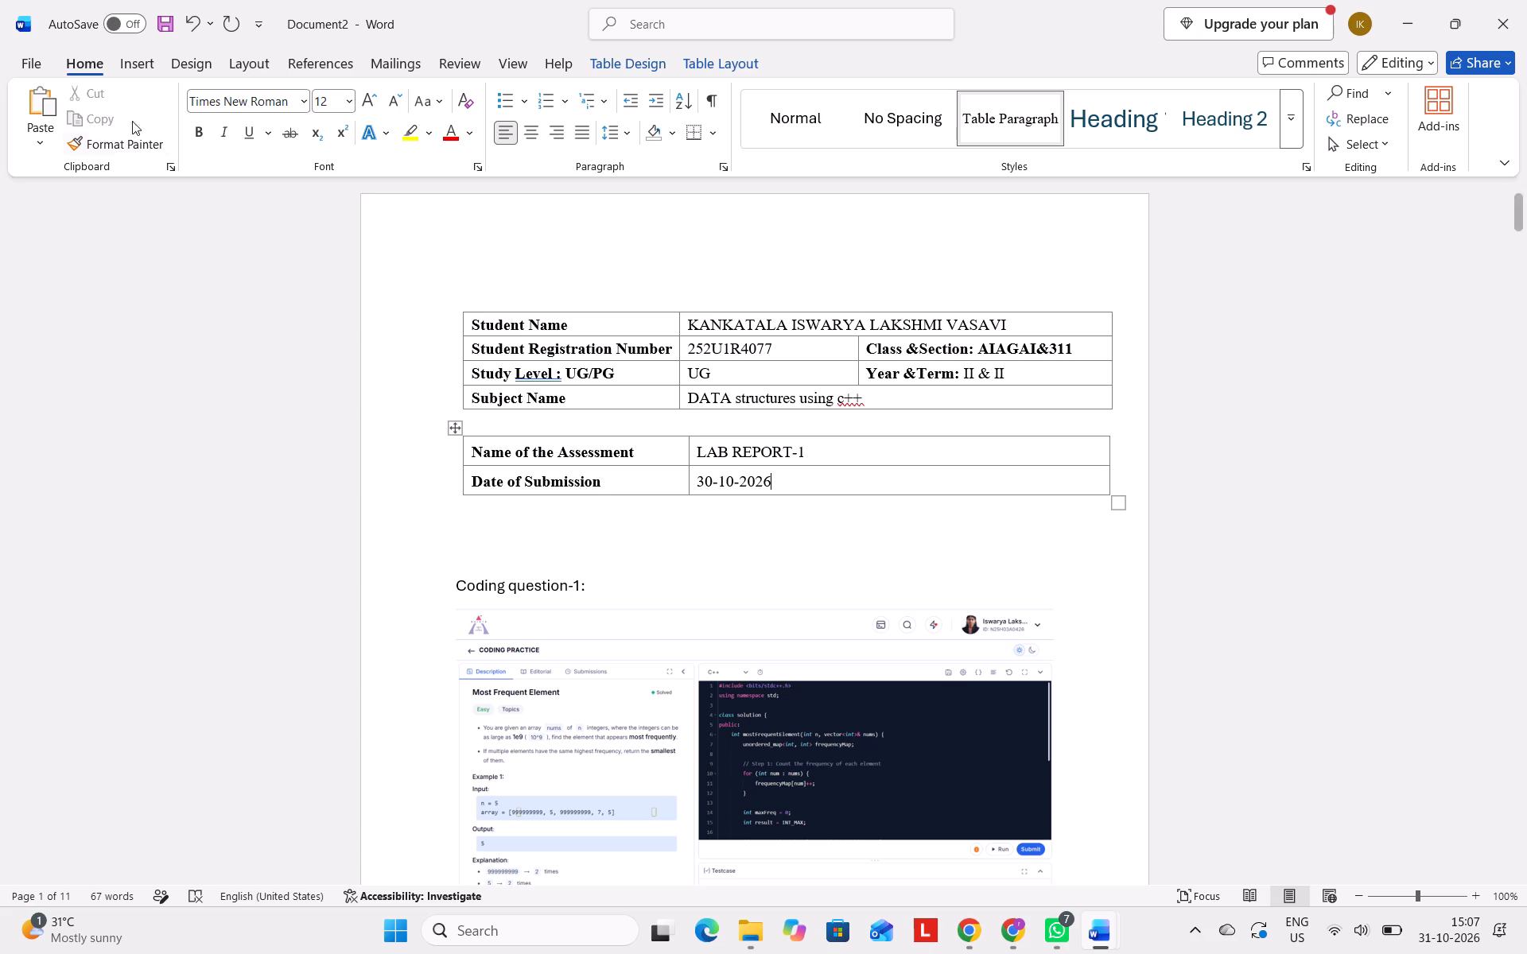
Start exporting the document as a PDF and choose the C++ folder inside 2nd year as the destination.
left_click(29, 63)
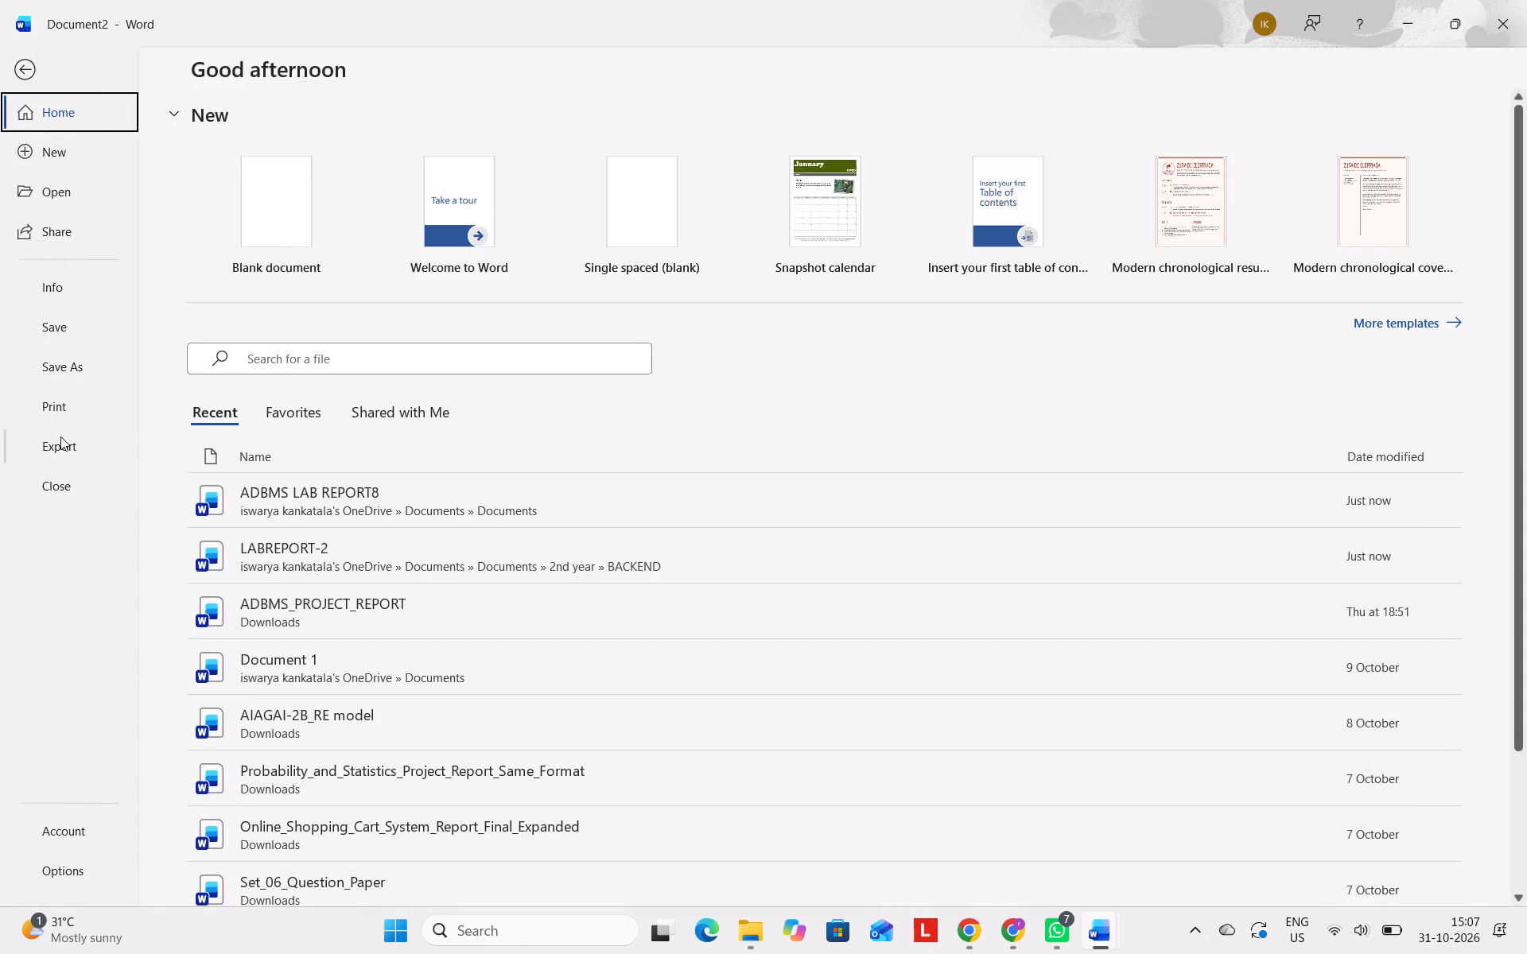
left_click(60, 444)
left_click(562, 277)
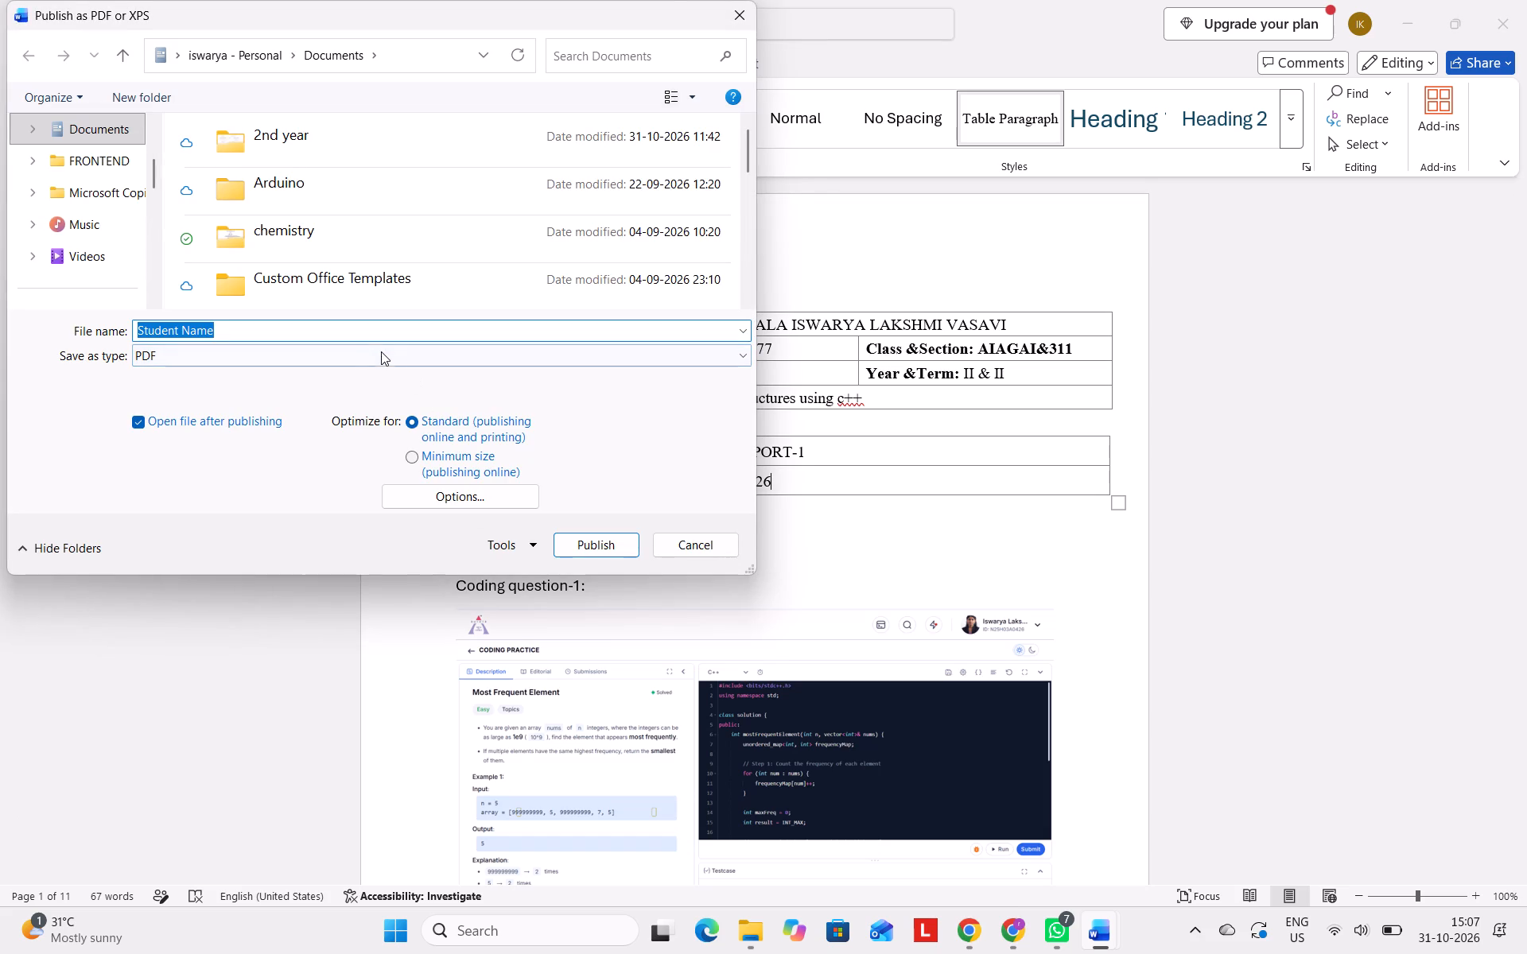
key("BackSpace")
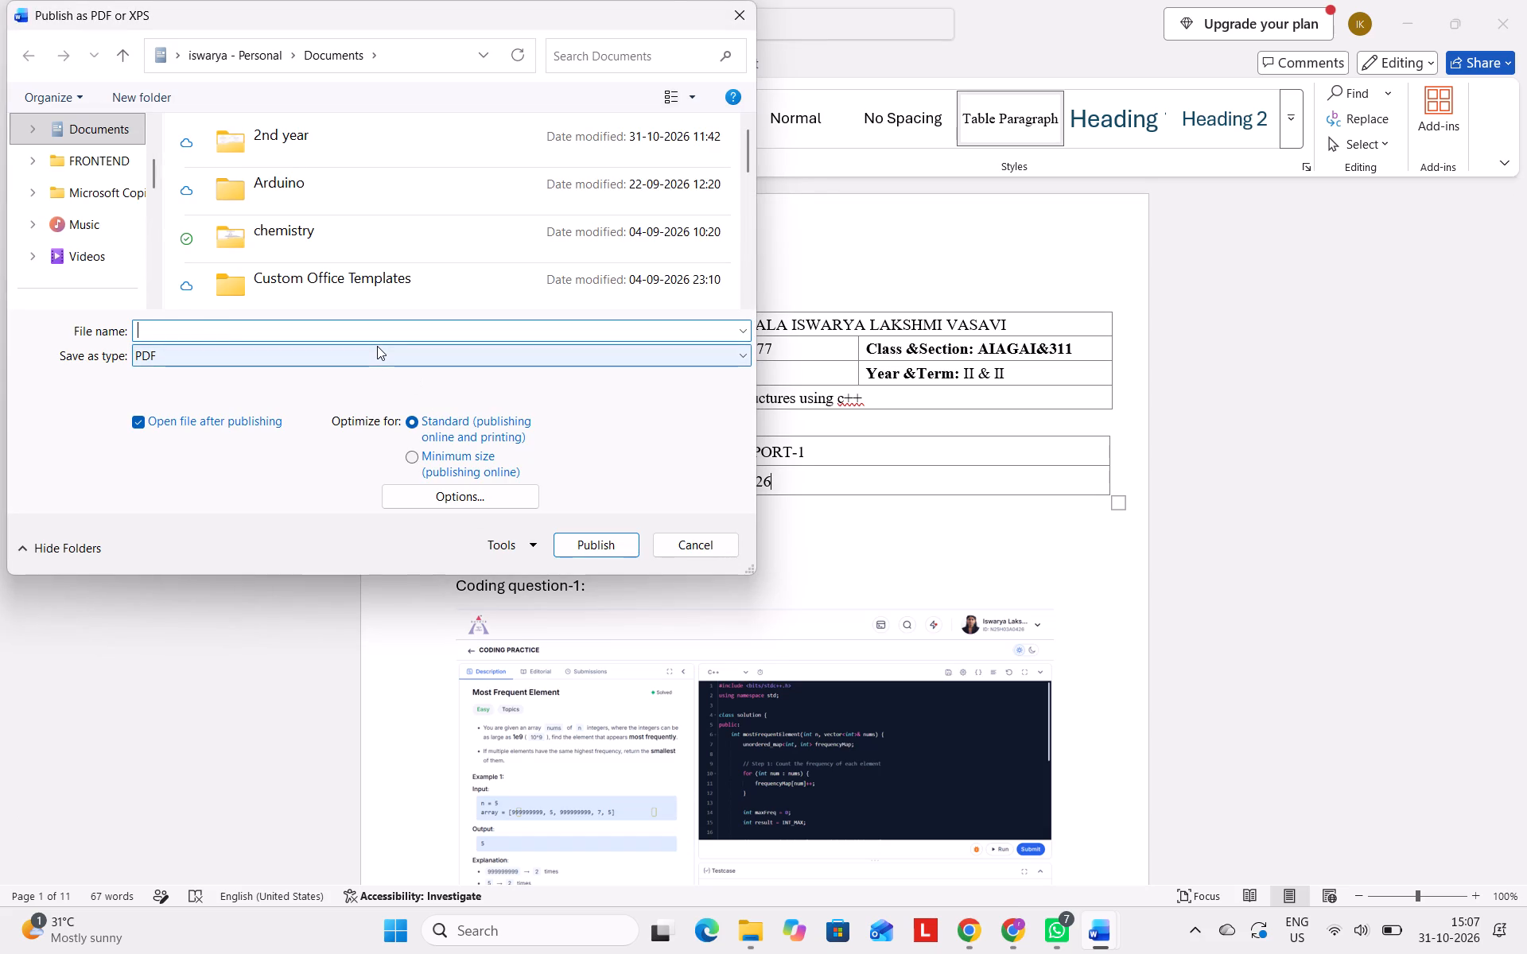
scroll(68, 270, "down", 1)
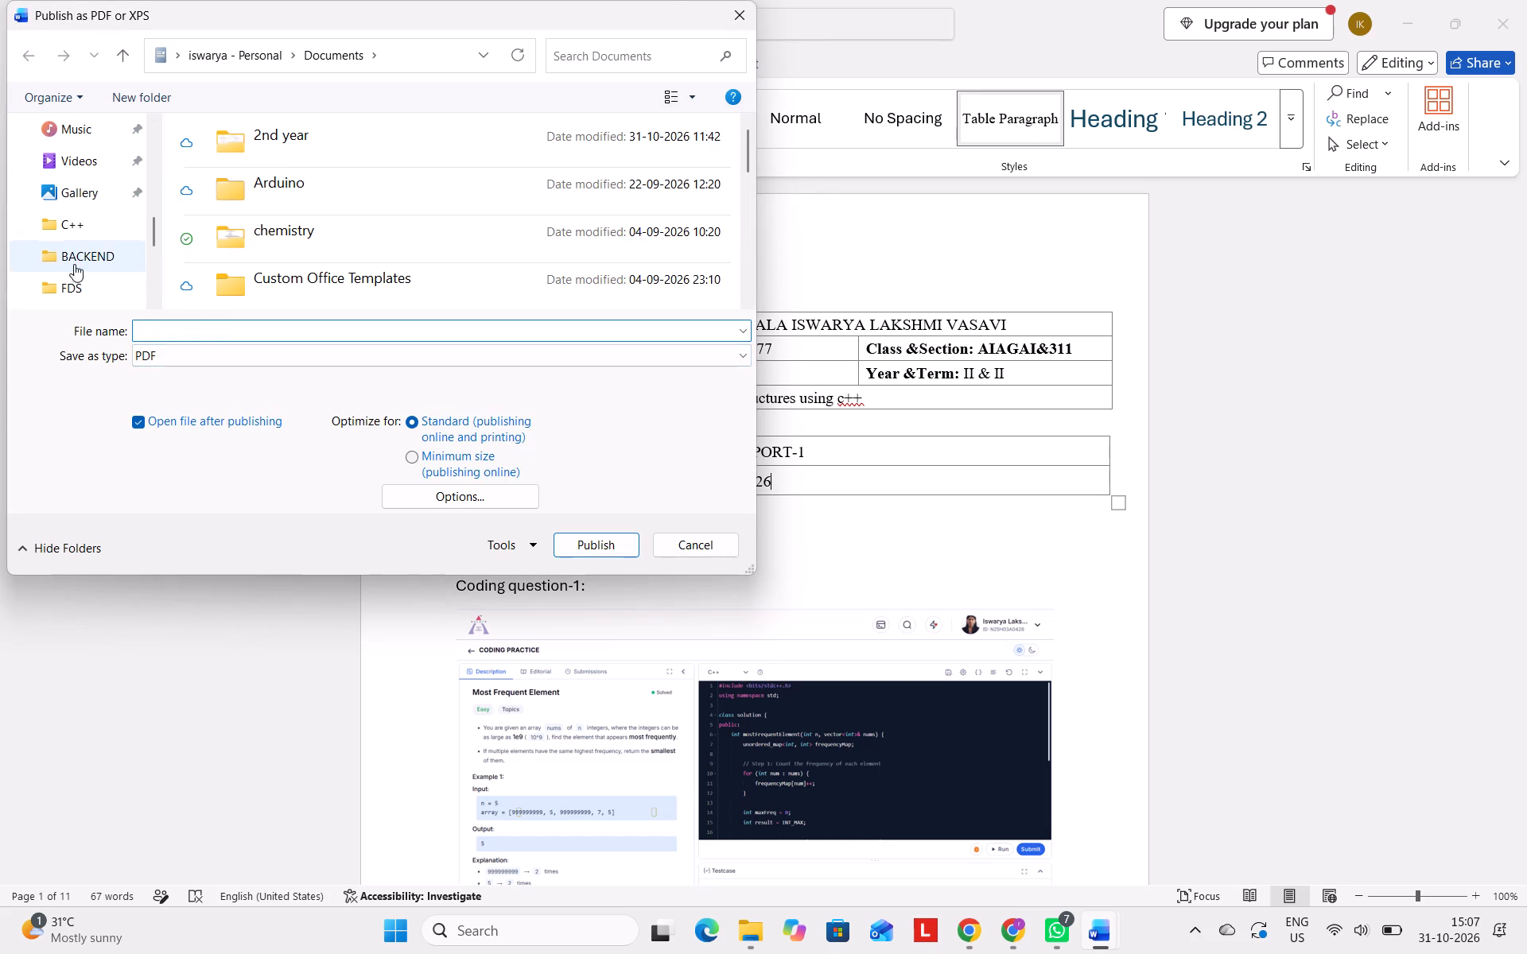
left_click_drag(82, 248, 78, 227)
left_click(78, 227)
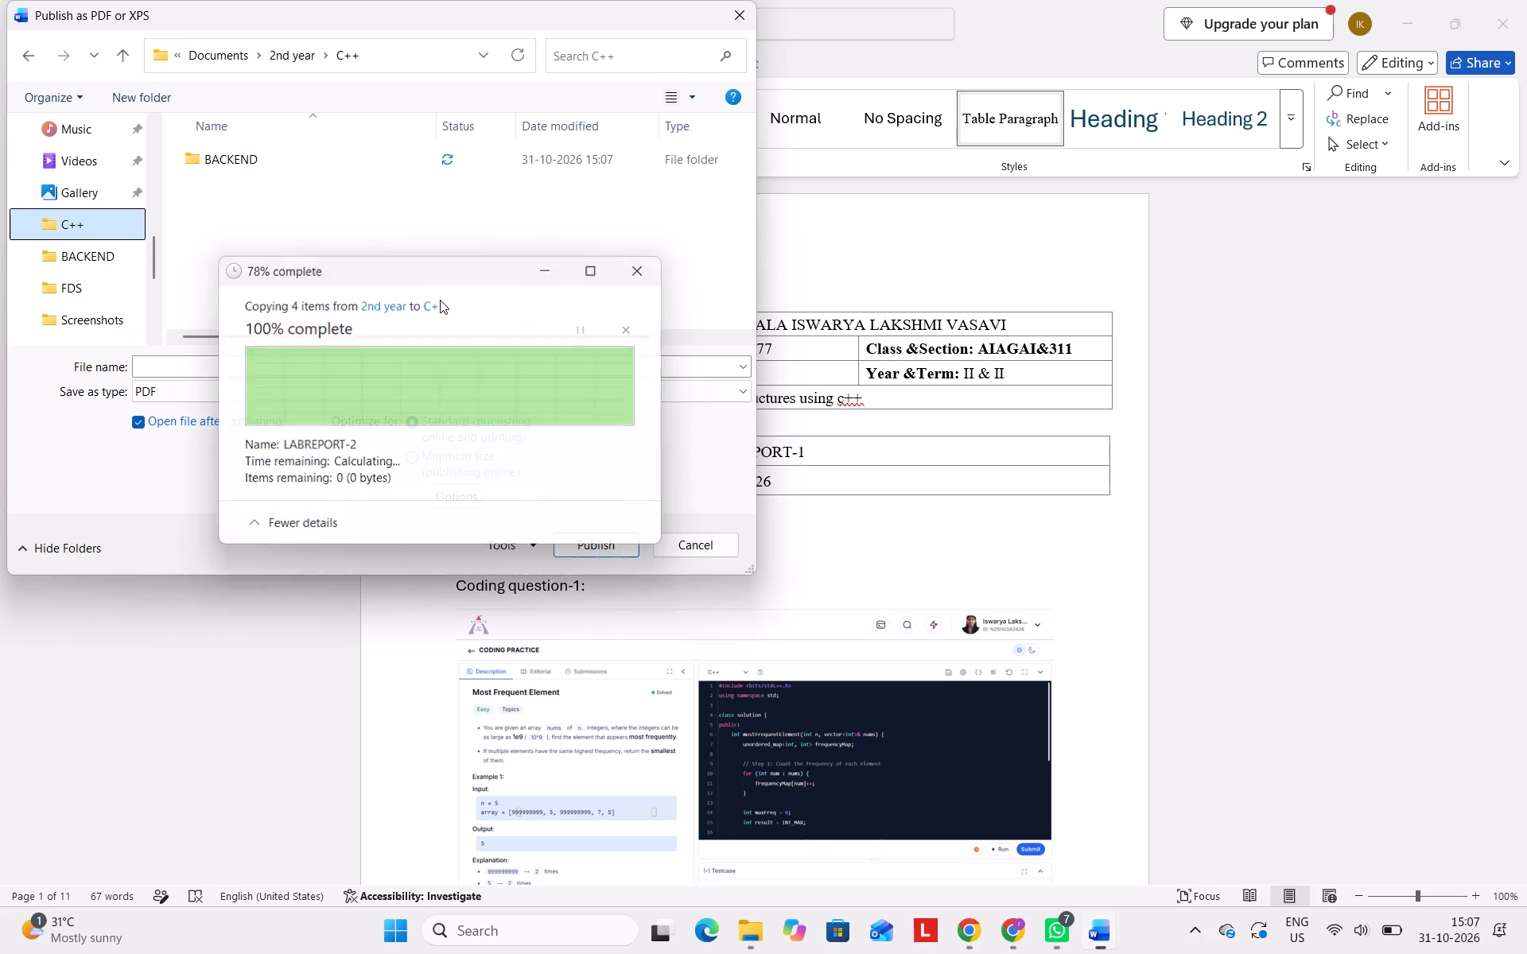
left_click(266, 166)
left_click(104, 223)
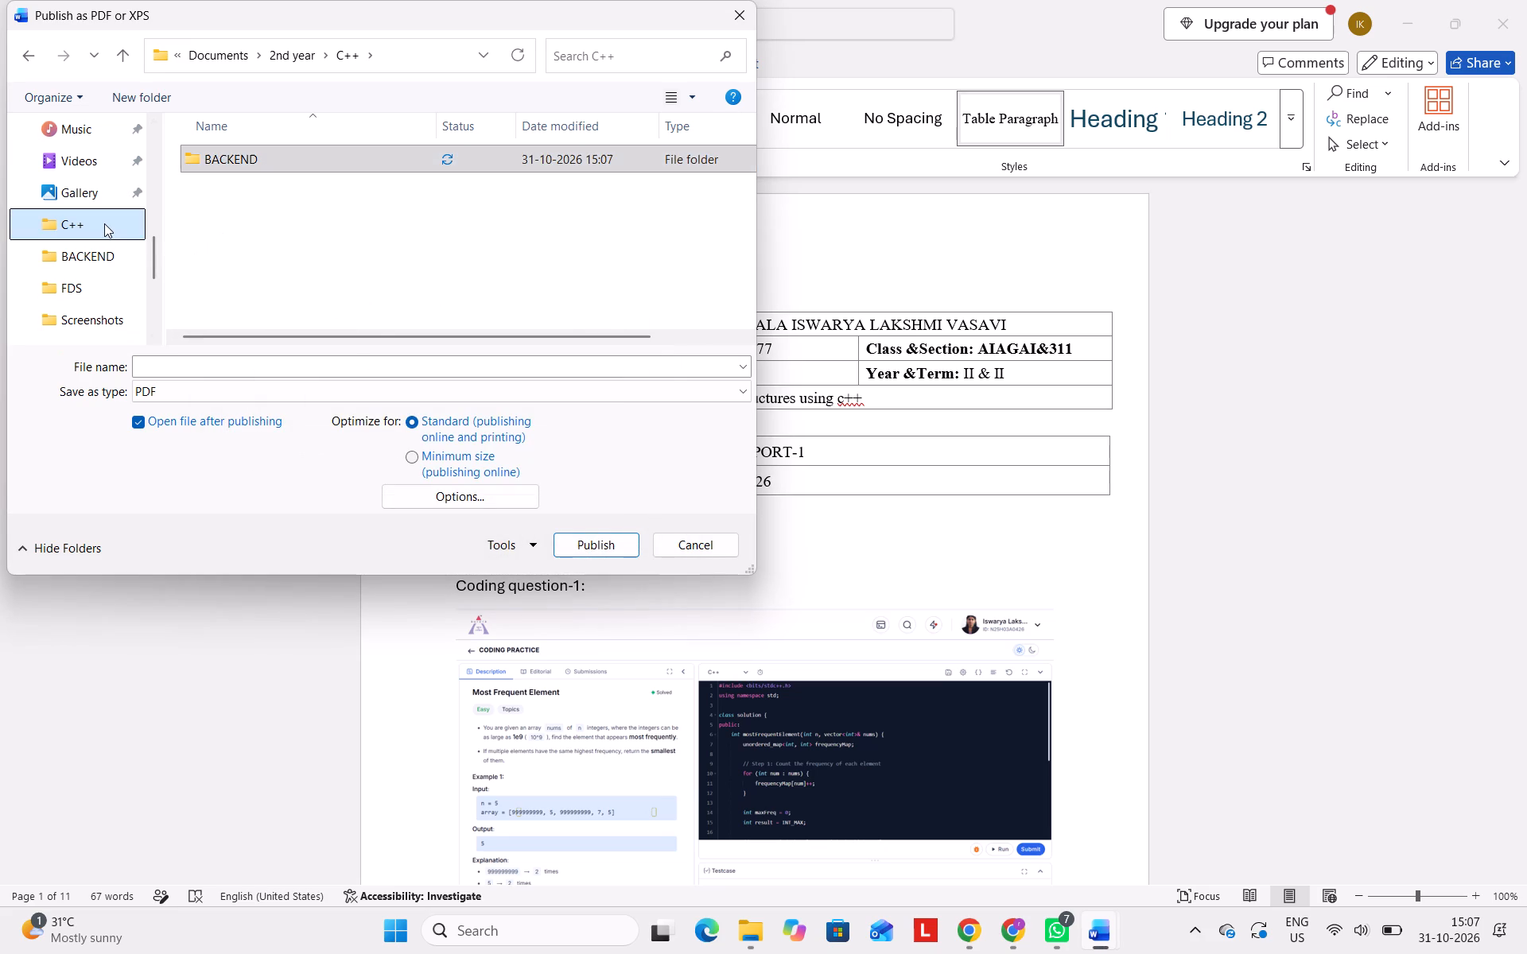
left_click(243, 253)
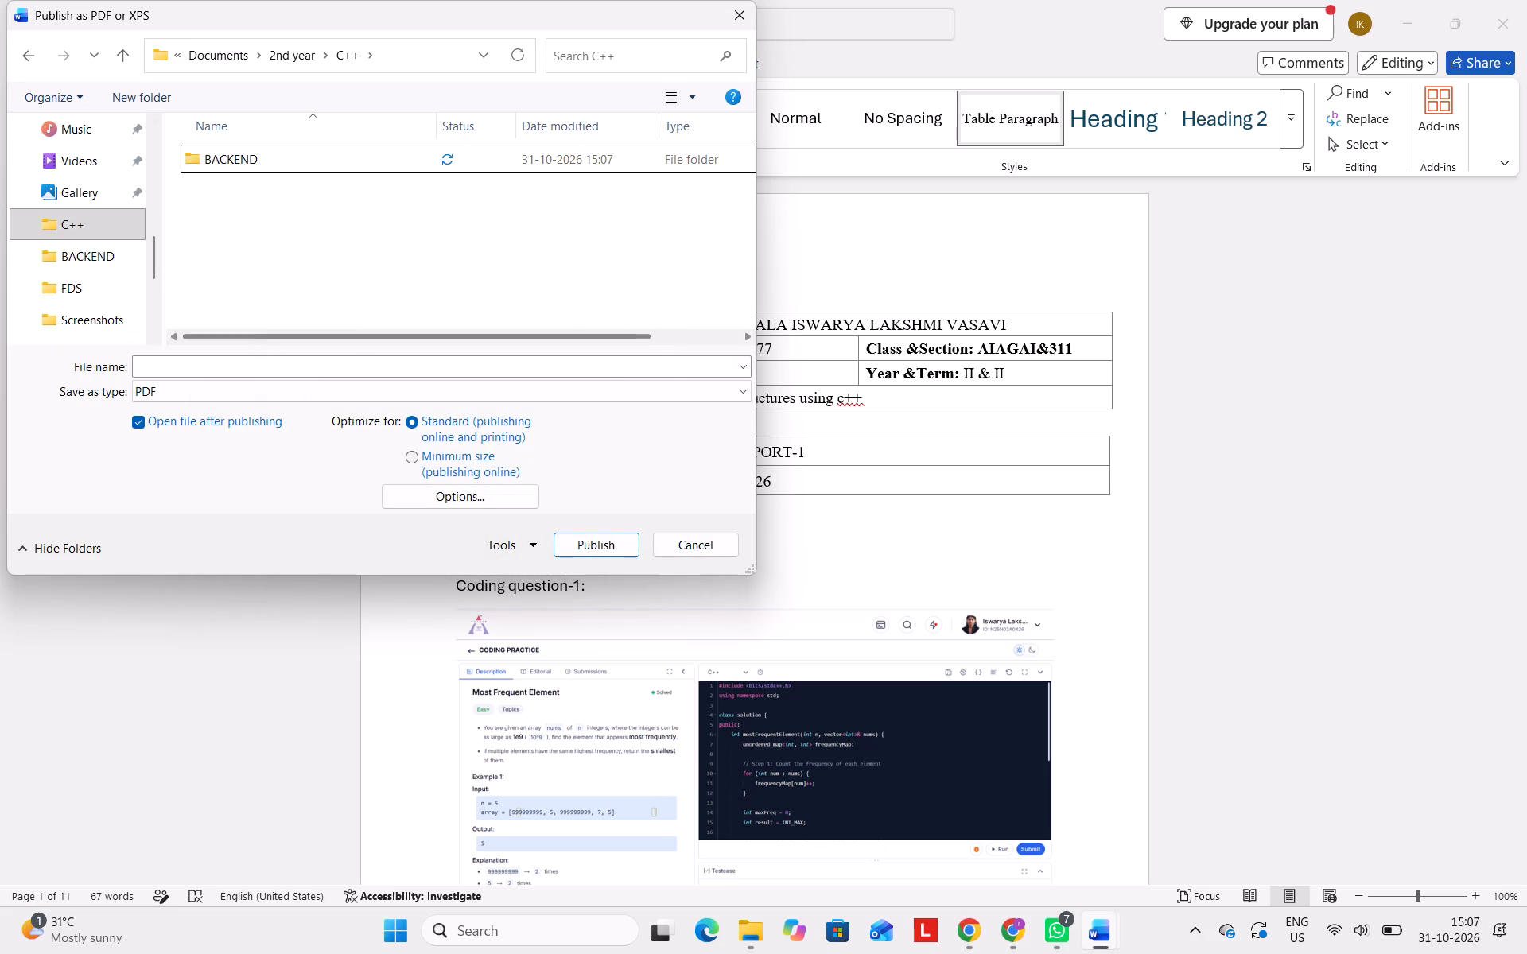
Name the PDF "lab report 1" and publish it in the C++ folder.
left_click(258, 363)
key("c")
type("++")
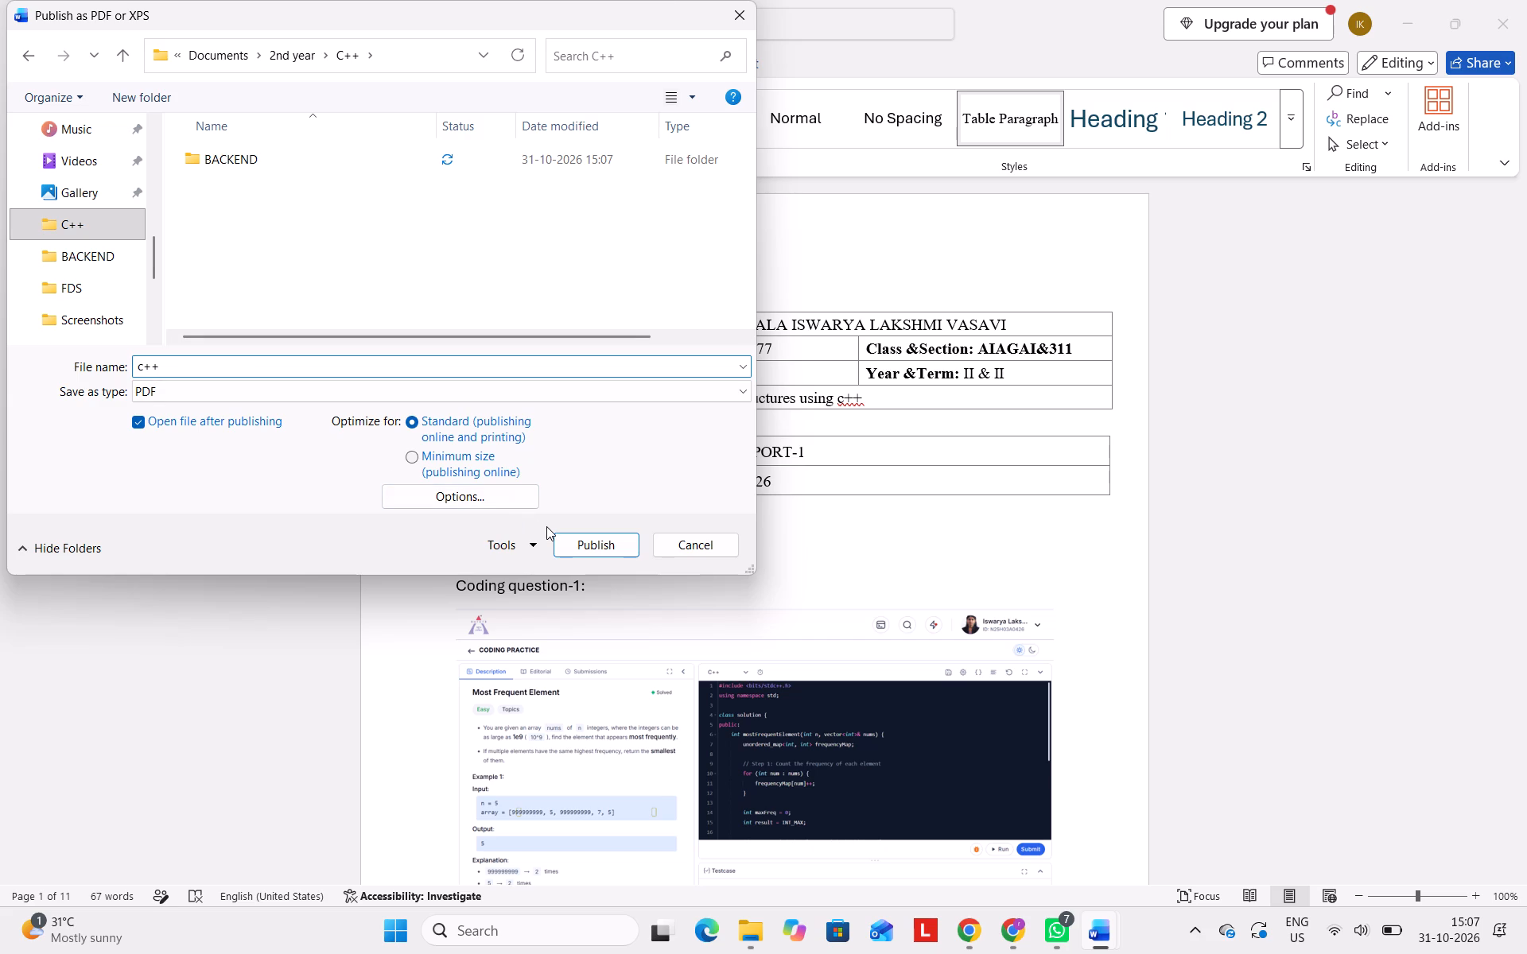
key("BackSpace")
key("BackSpace")
key("BackSpace")
type("lab report 1")
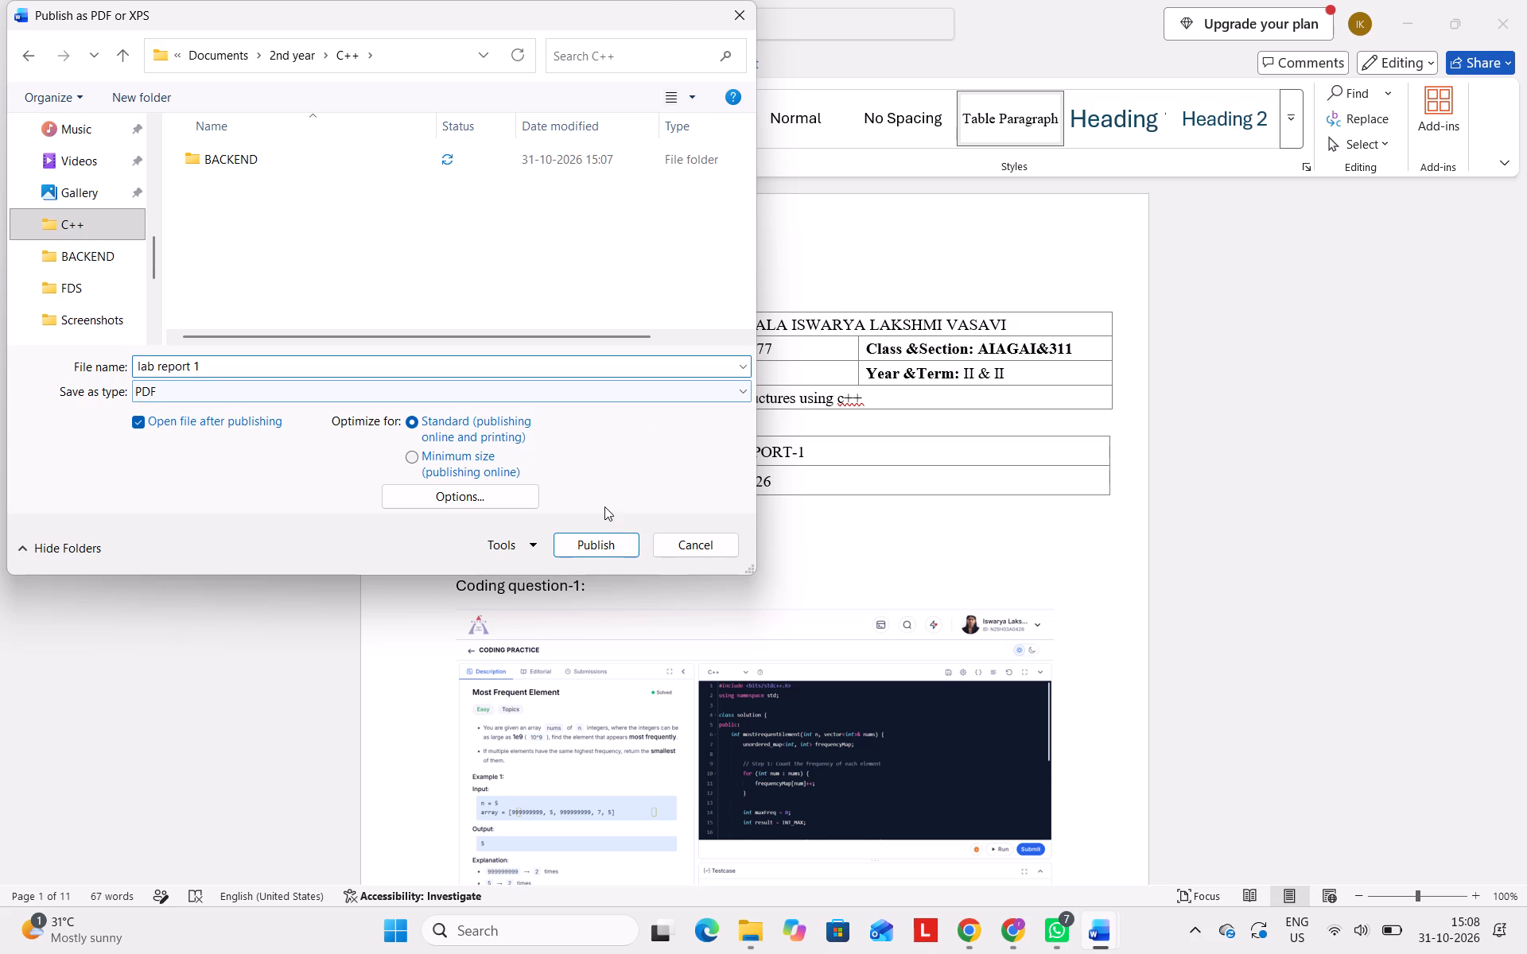
left_click(600, 536)
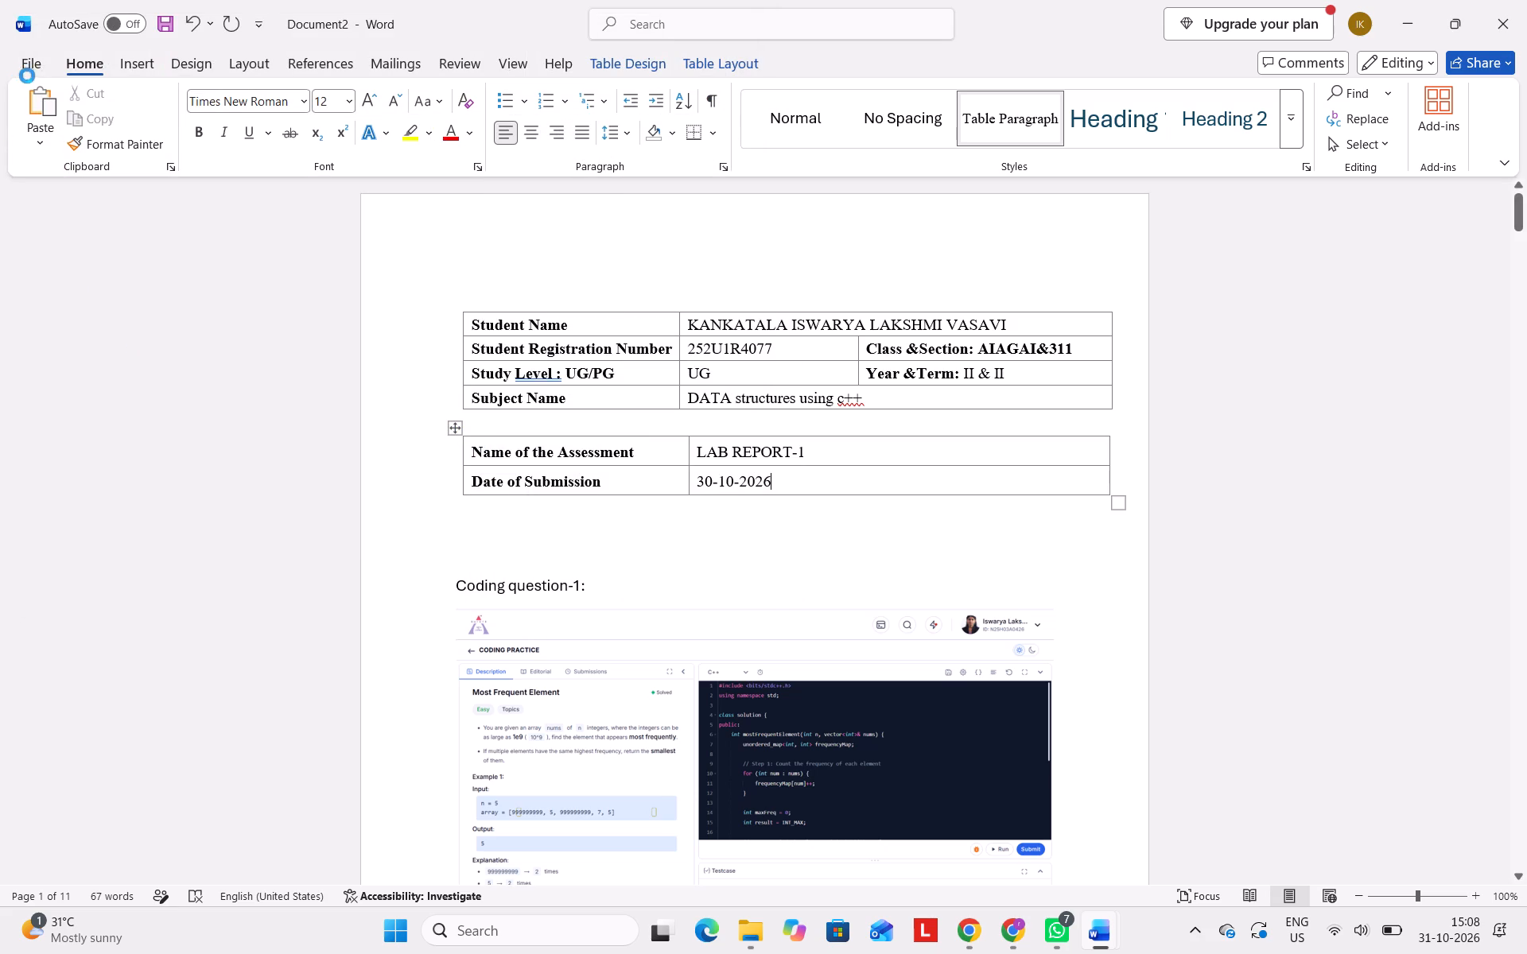
Start saving a Word copy of the document and choose the C++ folder inside 2nd year as the destination.
left_click(30, 64)
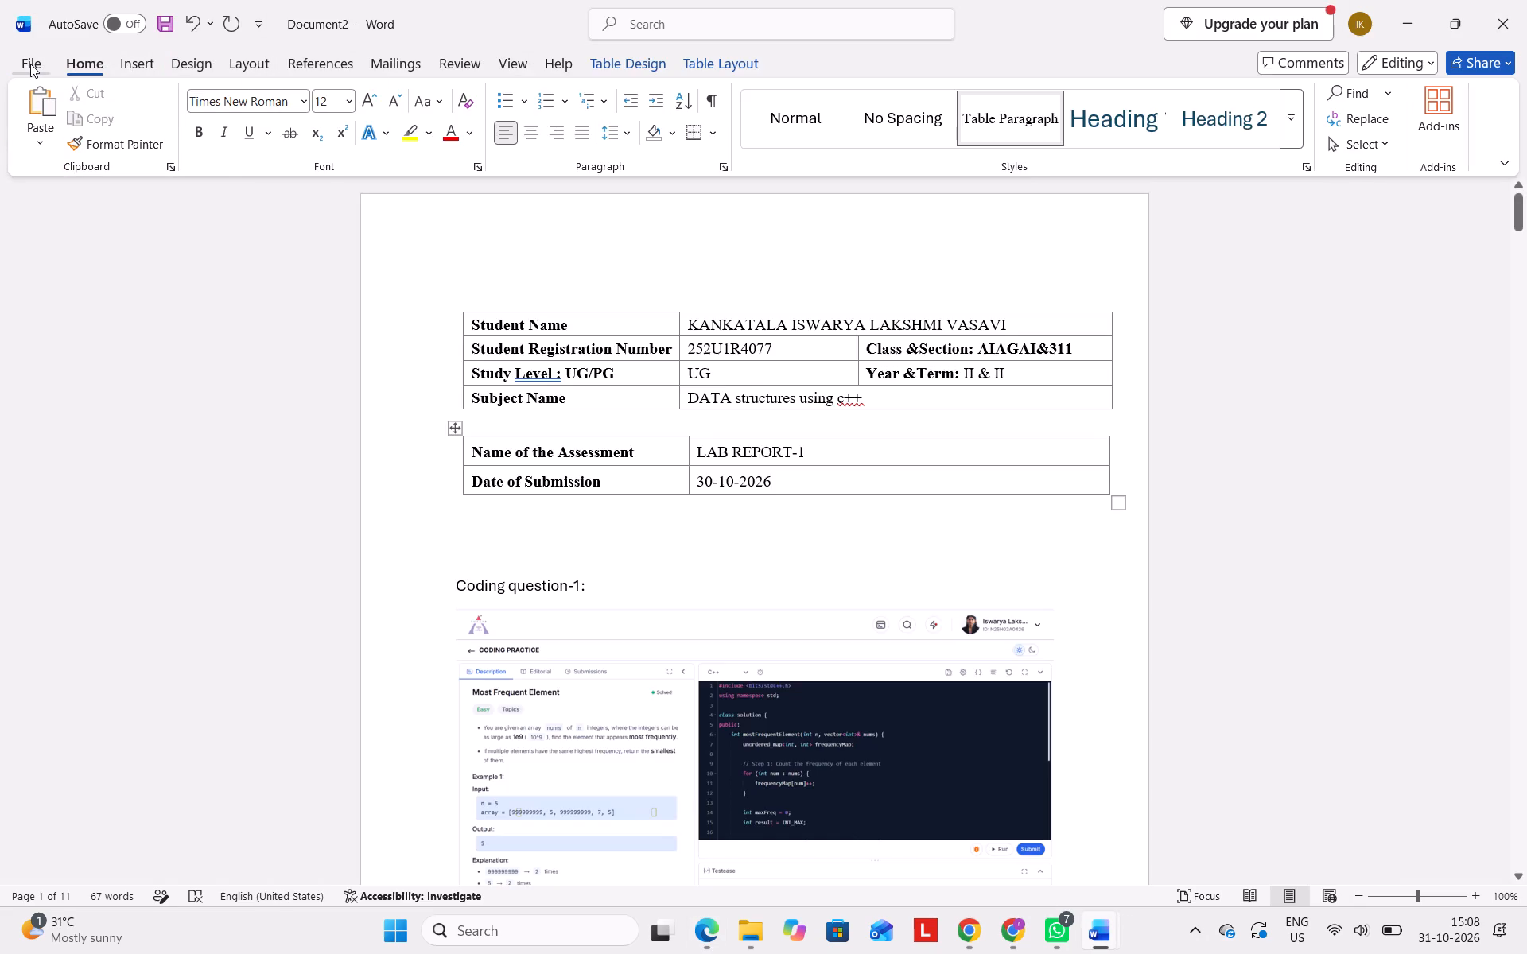
double_click(30, 64)
left_click(36, 63)
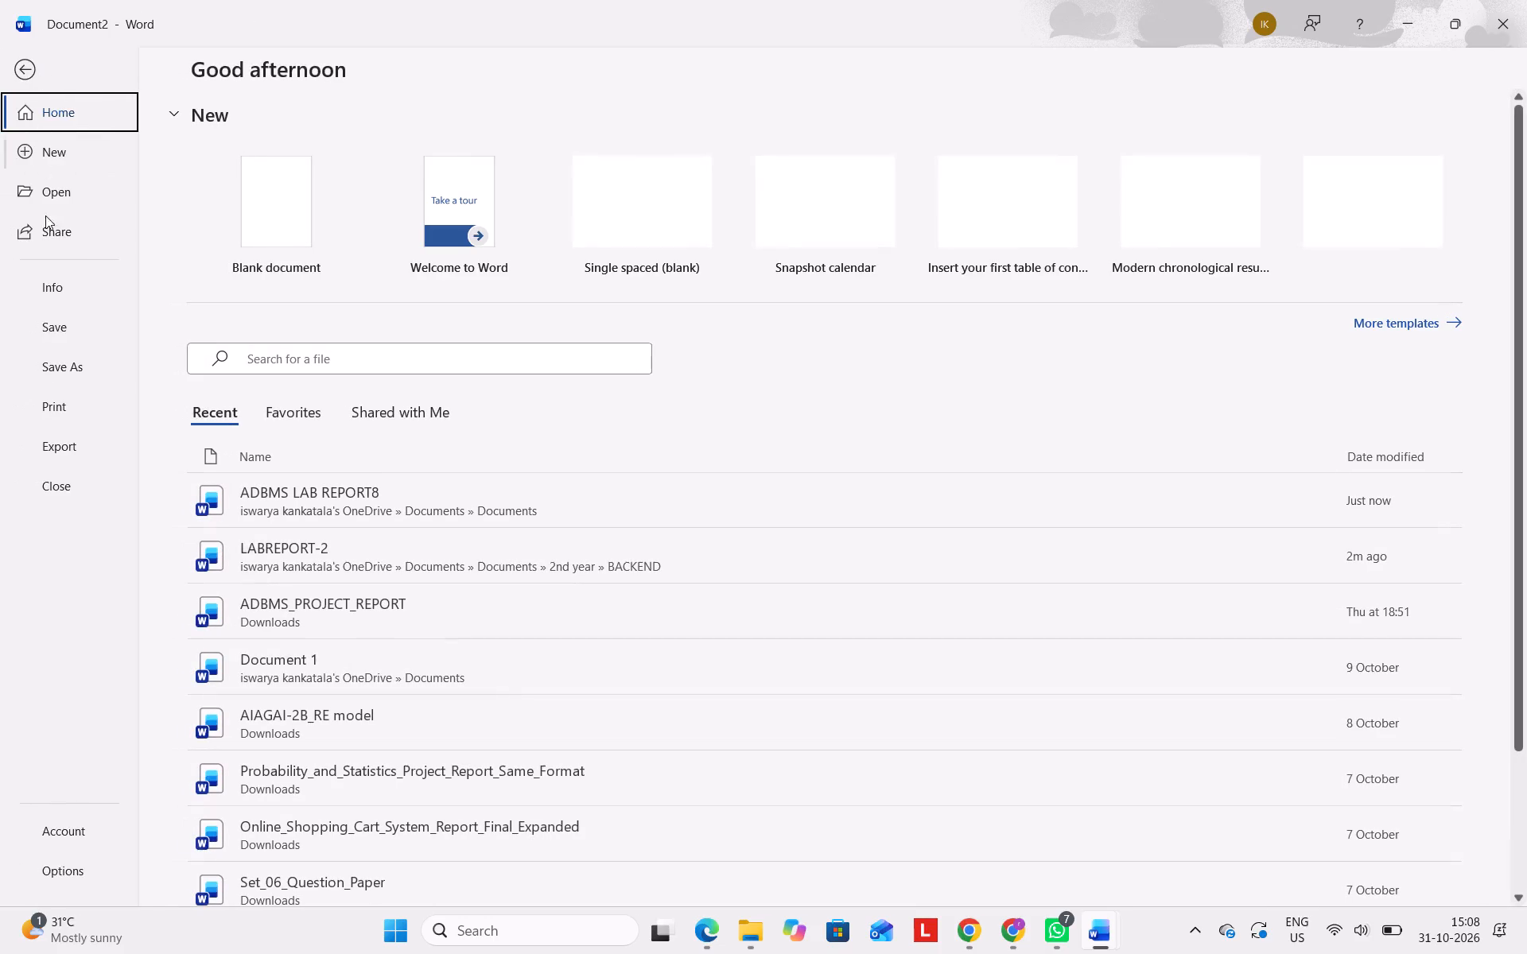
left_click(83, 355)
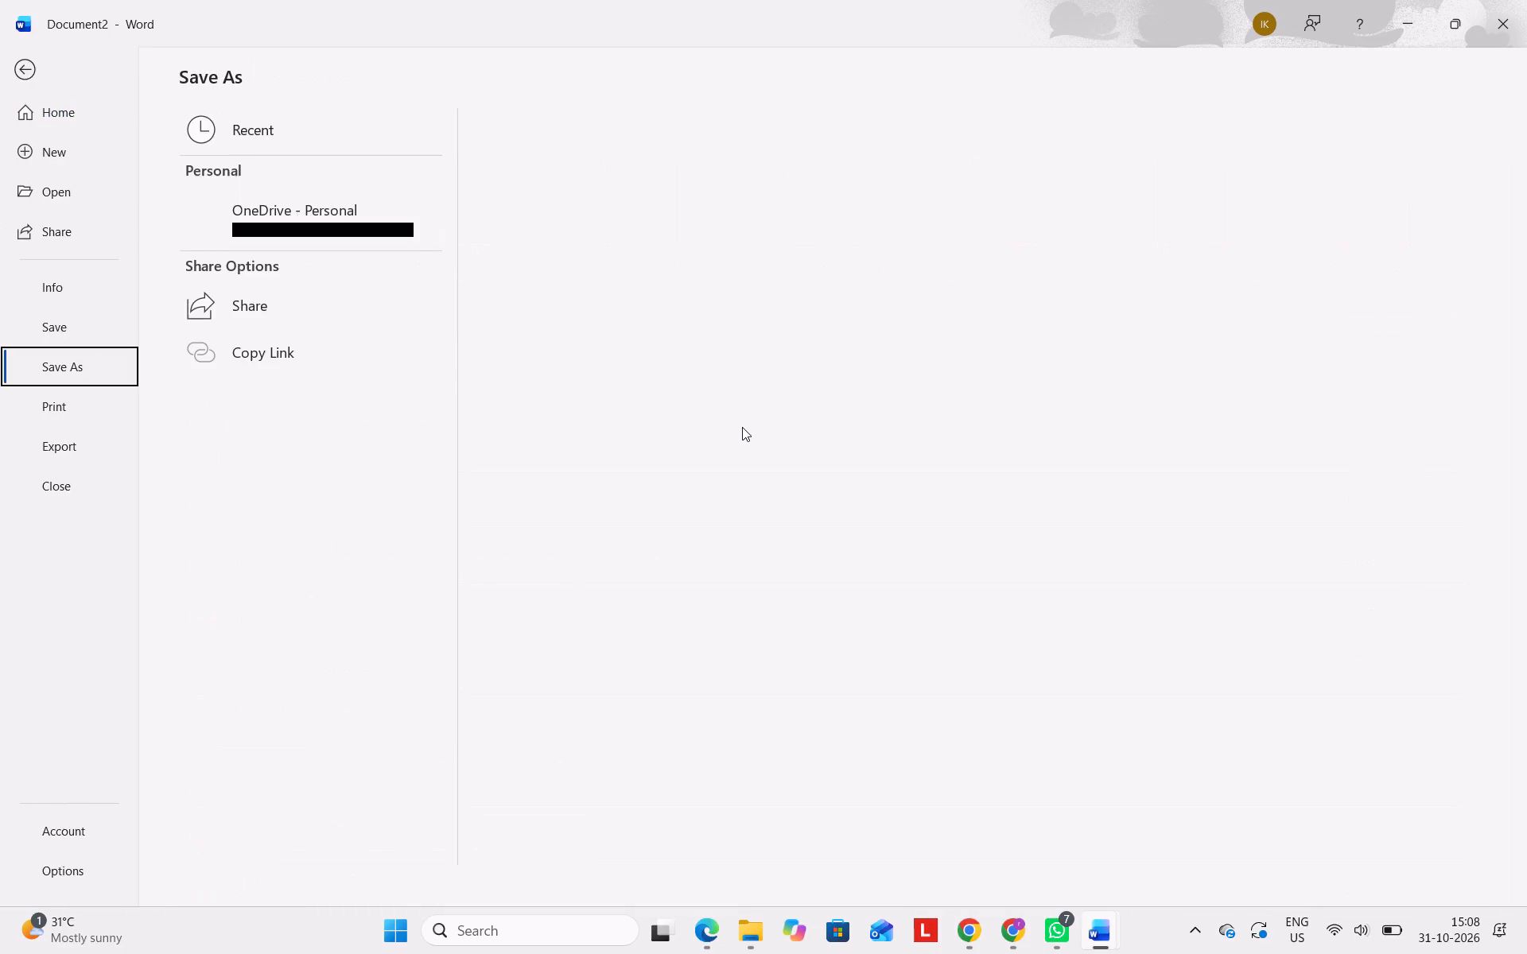
left_click(406, 445)
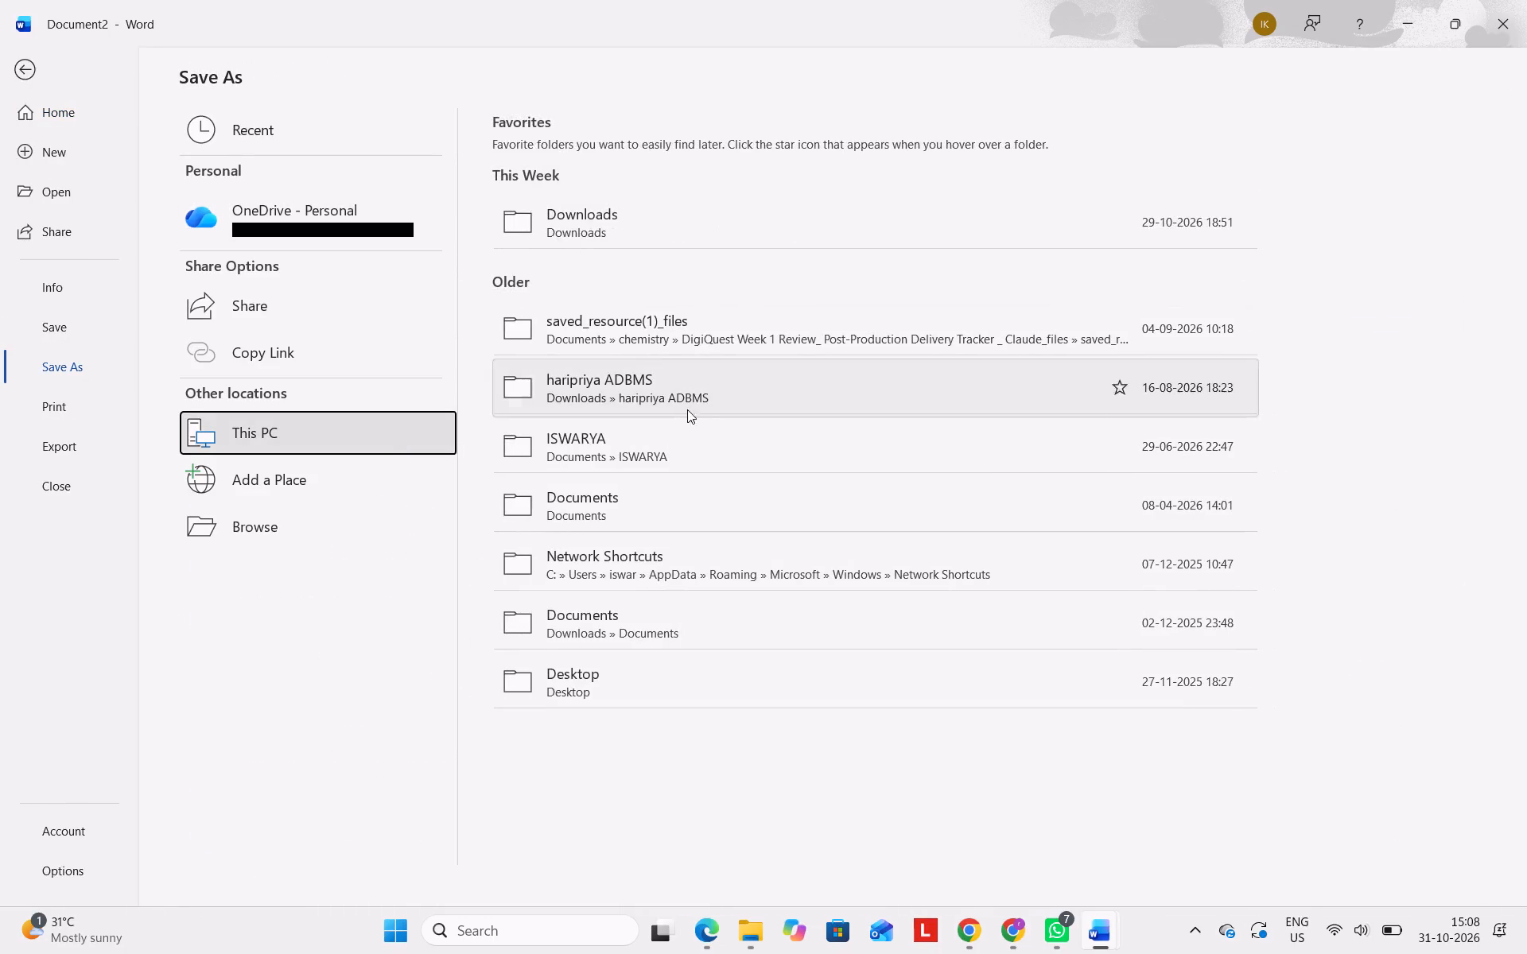
left_click(697, 514)
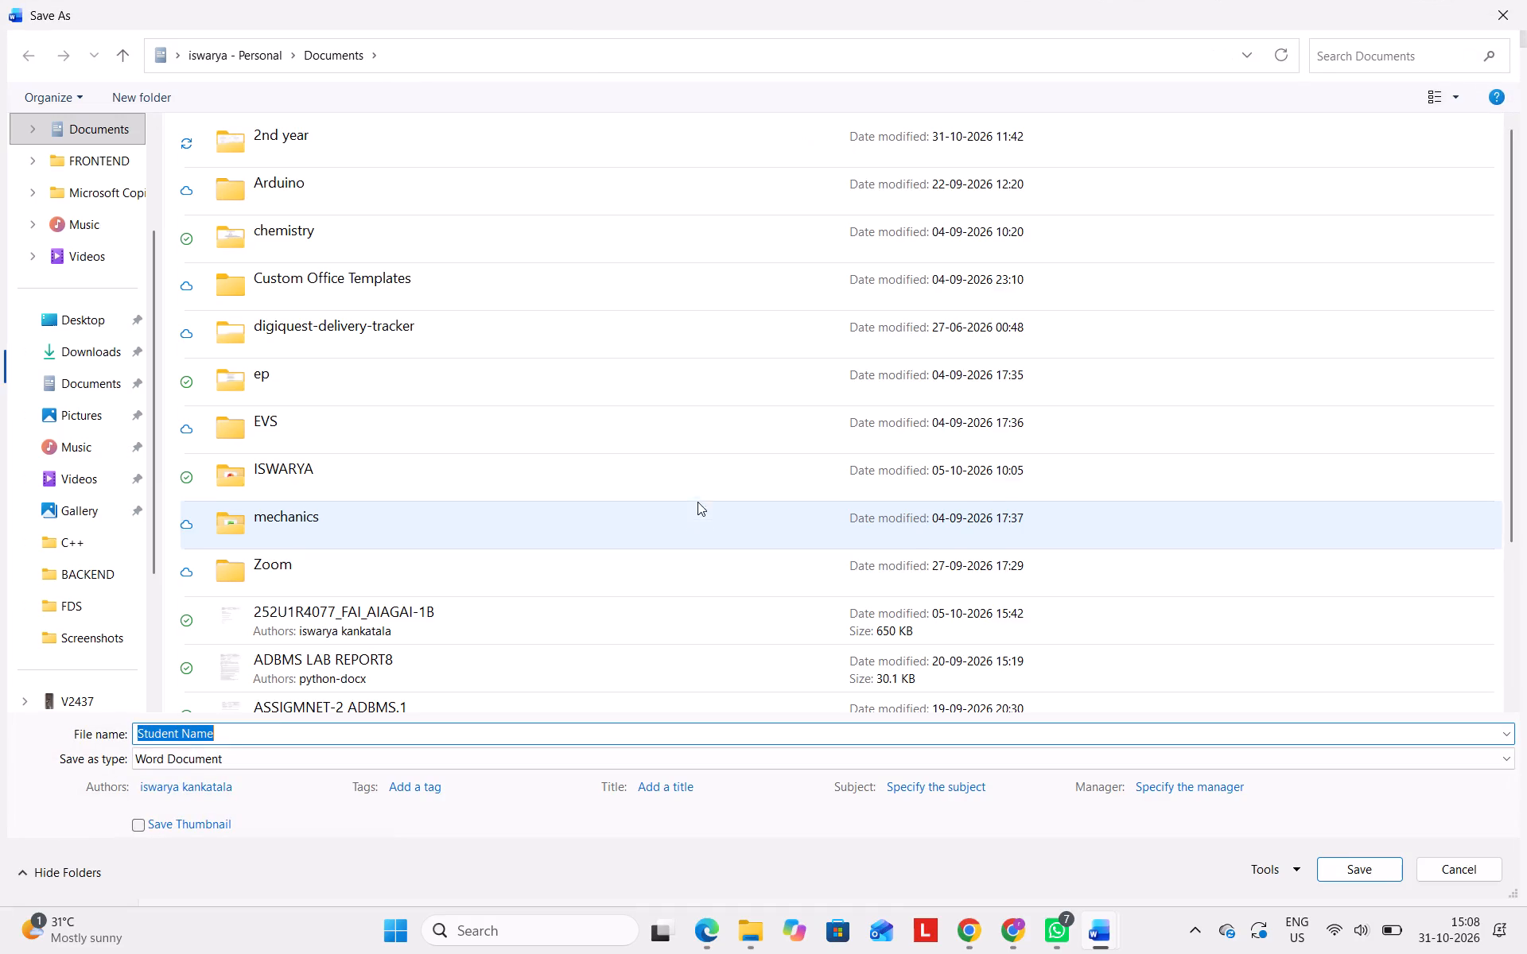
left_click(542, 169)
left_click(540, 153)
double_click(540, 153)
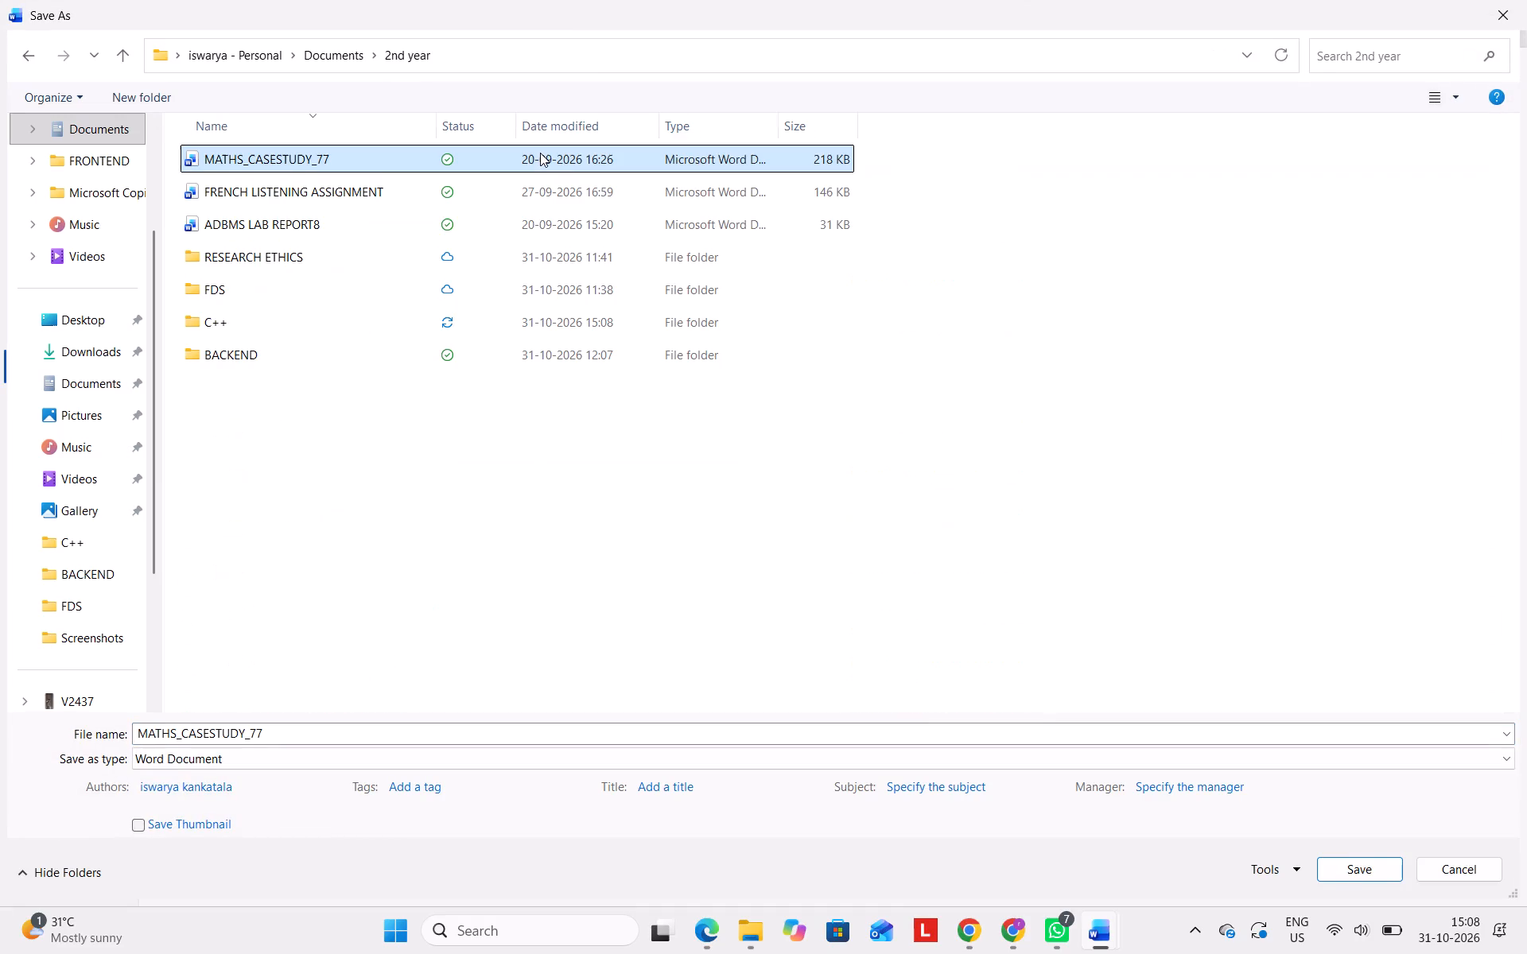
double_click(296, 321)
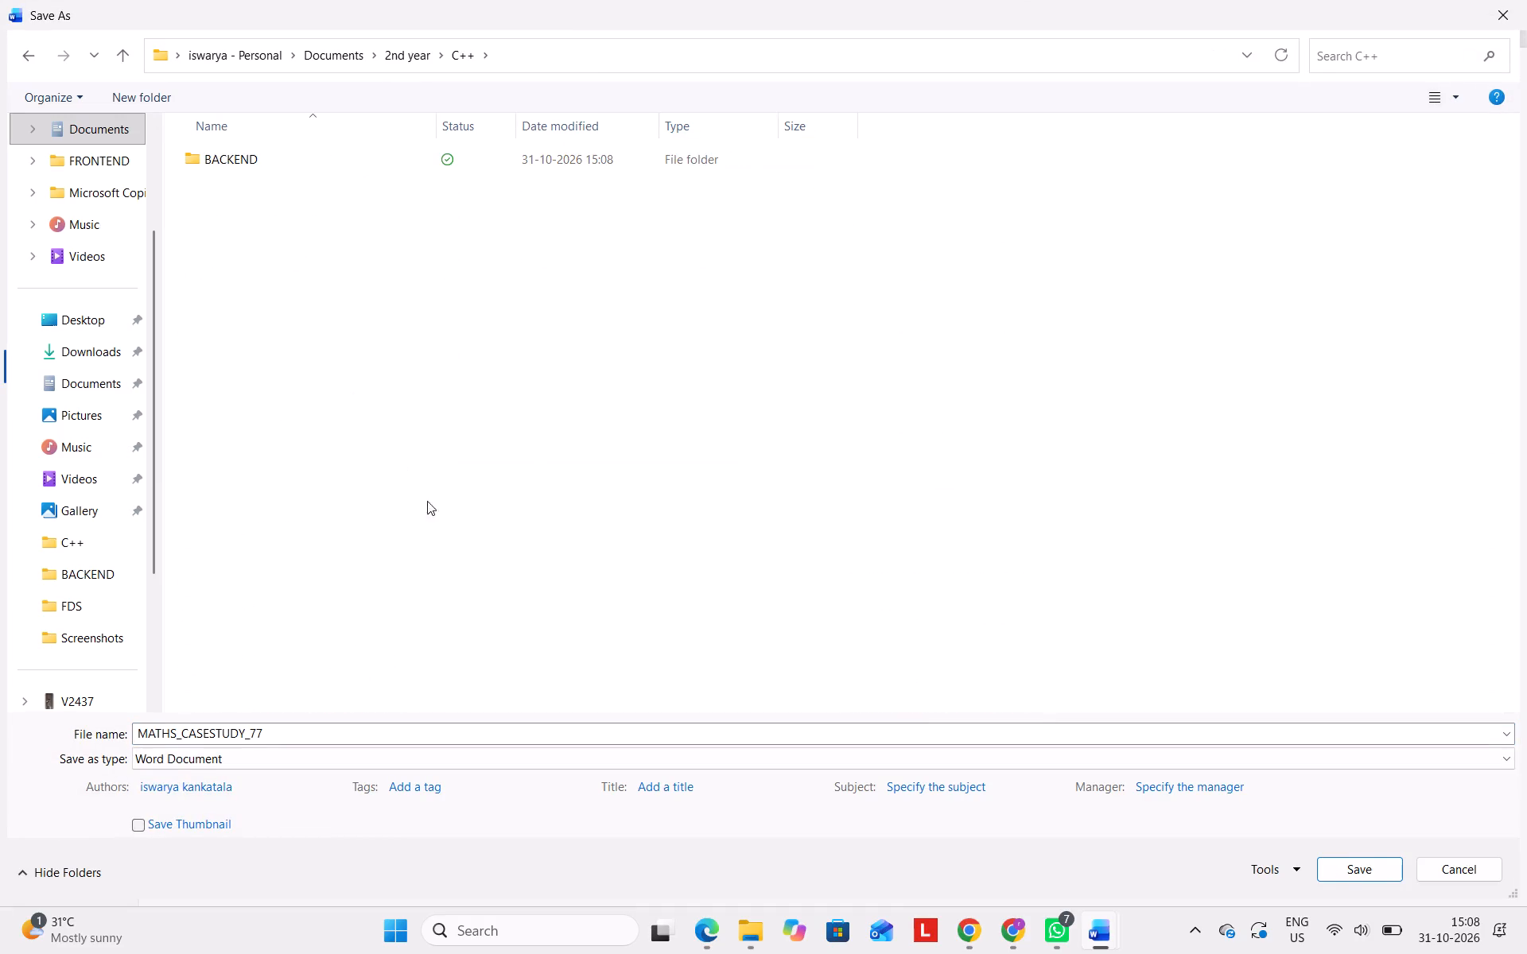
Name the Word document "lab report 1" and save it in the C++ folder.
left_click_drag(399, 729, 245, 701)
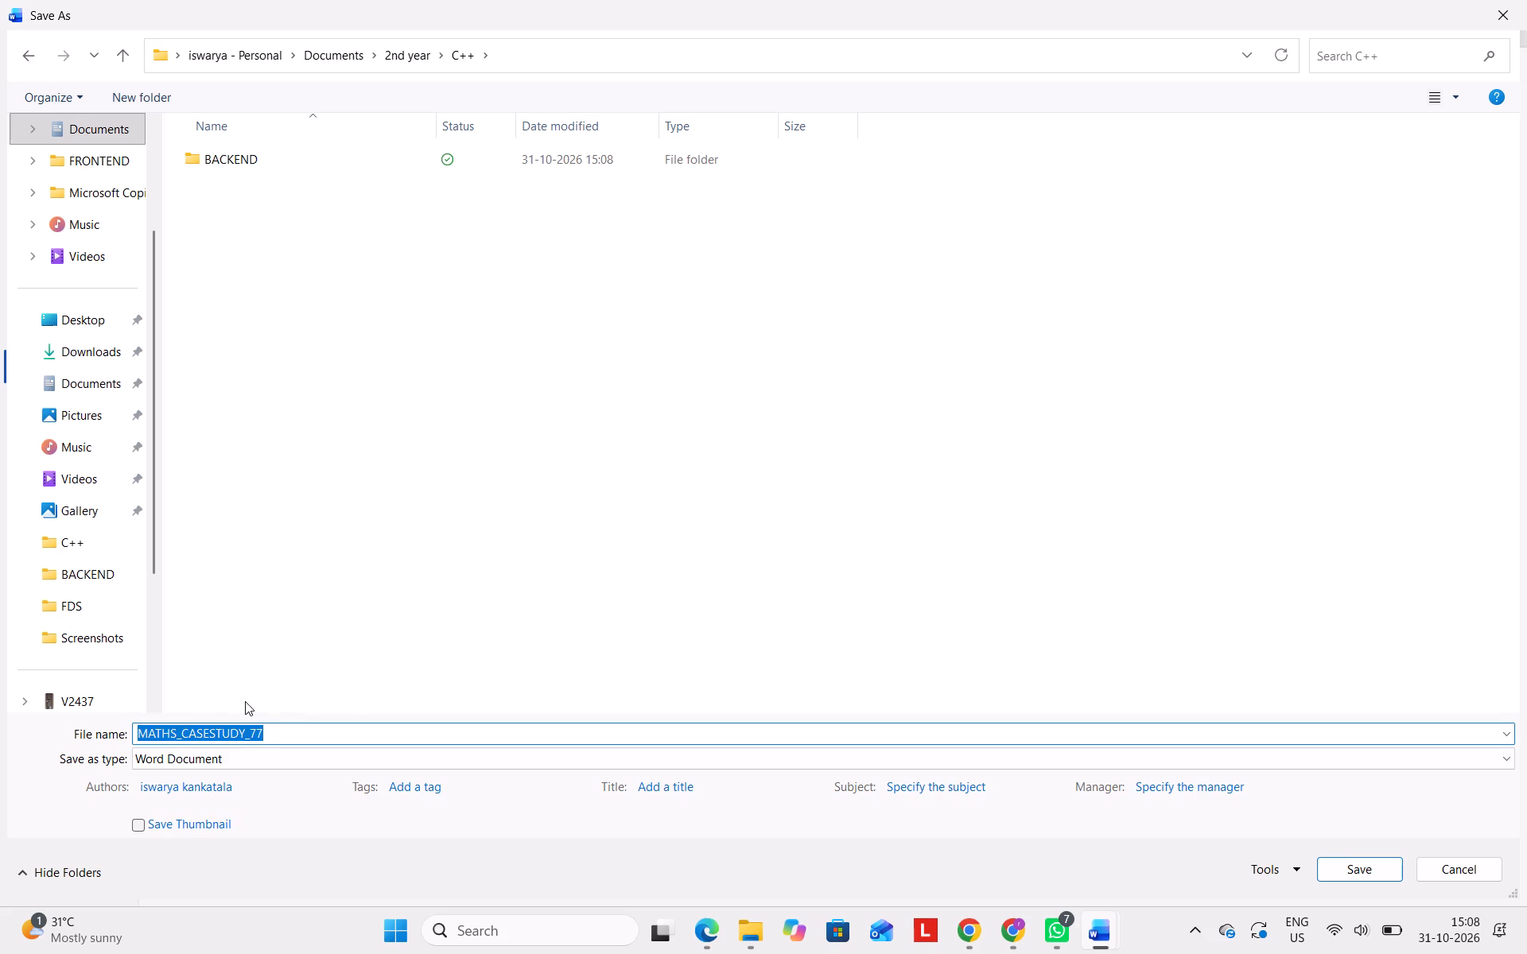
type("lab report 1")
key("Return")
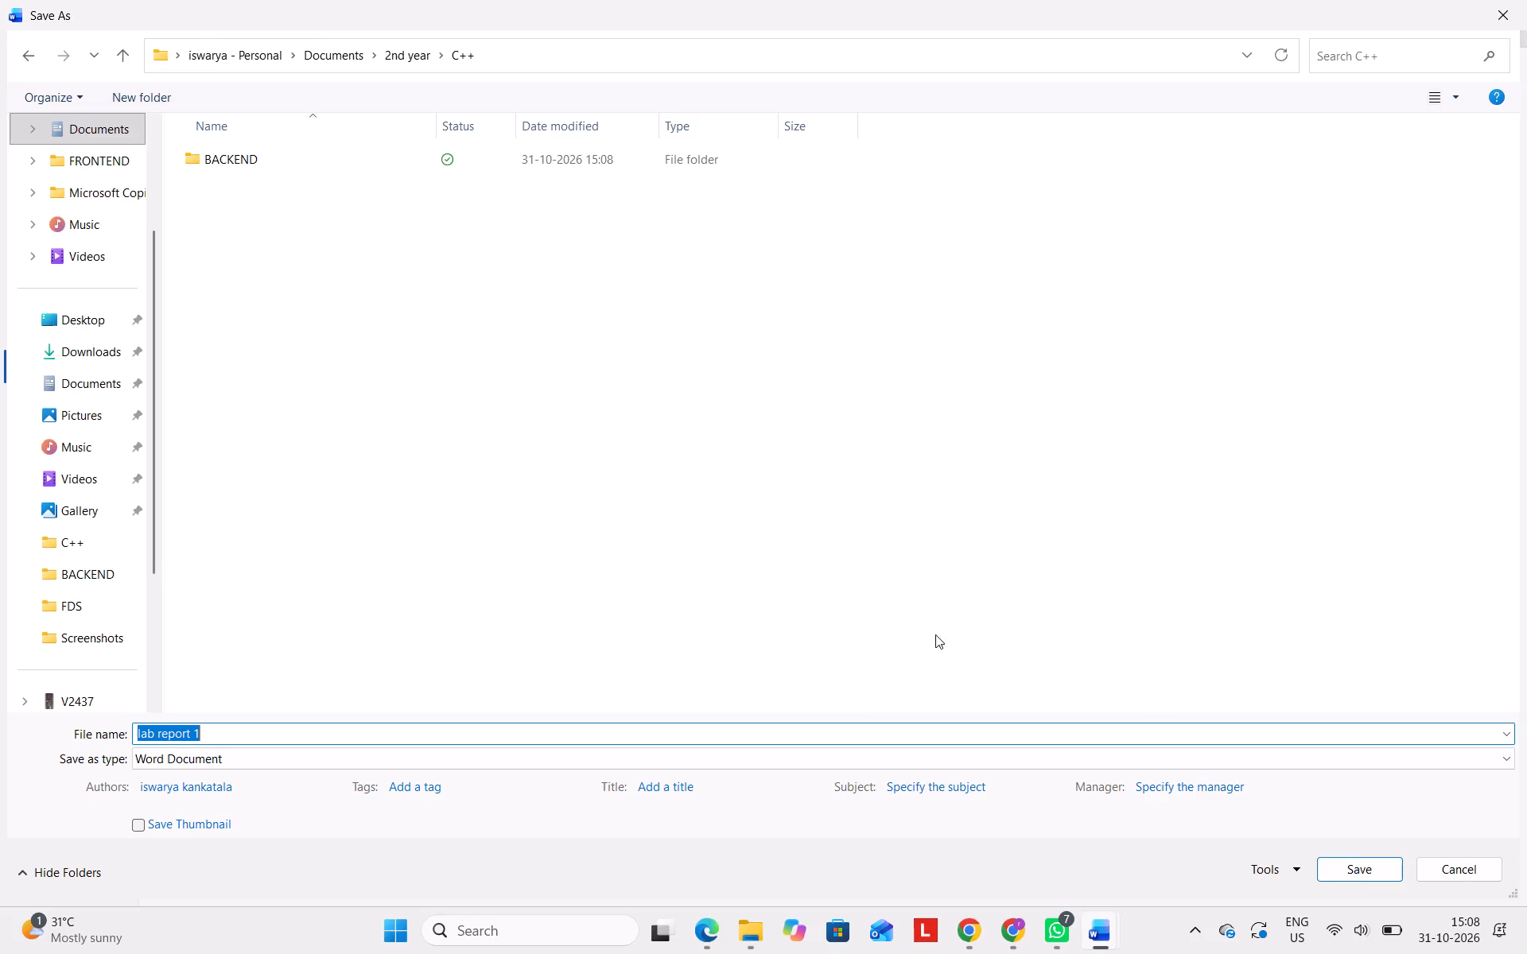
left_click(1327, 882)
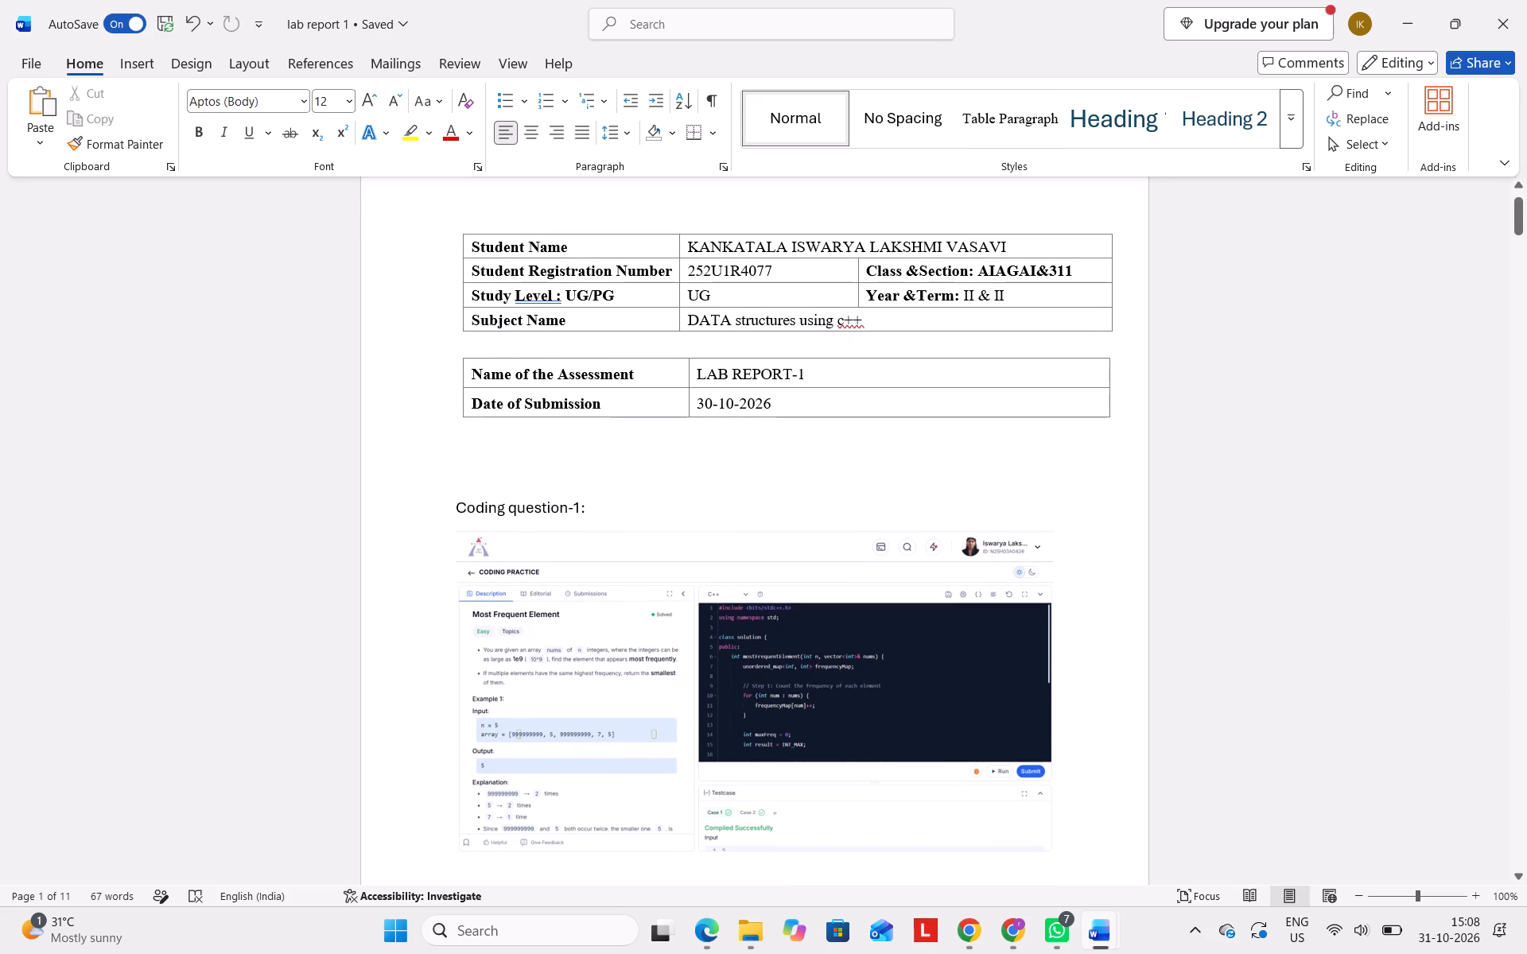
Clear away the saved lab report, the exported PDF, the ADBMS LAB REPORT8 and LABREPORT-2 documents, and the file explorer window.
left_click(1526, 0)
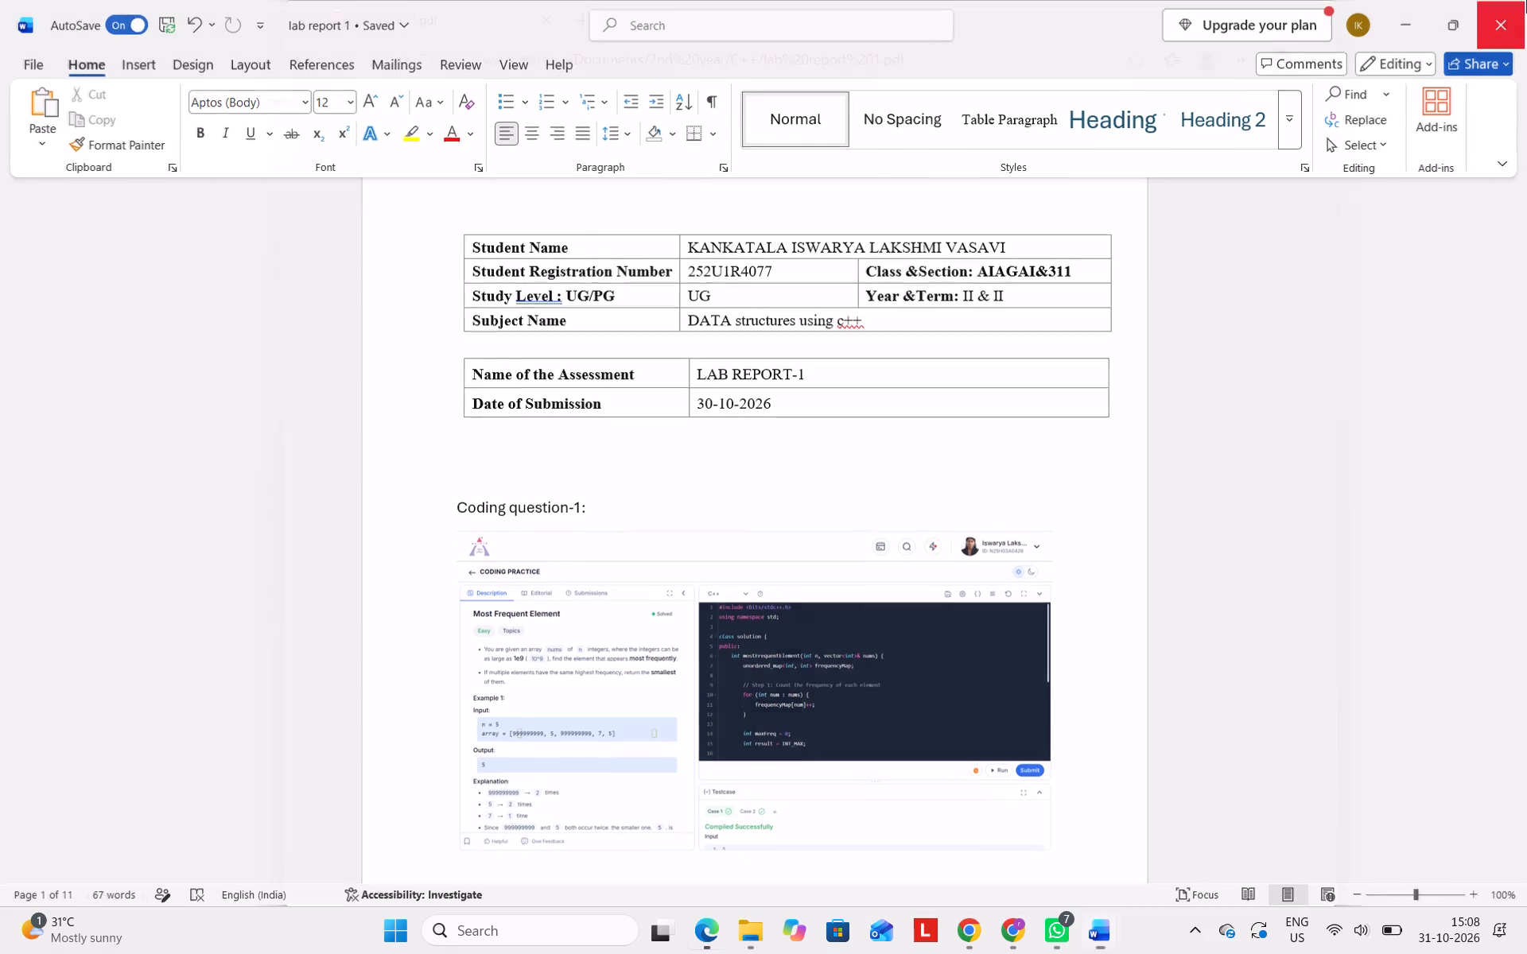
left_click(1316, 29)
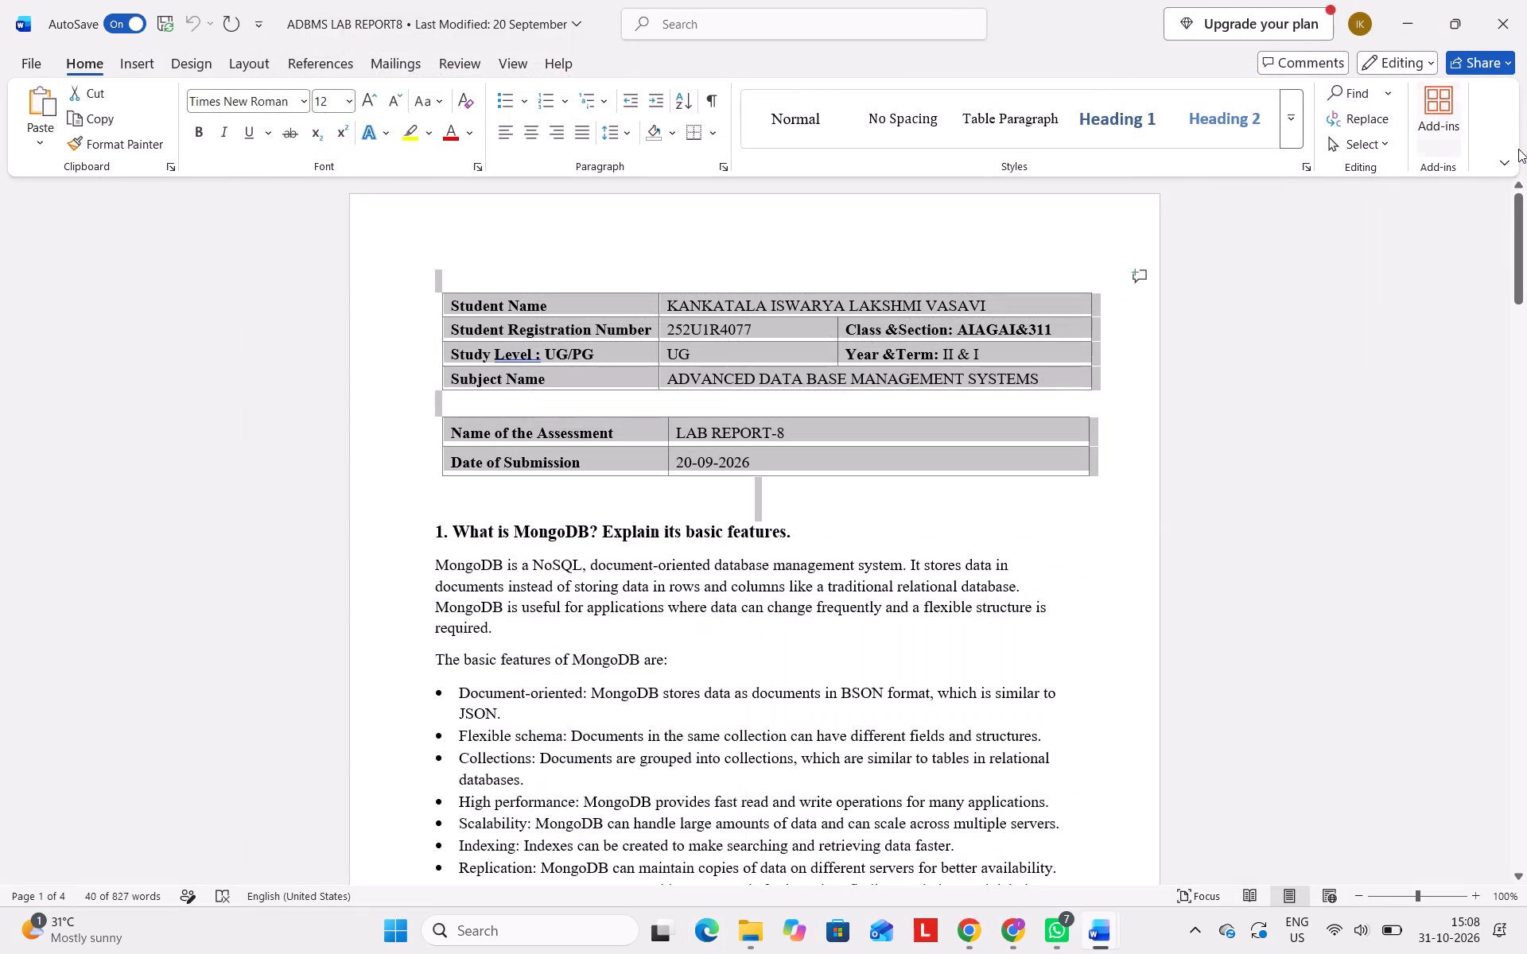
left_click(1474, 2)
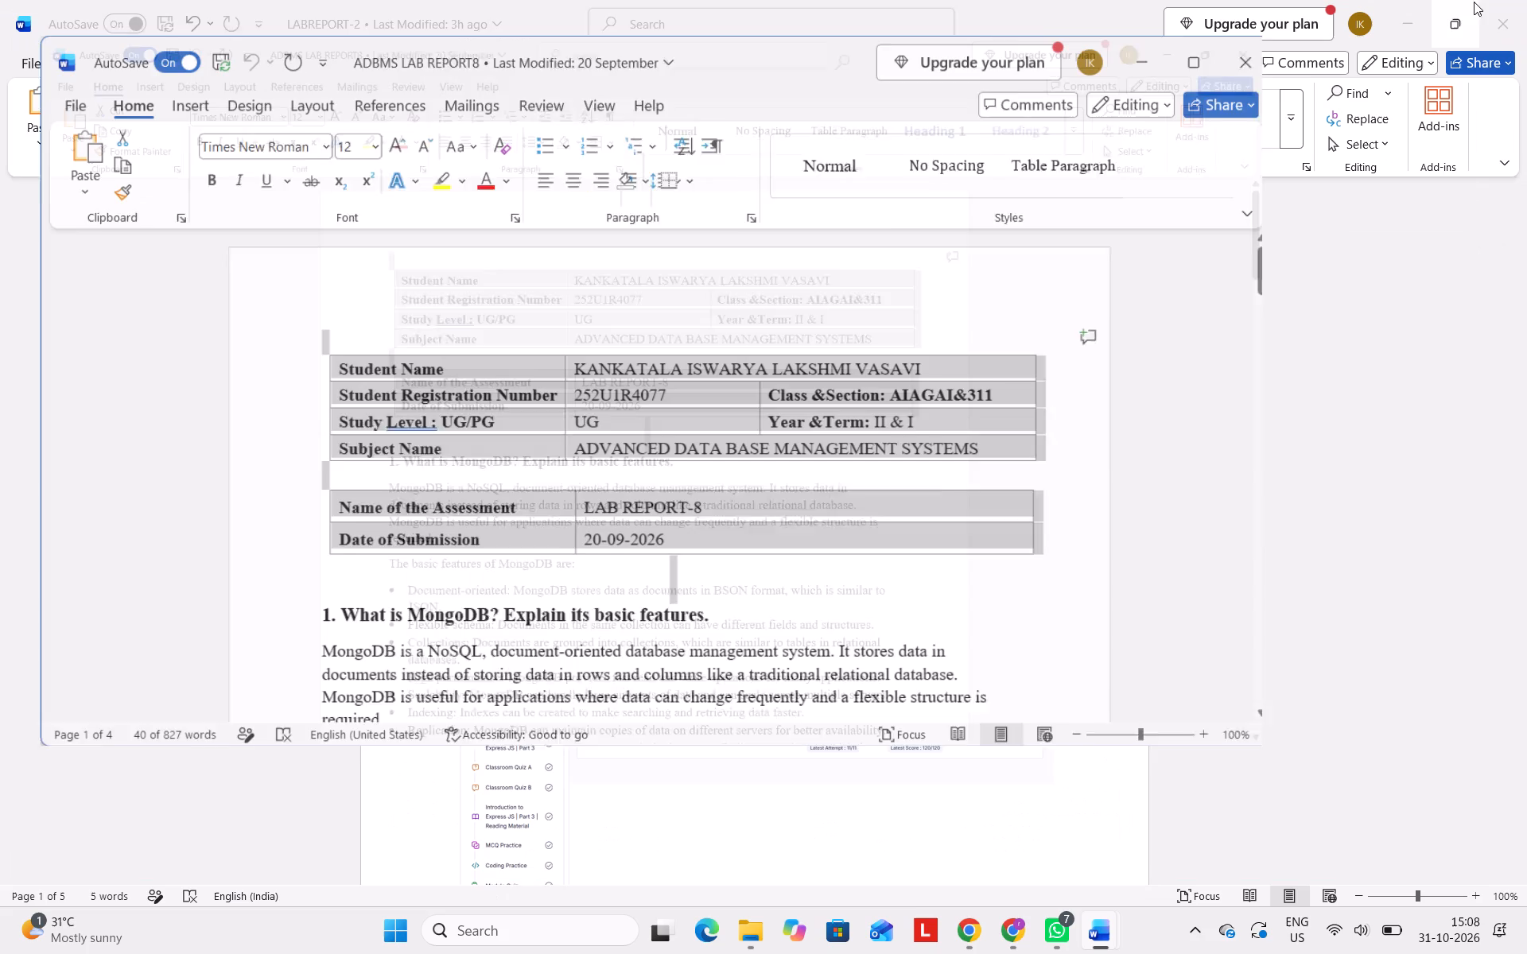
left_click(1158, 72)
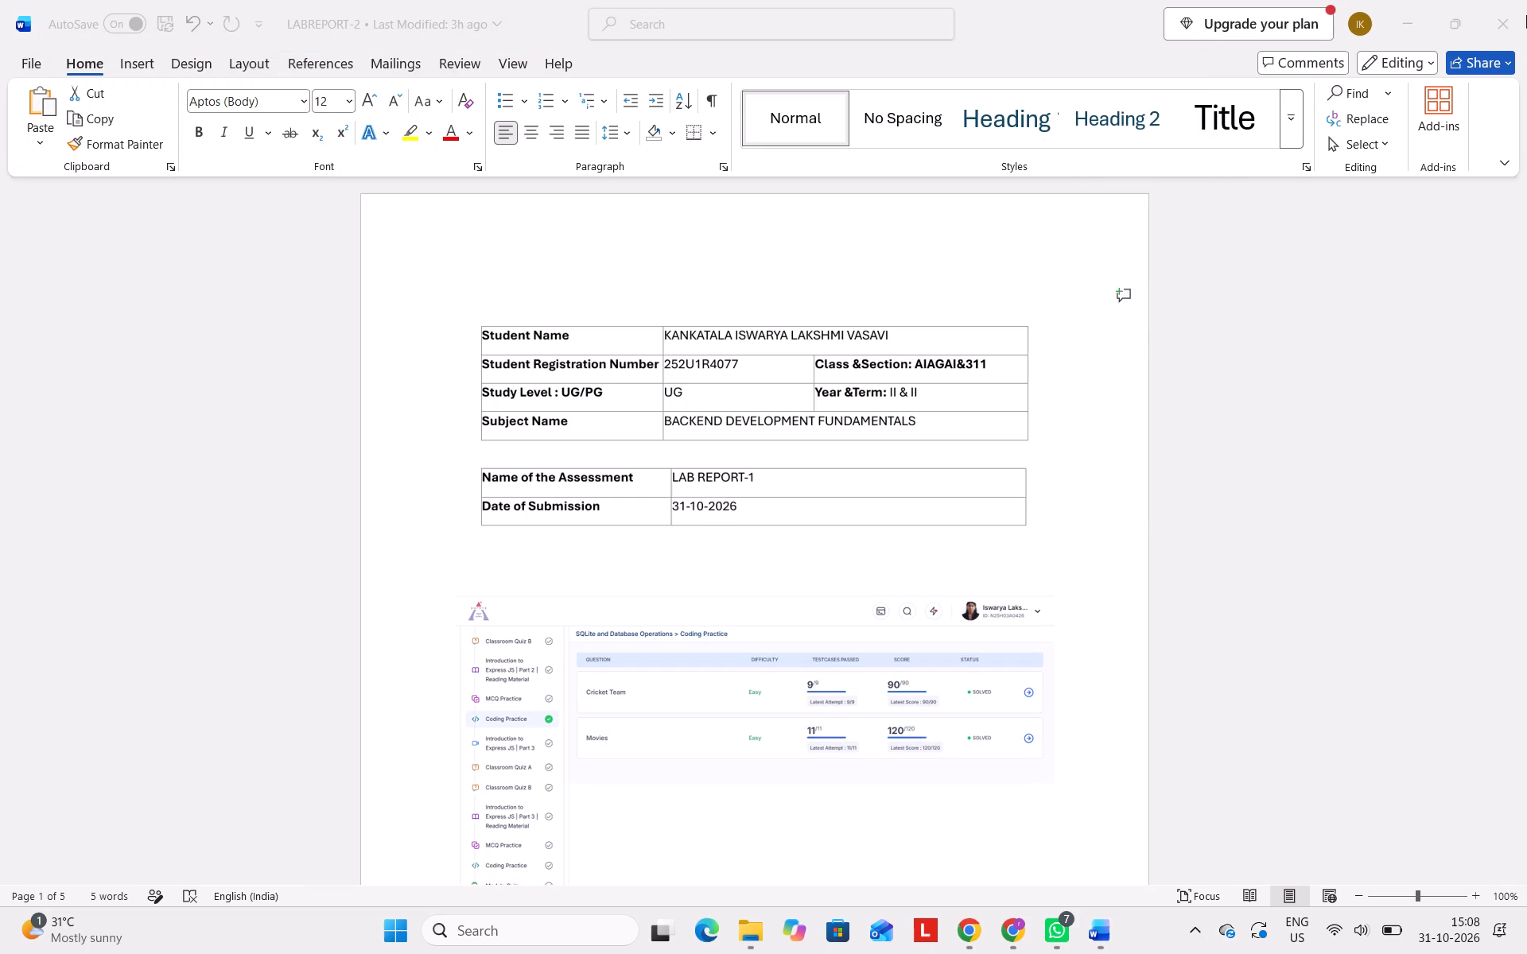
left_click(1484, 33)
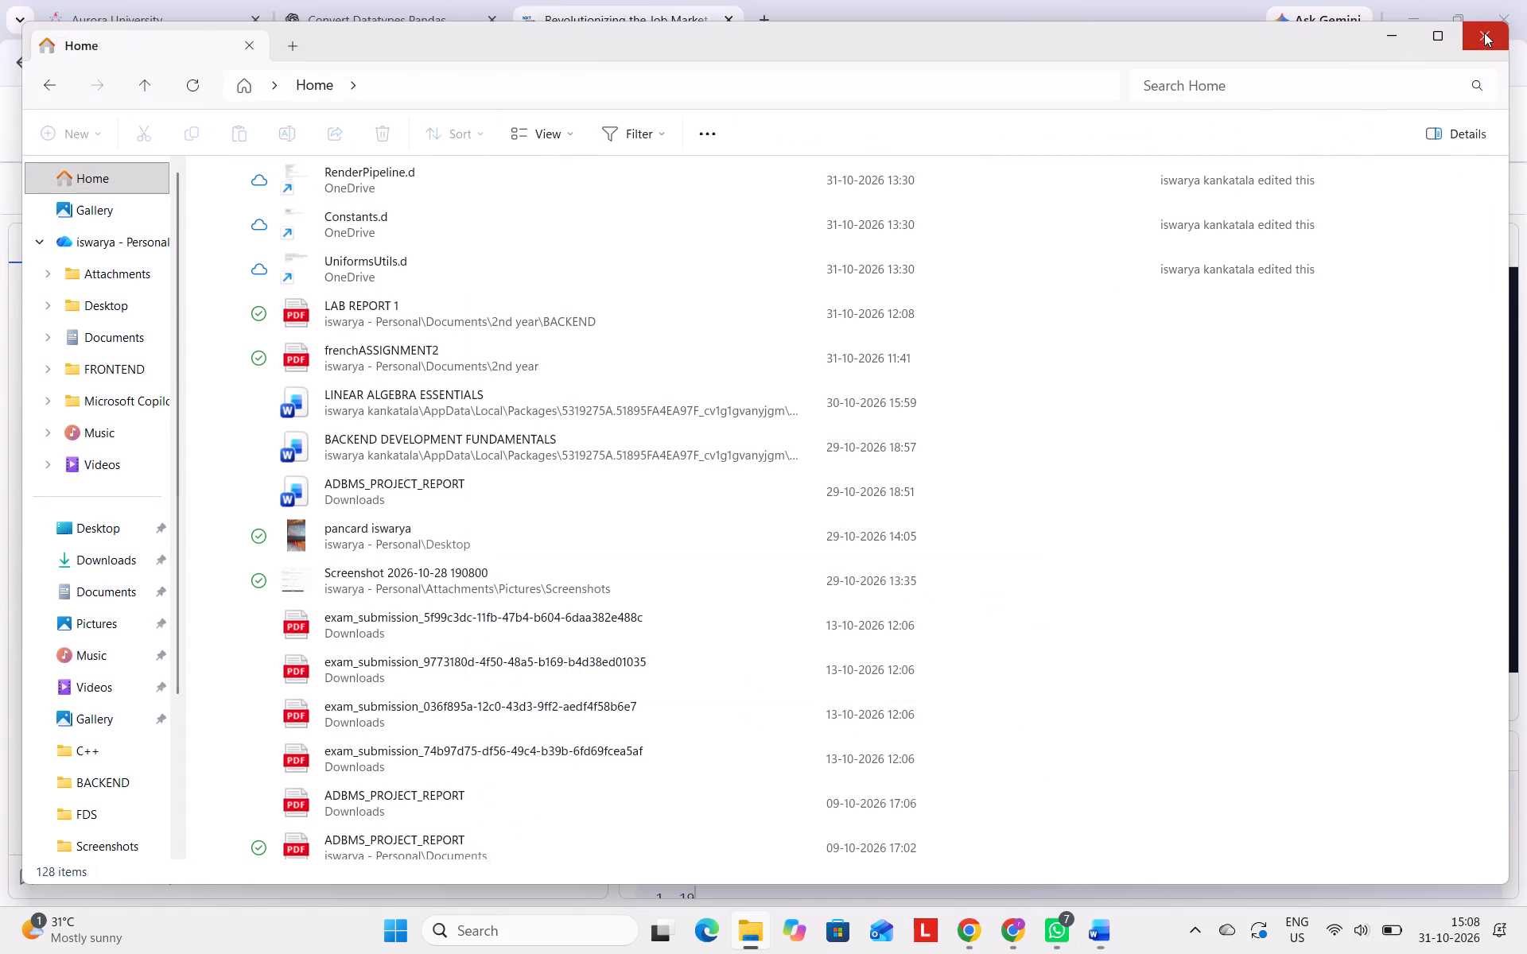
left_click(1483, 41)
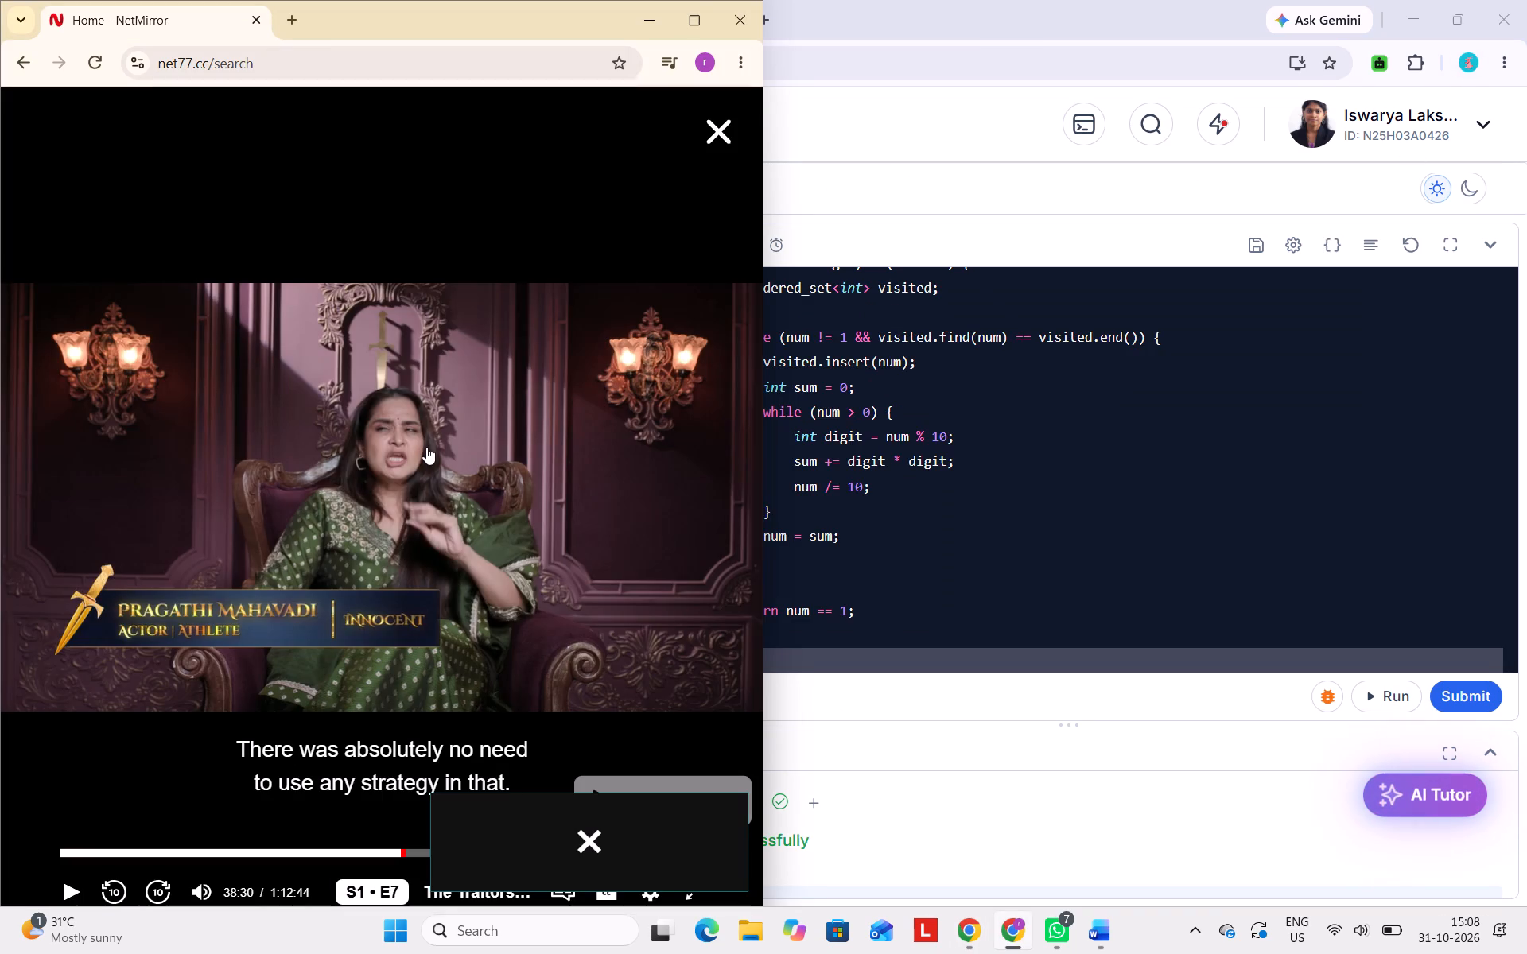
Resume Episode 7 of The Traitors (Telugu) in the browser and maximize its window.
left_click(426, 447)
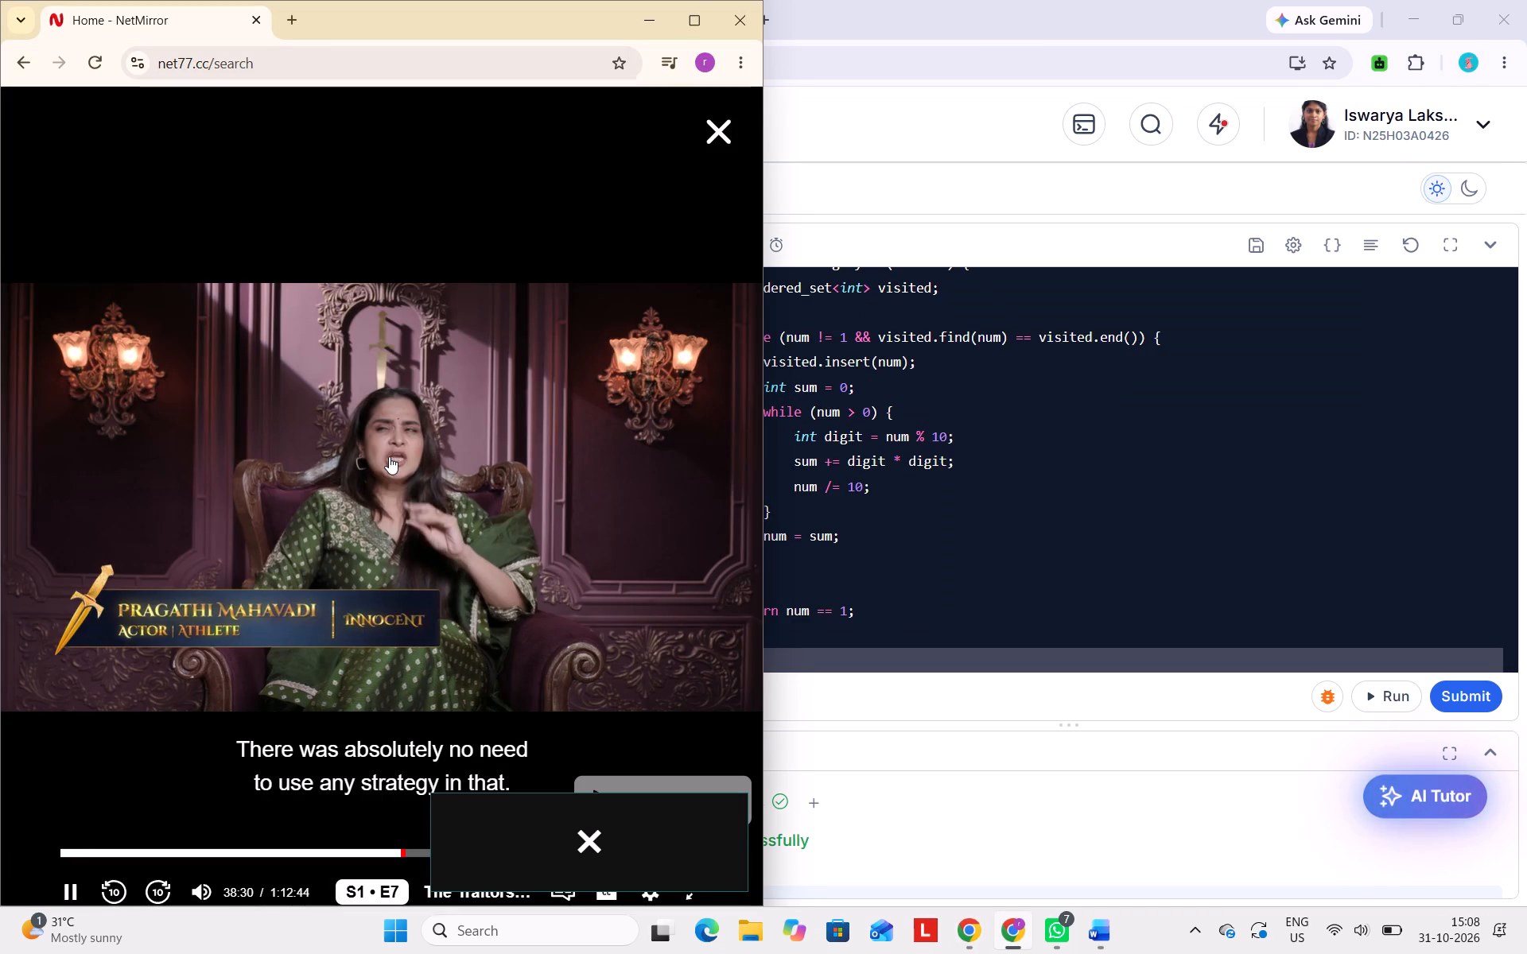
left_click(389, 456)
left_click(389, 456)
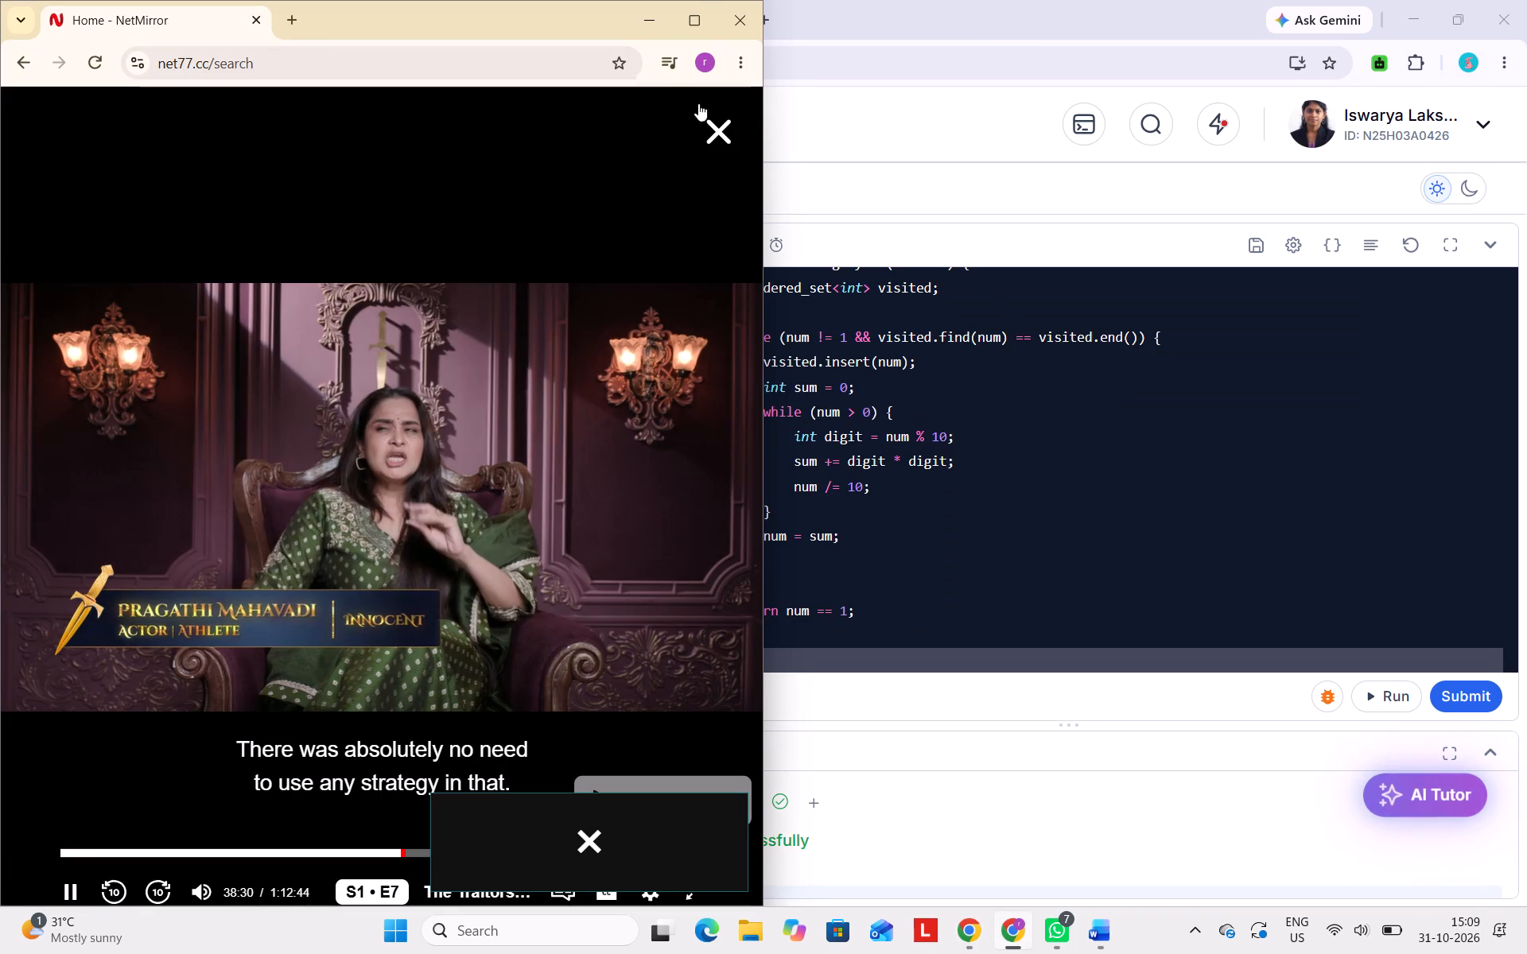
left_click(690, 6)
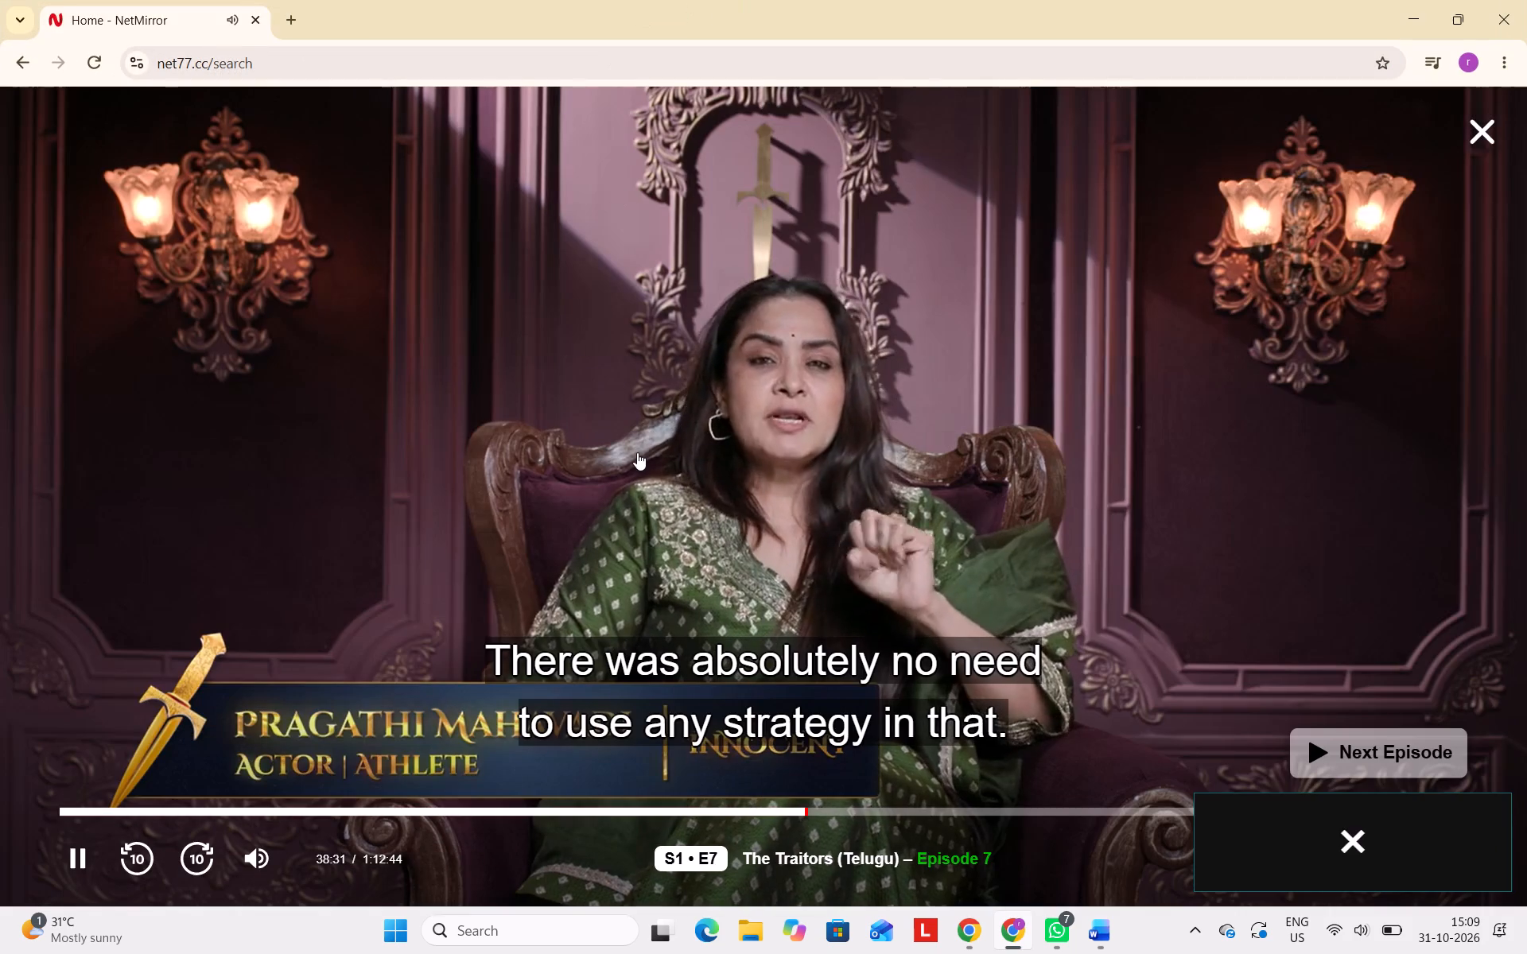